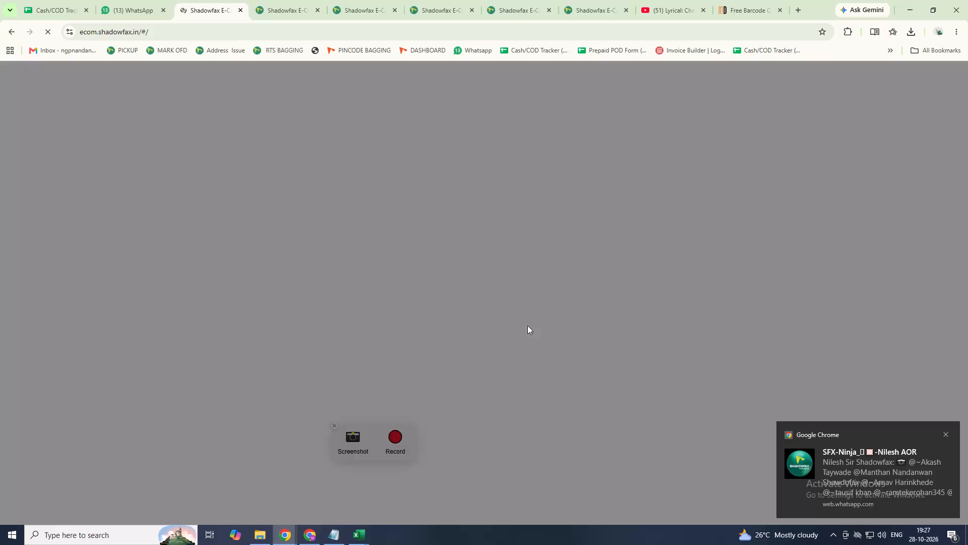
Log in to the Shadowfax e-commerce portal via Valinor.
left_click(480, 321)
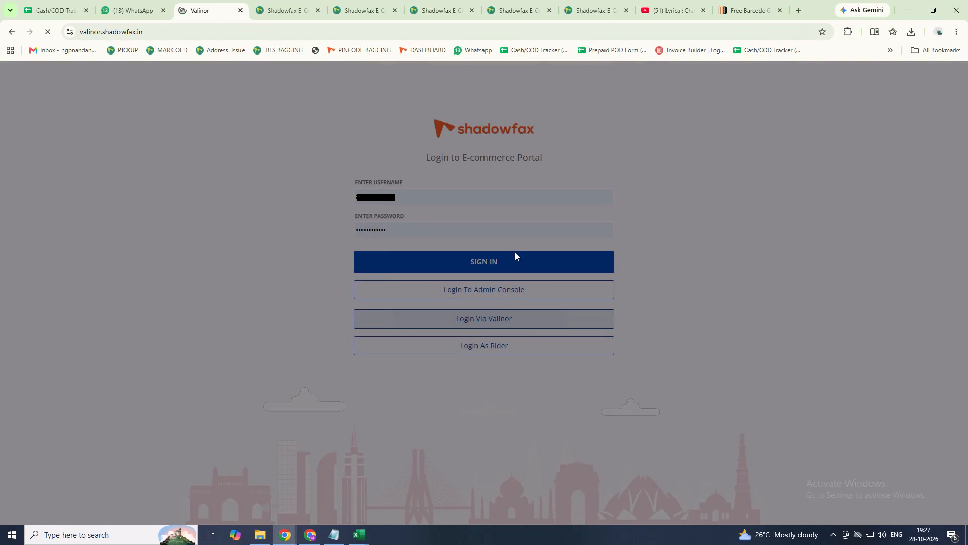
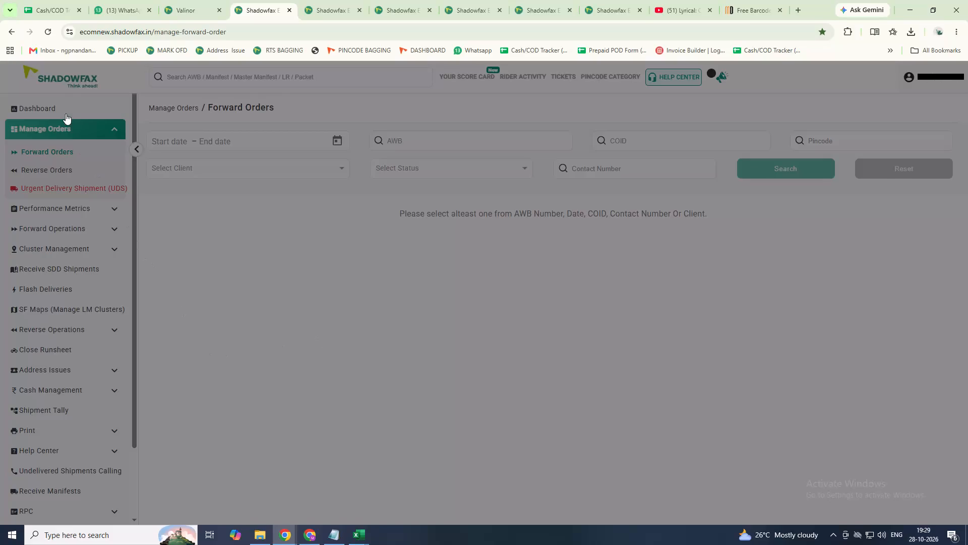
Open the Dashboard from the Forward Orders page and dismiss the PRIME promotional pop-up.
left_click(63, 109)
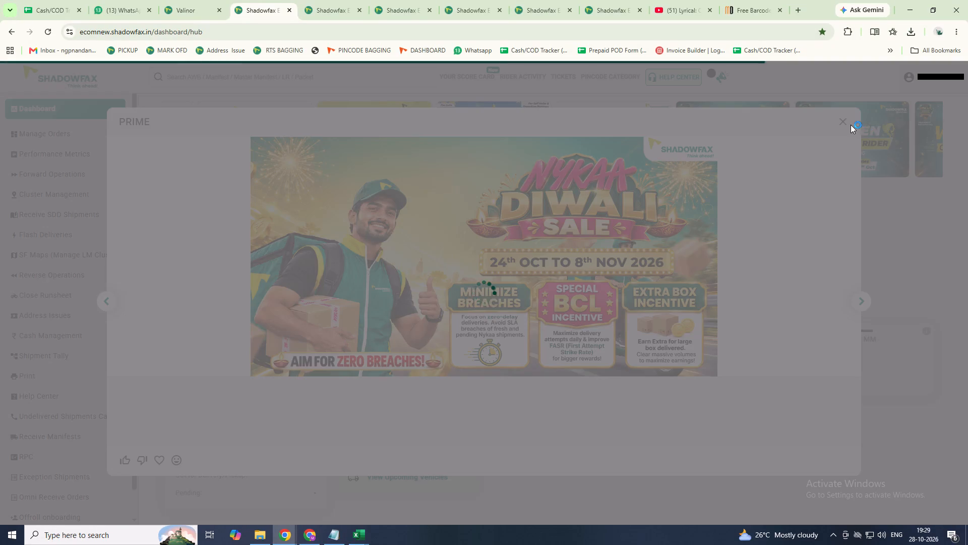
left_click(851, 125)
left_click(838, 122)
left_click(839, 123)
Switch to the already open reverse manifest Create Operations page and activate its Scan Seal field.
left_click(604, 2)
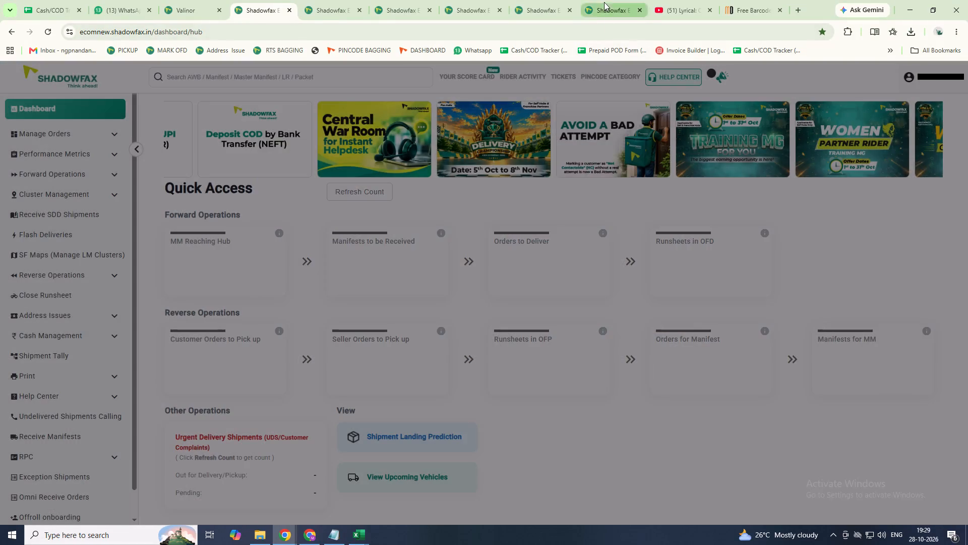
left_click(385, 148)
left_click(385, 148)
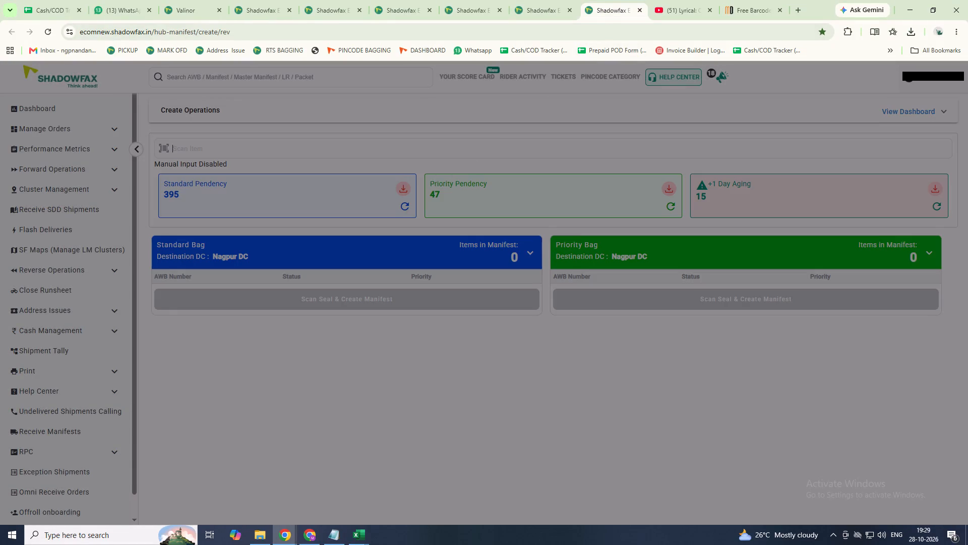
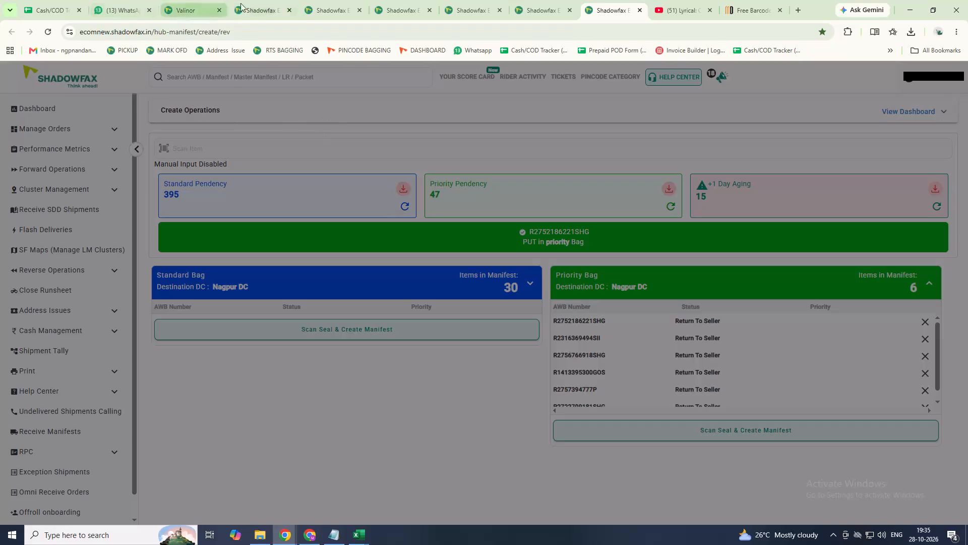
Switch to the already open Shadowfax Dashboard page and close the Valinor page.
left_click(259, 11)
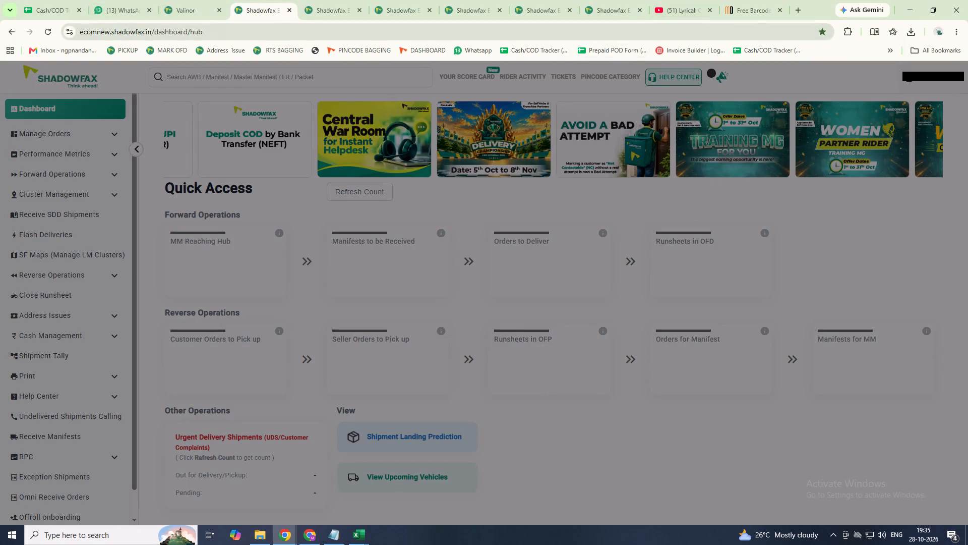
left_click(217, 8)
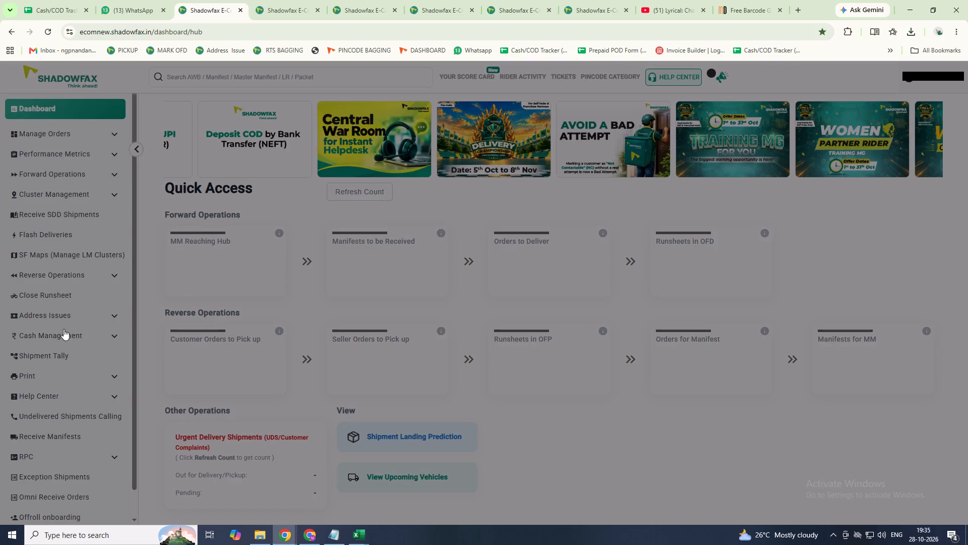
Open the Close Runsheet page from the Shadowfax Dashboard.
left_click(63, 293)
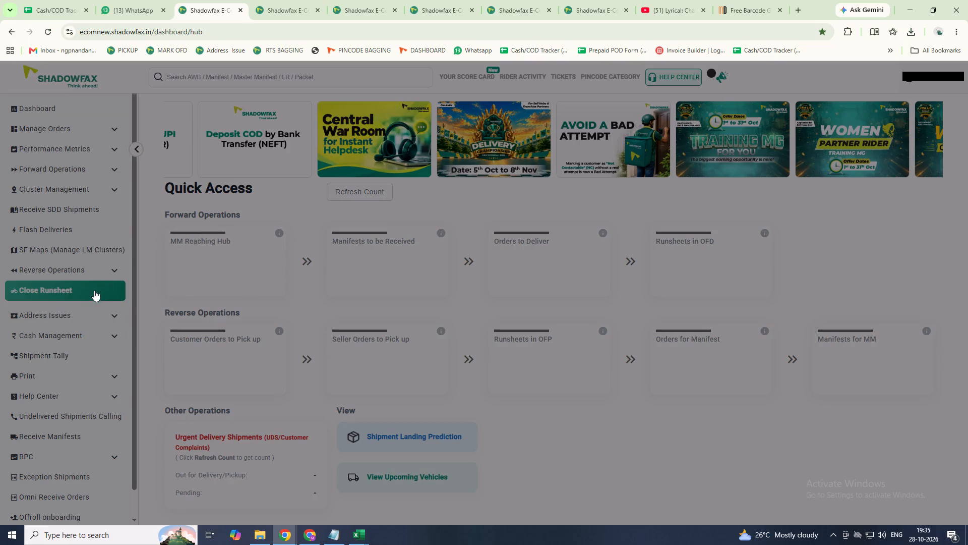
left_click(94, 290)
left_click(101, 301)
triple_click(97, 294)
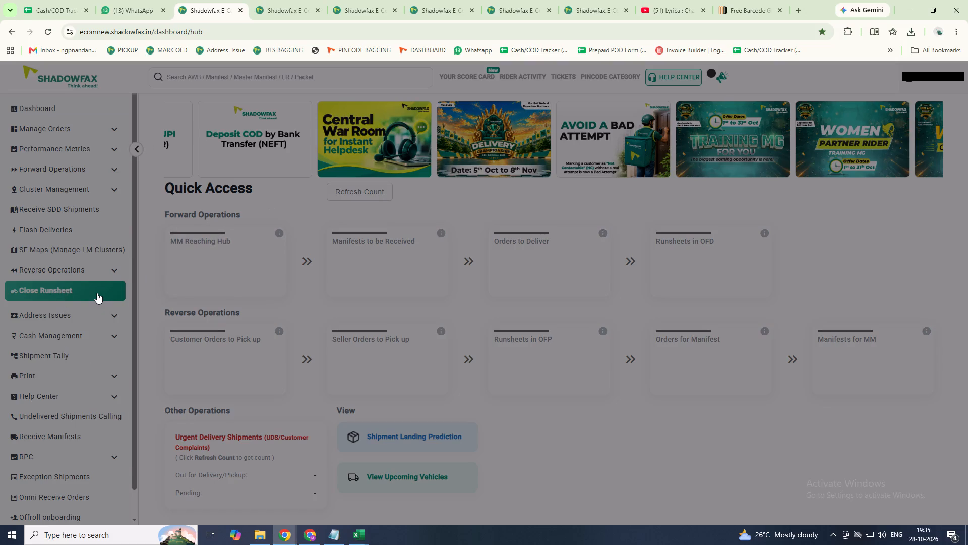
triple_click(97, 292)
triple_click(96, 291)
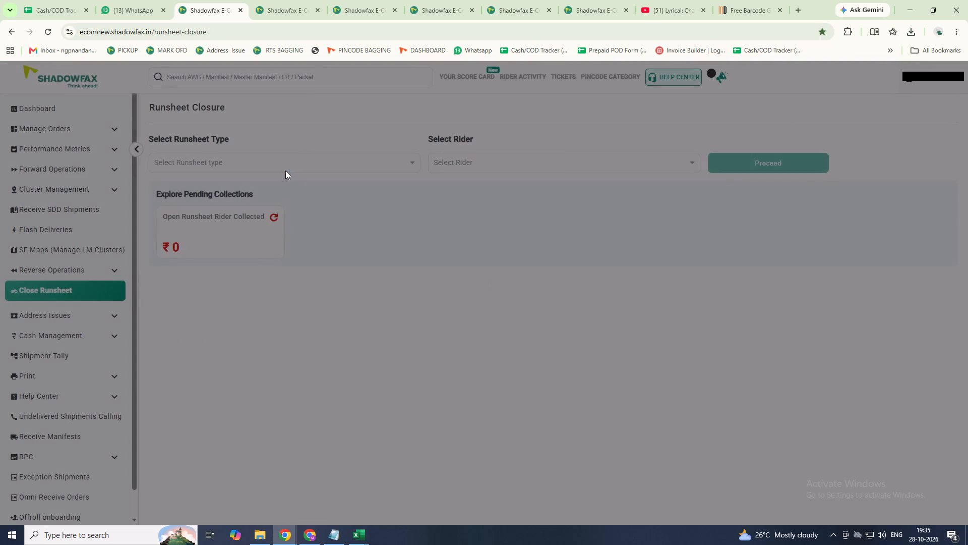
Proceed with closure of the Forward runsheet for the rider matching DEV and open its Close Runsheet Confirmation stage.
left_click(282, 161)
left_click(250, 179)
left_click(454, 167)
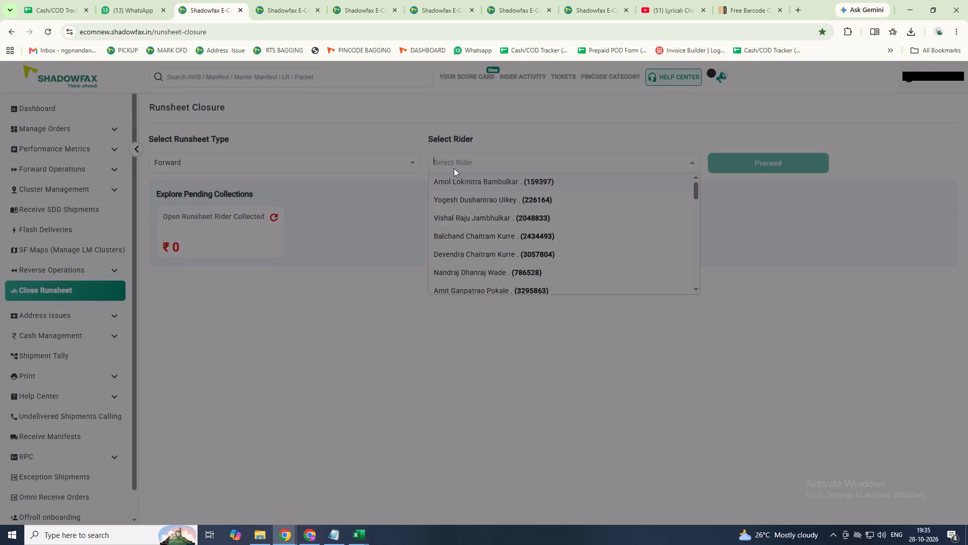
key("d")
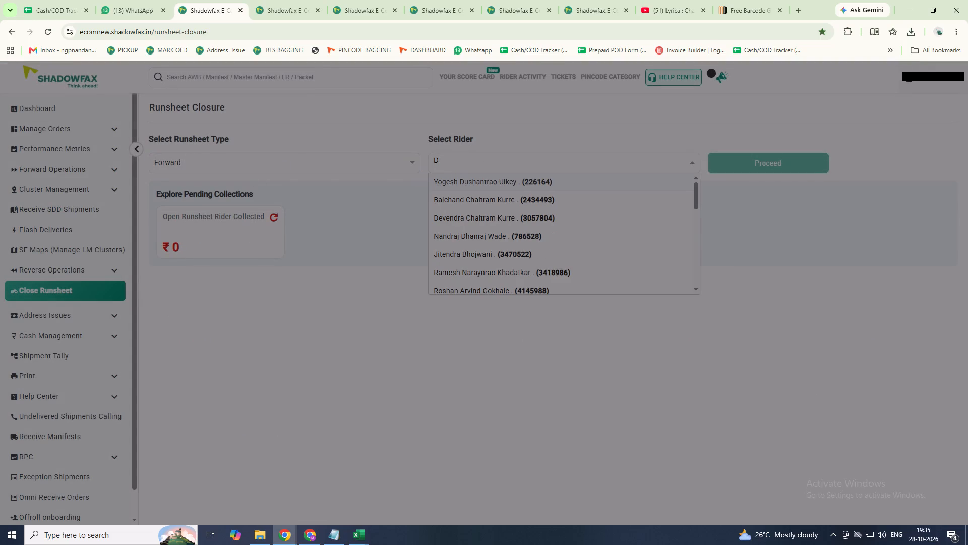
type("EV")
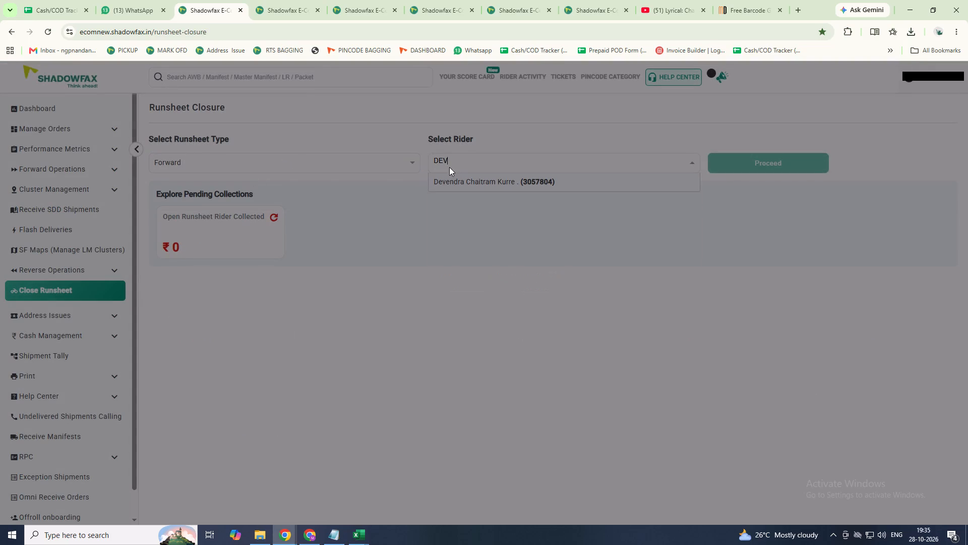
left_click(469, 182)
left_click_drag(470, 182, 474, 183)
double_click(755, 164)
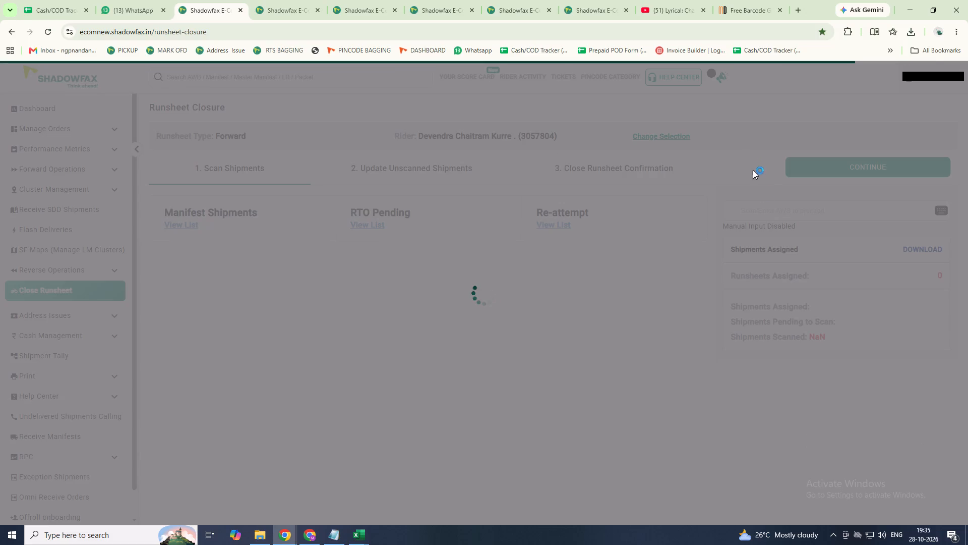
left_click(592, 161)
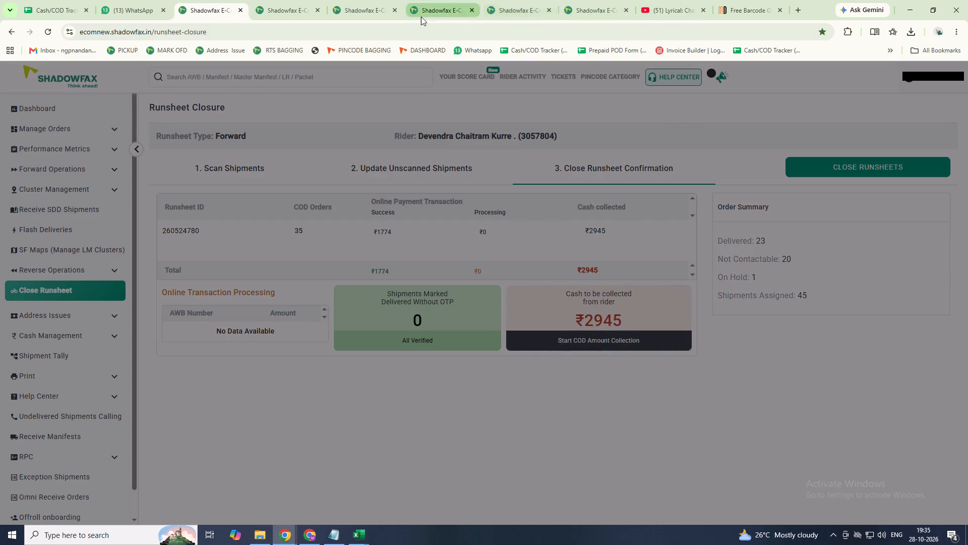
In the Cash/COD Tracker's october sheet, fill rider column 13 with the Demo amount 2945 and the name DEVEN.
left_click(65, 5)
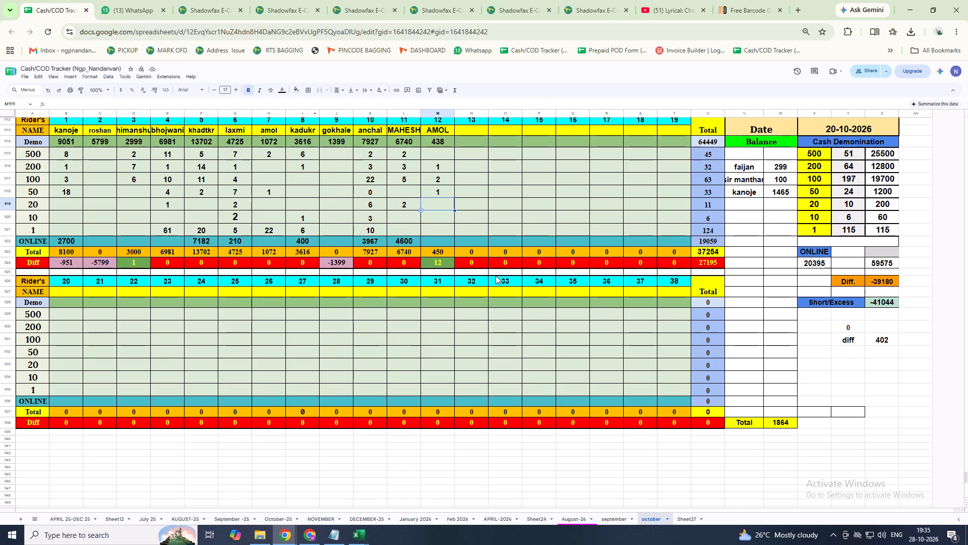
left_click(459, 142)
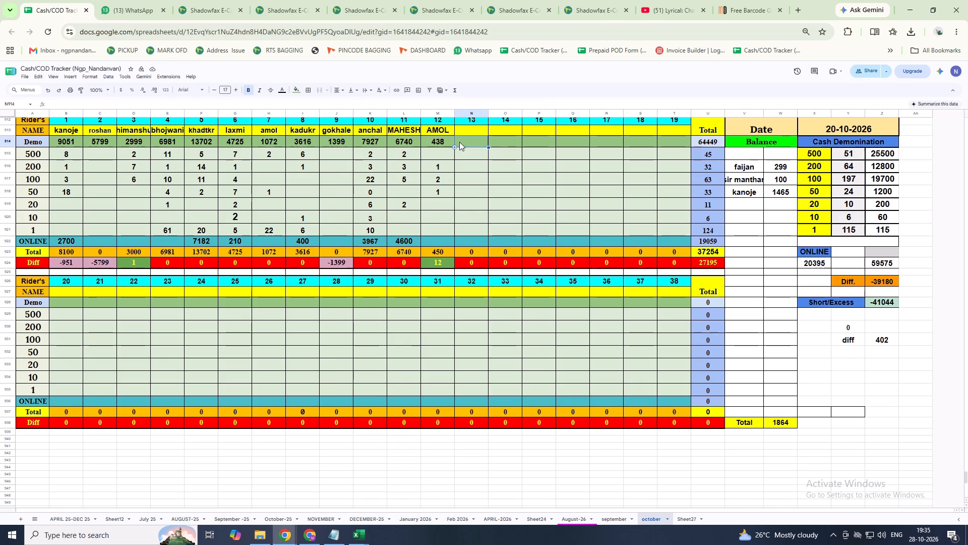
type("2945")
key("Up")
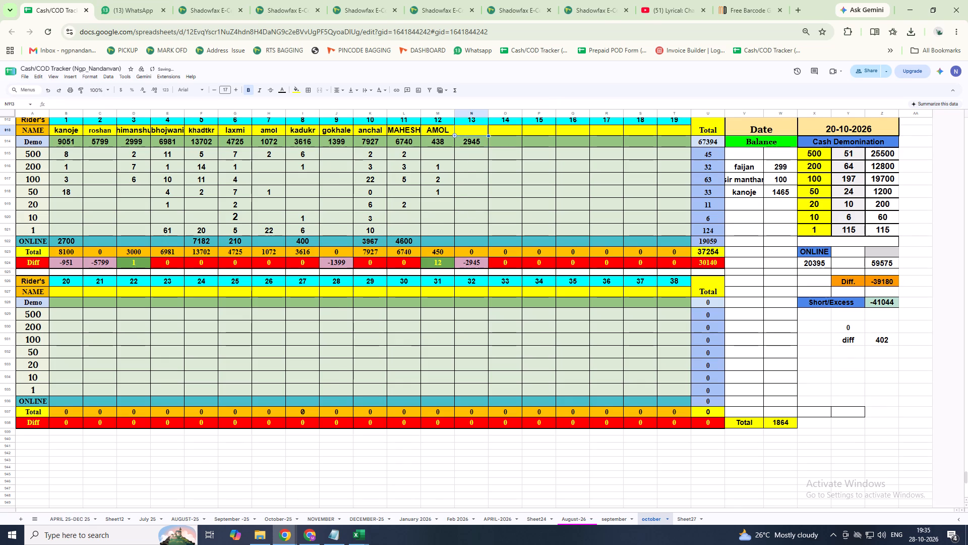
type("DEVEN")
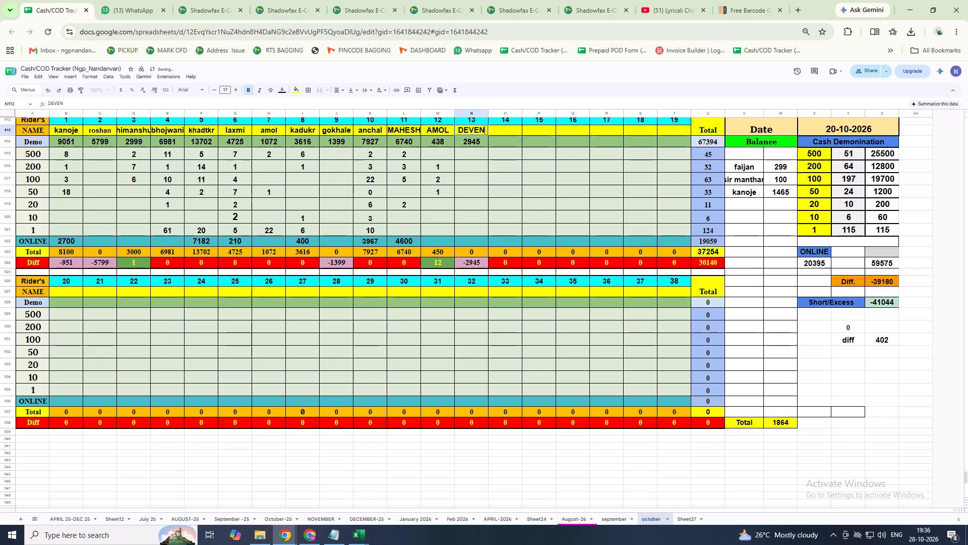
key("Return")
Enter DEVEN's cash note counts in column 13: 2 for the 500 row and 2 for the 200 row.
key("Return")
key("Return")
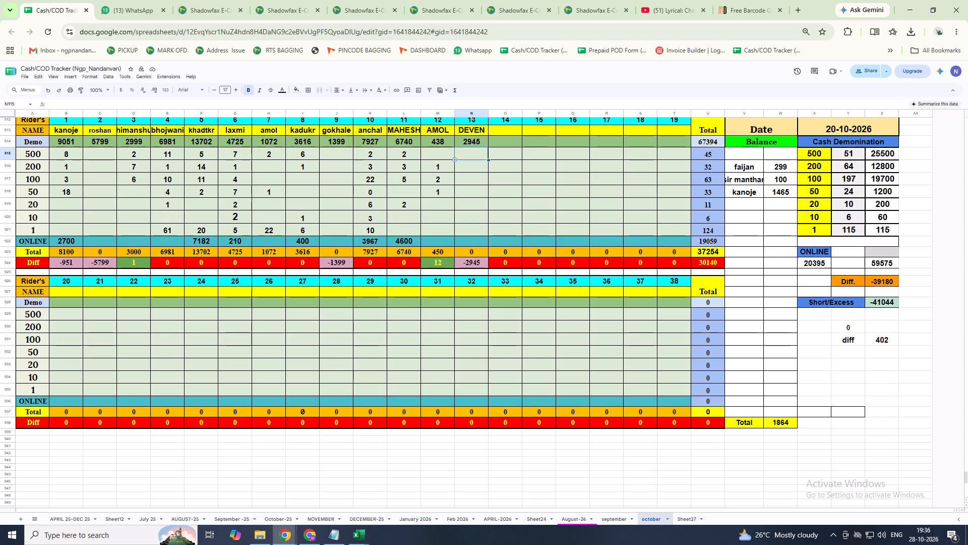
key("2")
key("Return")
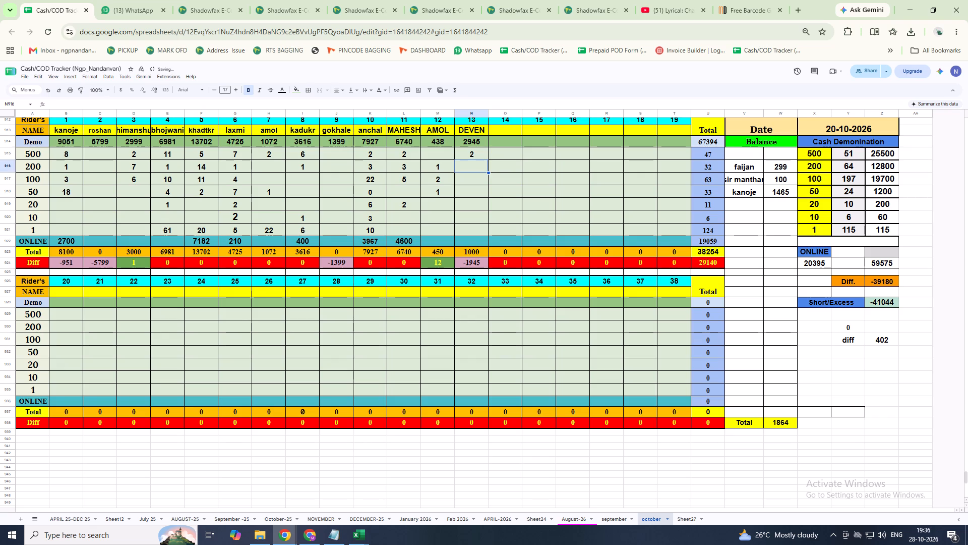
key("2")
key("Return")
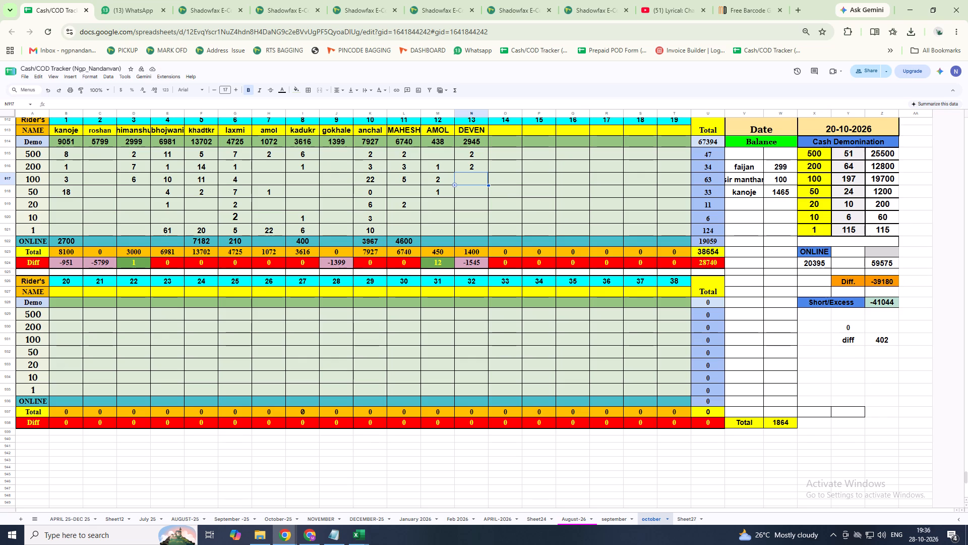
Complete DEVEN's cash note counts in column 13: 9 for the 100 row and 2 for the 50 row.
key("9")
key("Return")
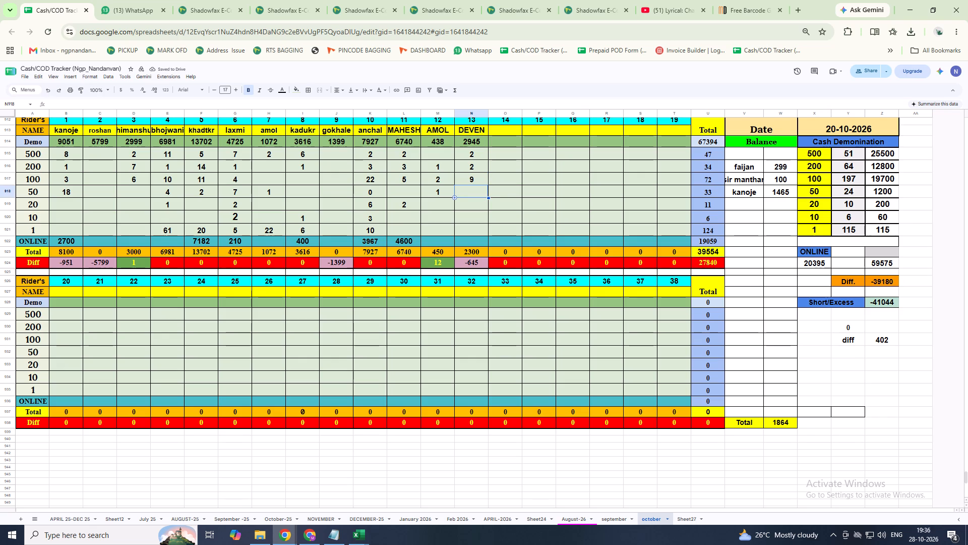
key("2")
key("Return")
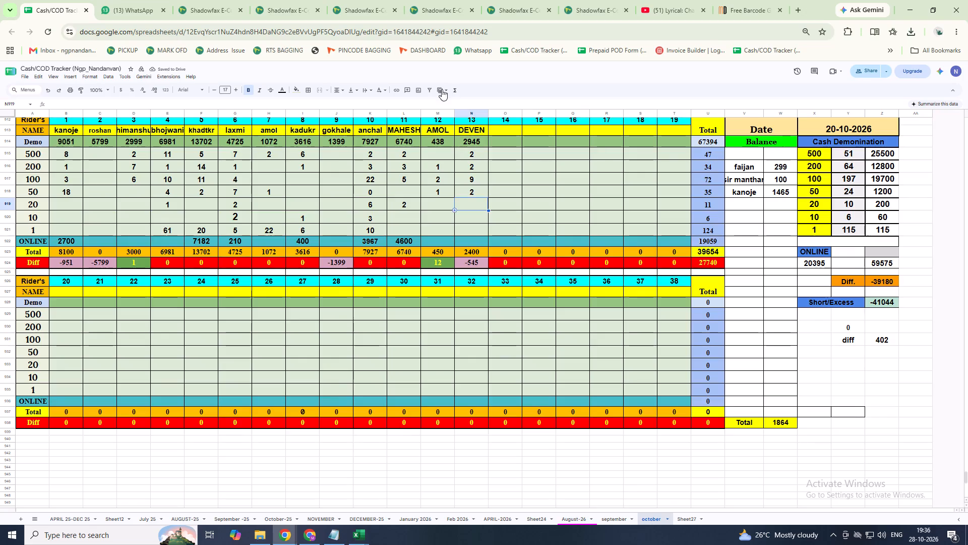
left_click(195, 1)
left_click(582, 338)
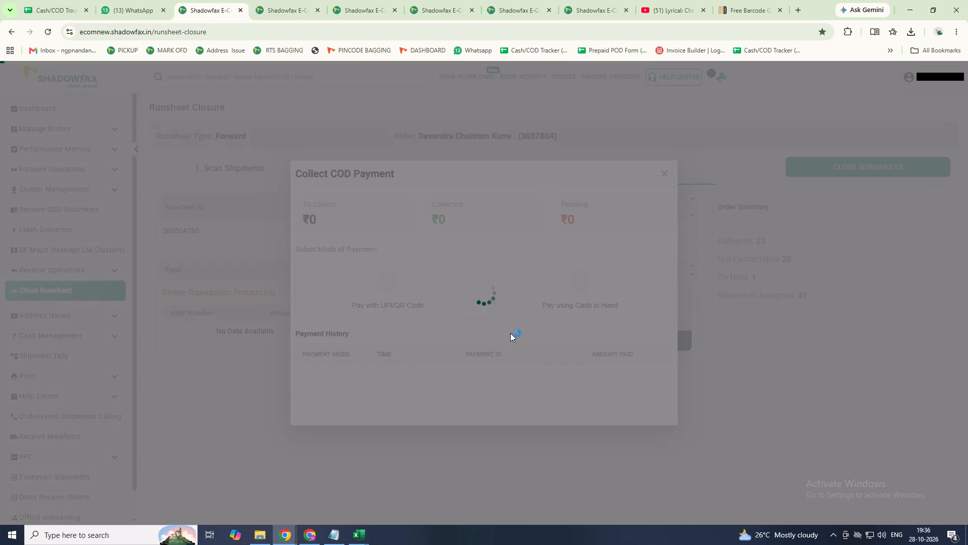
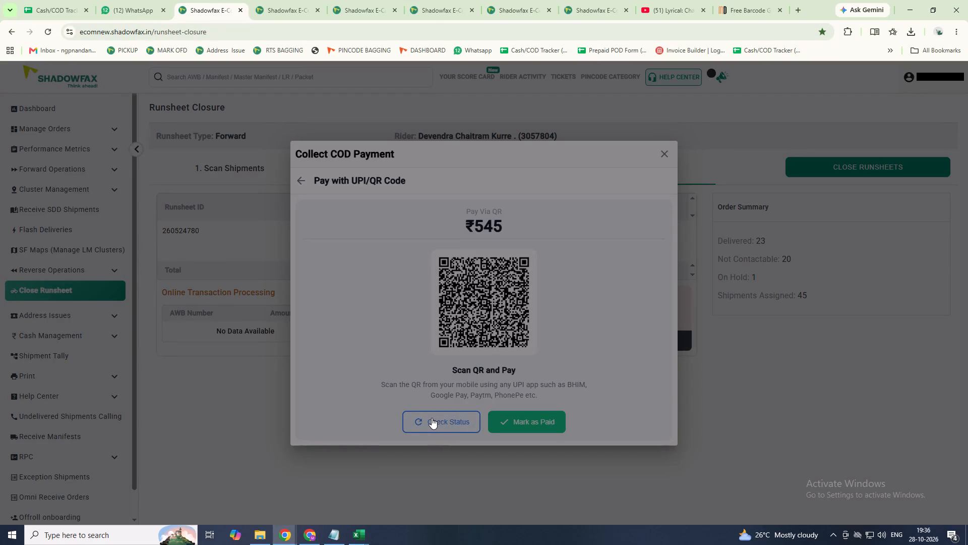
Check the status of the rider's ₹545 UPI/QR payment until it registers, and finish the COD payment collection.
triple_click(429, 419)
double_click(425, 421)
triple_click(422, 420)
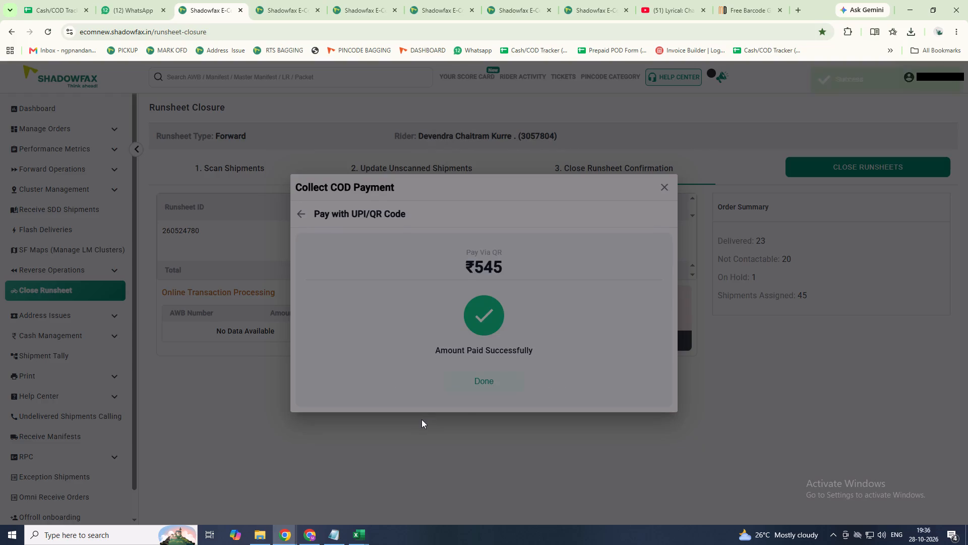
left_click(420, 419)
double_click(502, 382)
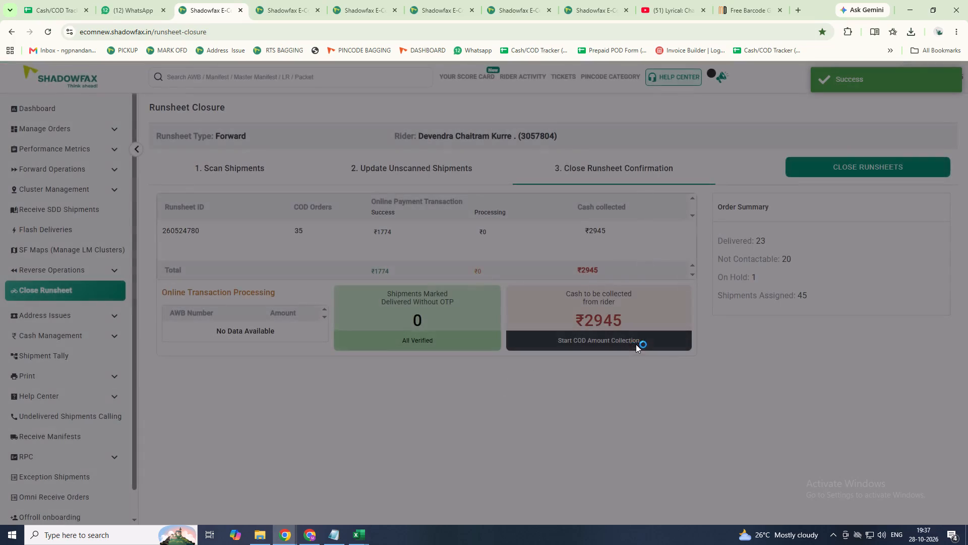
Record a cash-in-hand COD payment of 2400 against the rider's Forward runsheet and dismiss the payment collection window.
left_click(636, 344)
left_click(547, 302)
left_click(547, 303)
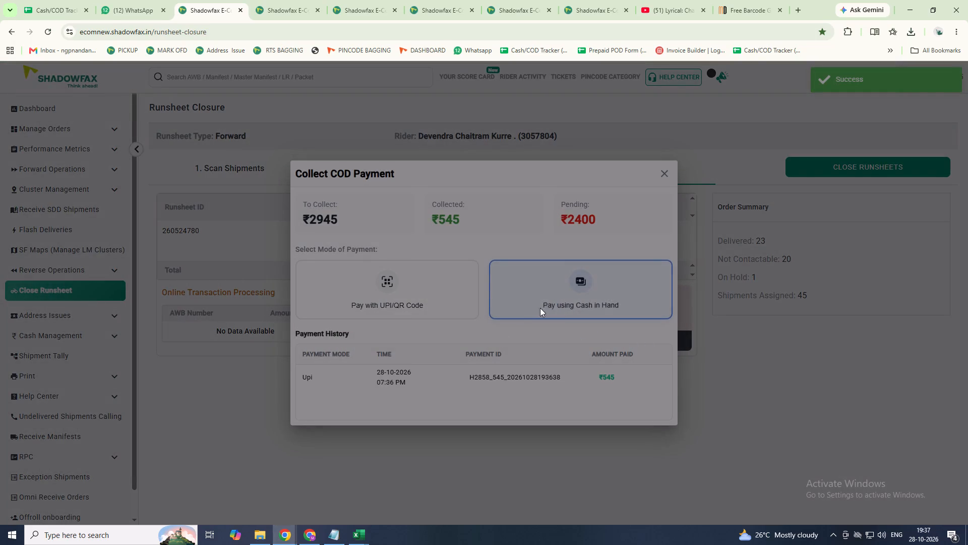
left_click(492, 343)
type("2400")
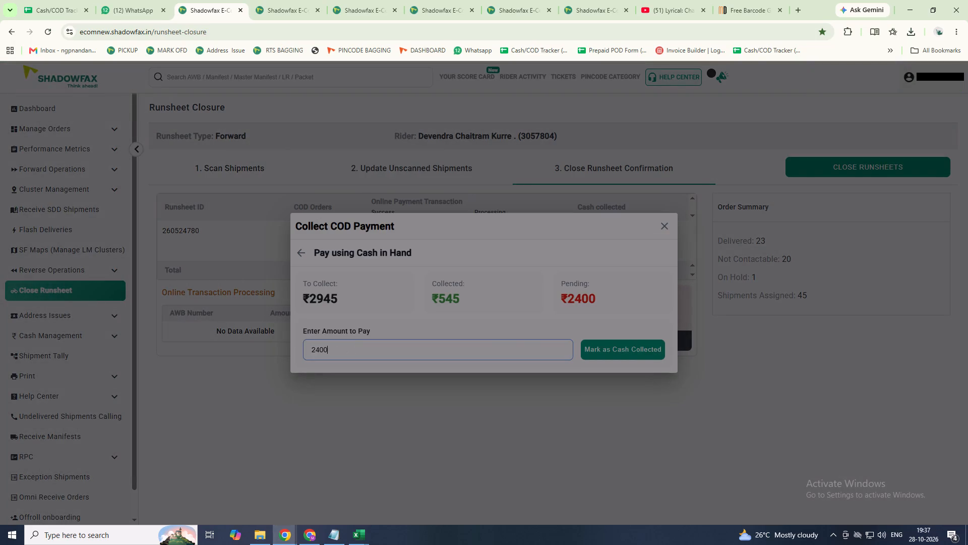
left_click(594, 343)
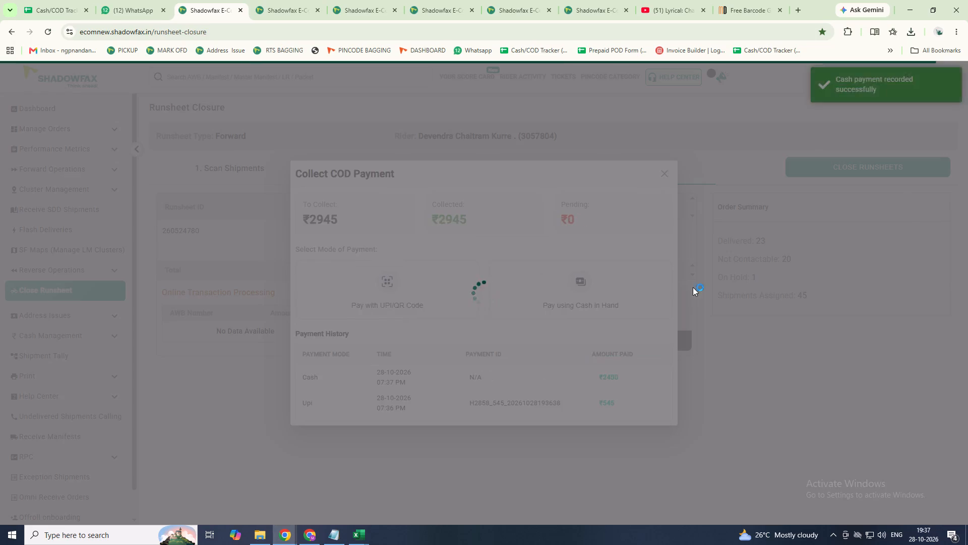
left_click(662, 175)
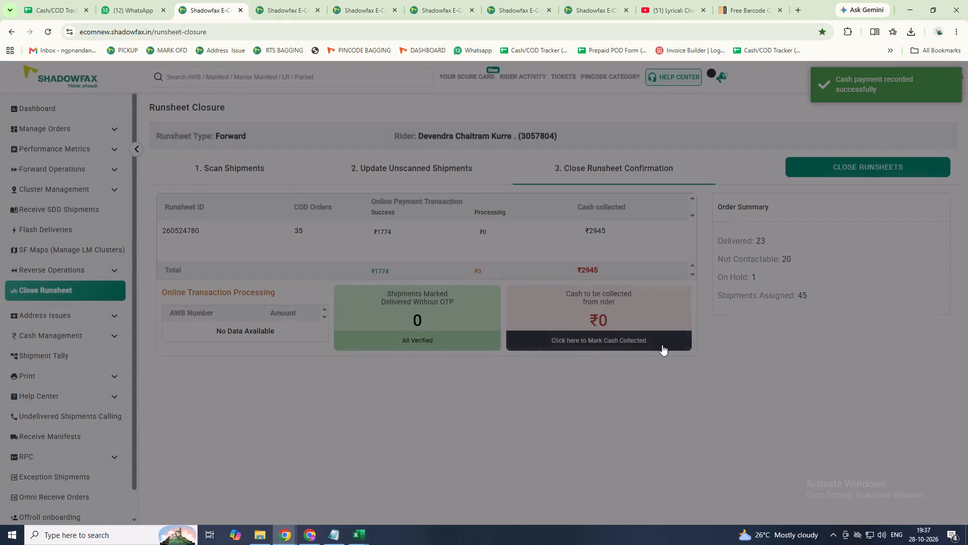
Mark the rider's cash as collected and submit the Forward runsheet for closure.
double_click(662, 345)
left_click(671, 339)
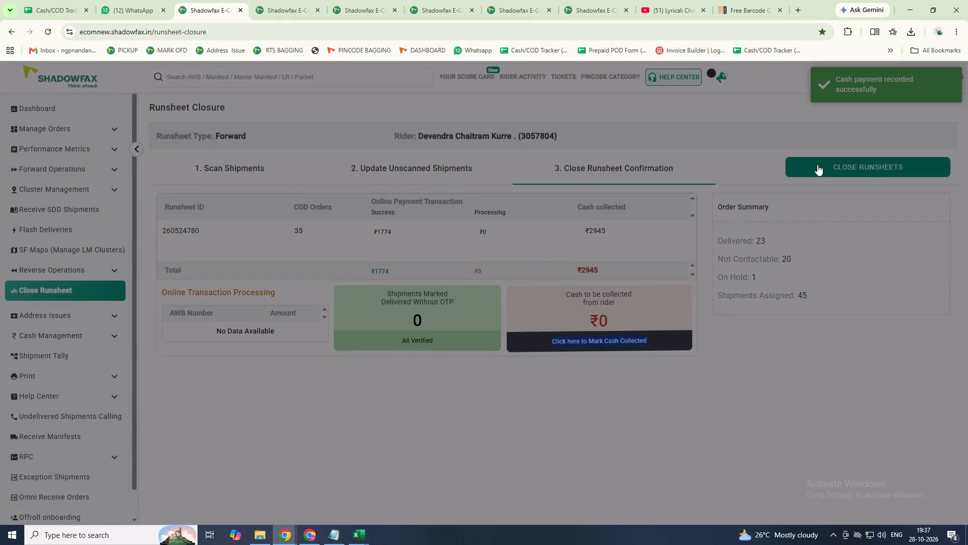
left_click(817, 165)
Return to the Cash/COD Tracker's october sheet with DEVEN's column 13 entries.
left_click(71, 10)
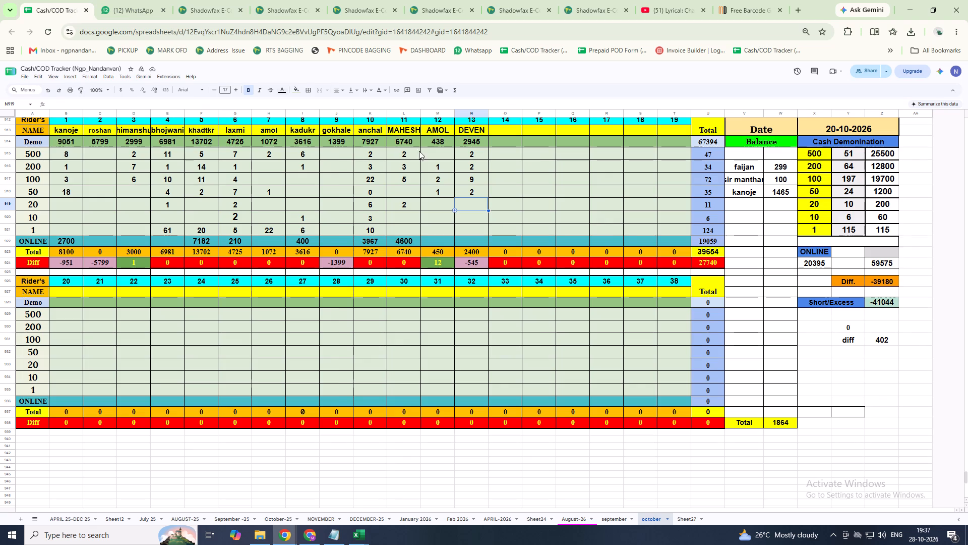
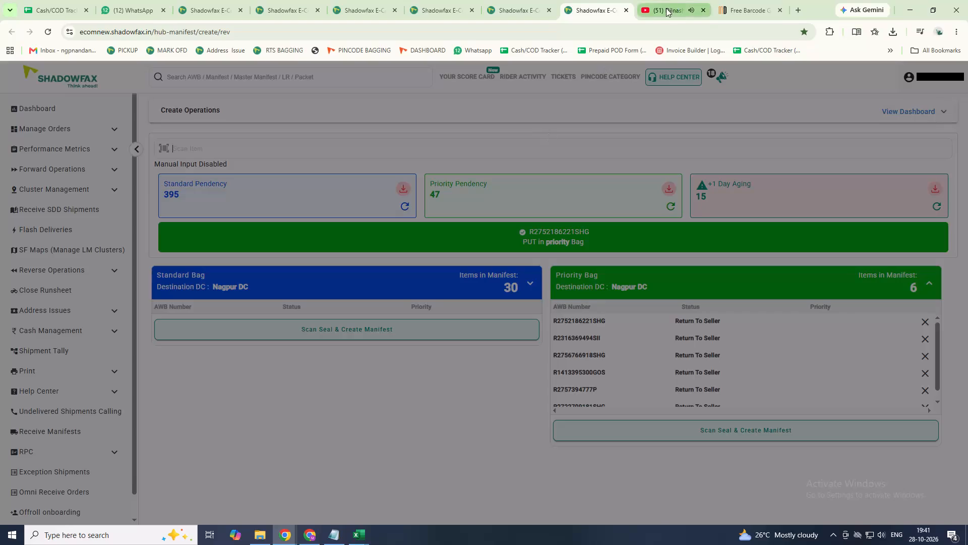
Switch to YouTube, rerun the search "imran hashmi song teri adaon pe marta hoon", and play "Emraan Hashmi Mashup 2023 | SICKVED".
left_click(666, 8)
scroll(452, 281, "down", 7)
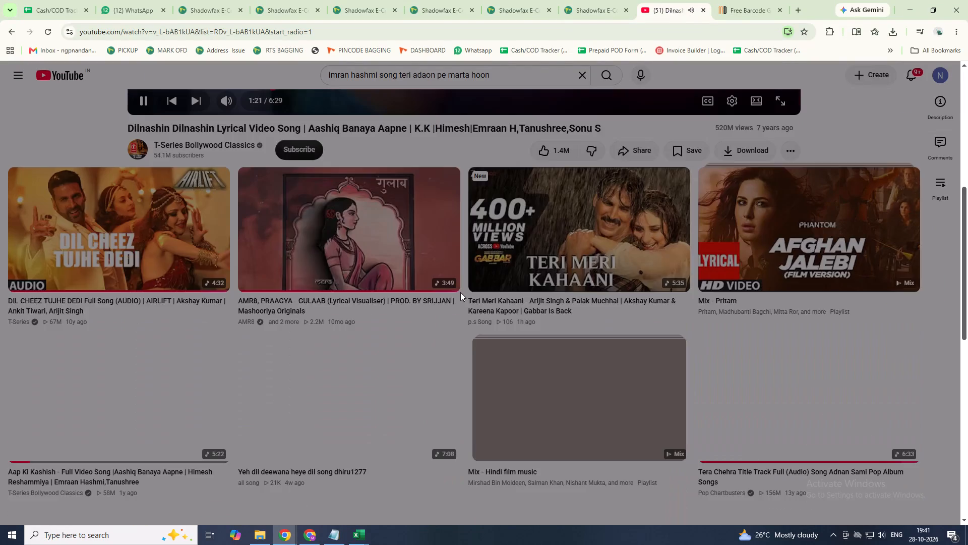
scroll(458, 291, "up", 8)
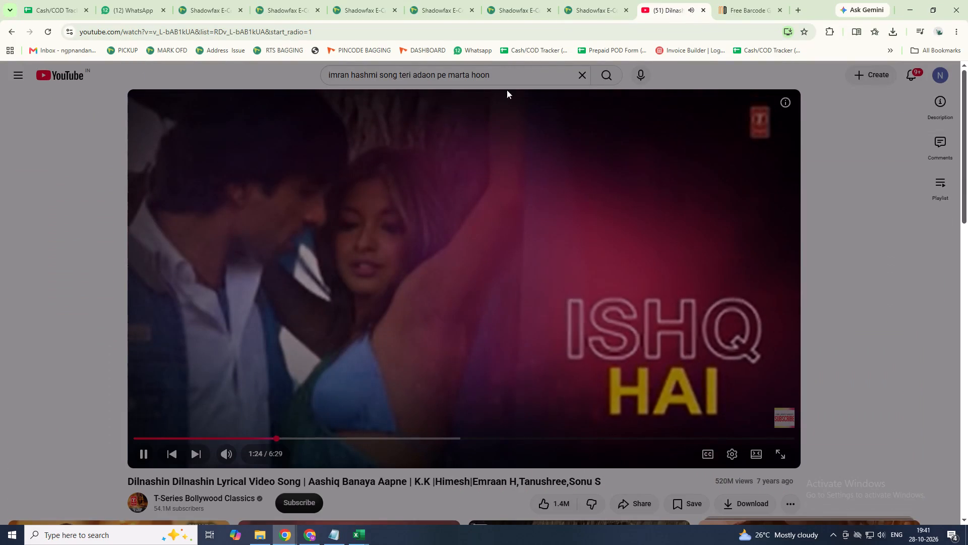
left_click(529, 75)
key("Return")
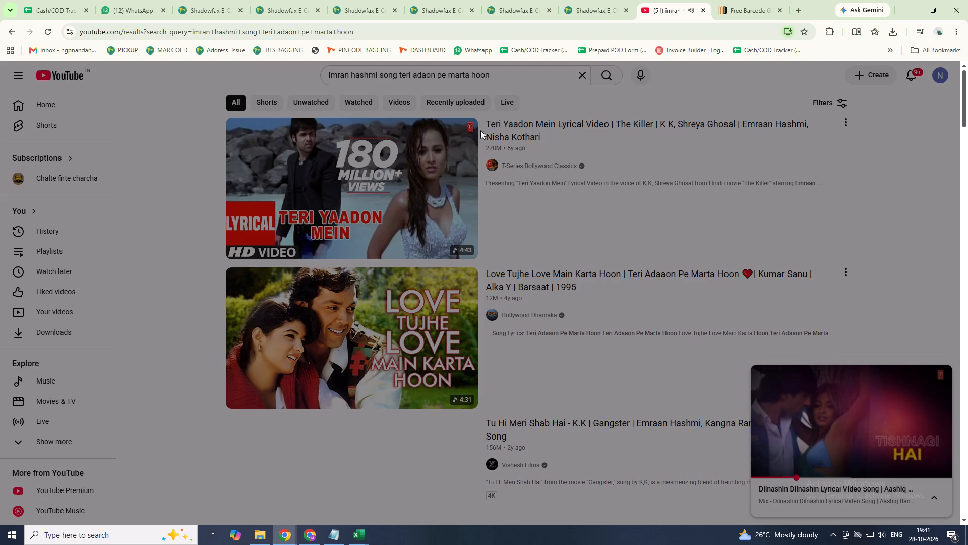
scroll(444, 211, "down", 5)
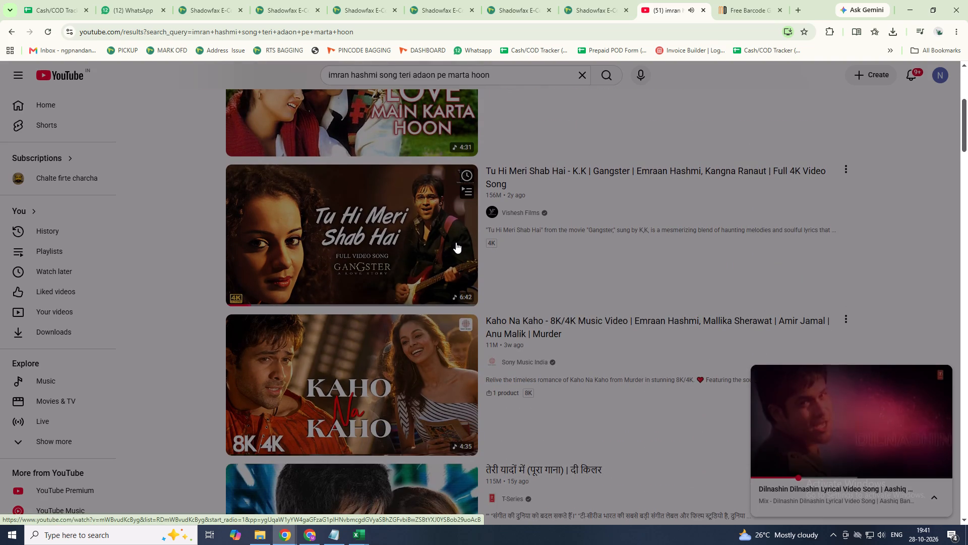
scroll(430, 256, "down", 4)
scroll(474, 245, "down", 2)
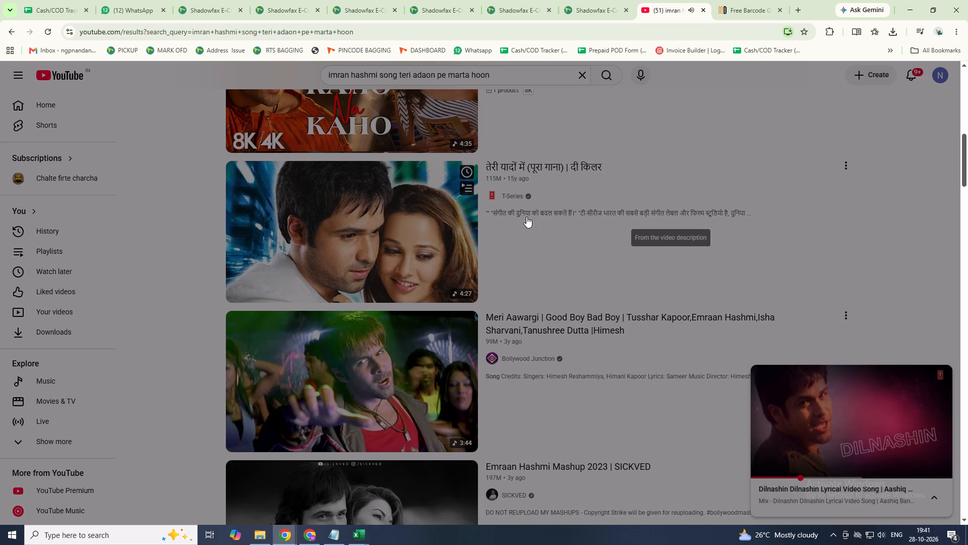
scroll(506, 244, "down", 1)
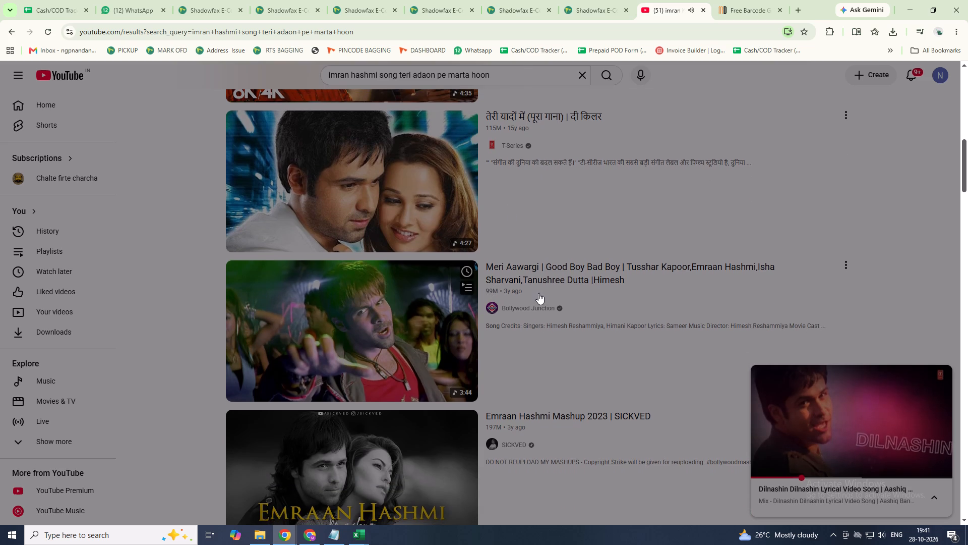
scroll(424, 366, "down", 2)
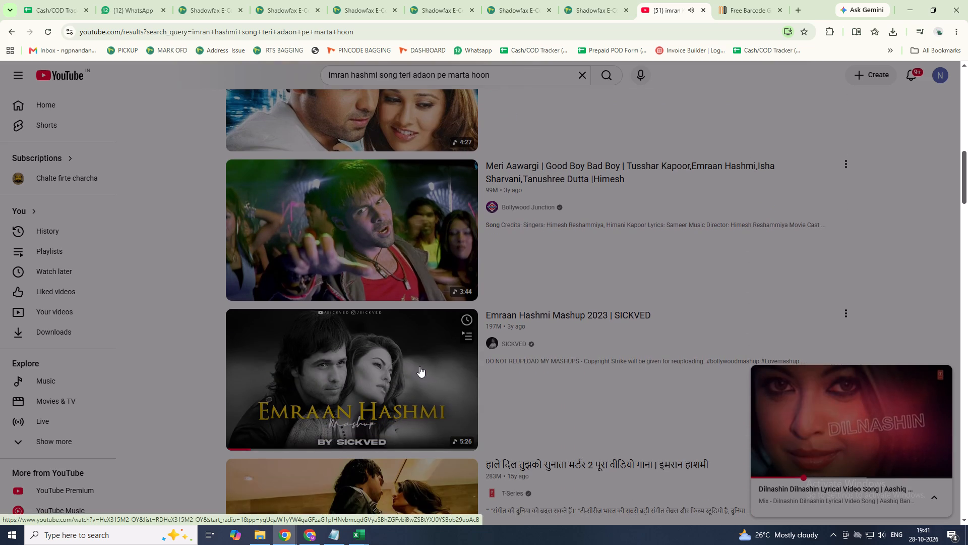
left_click(421, 366)
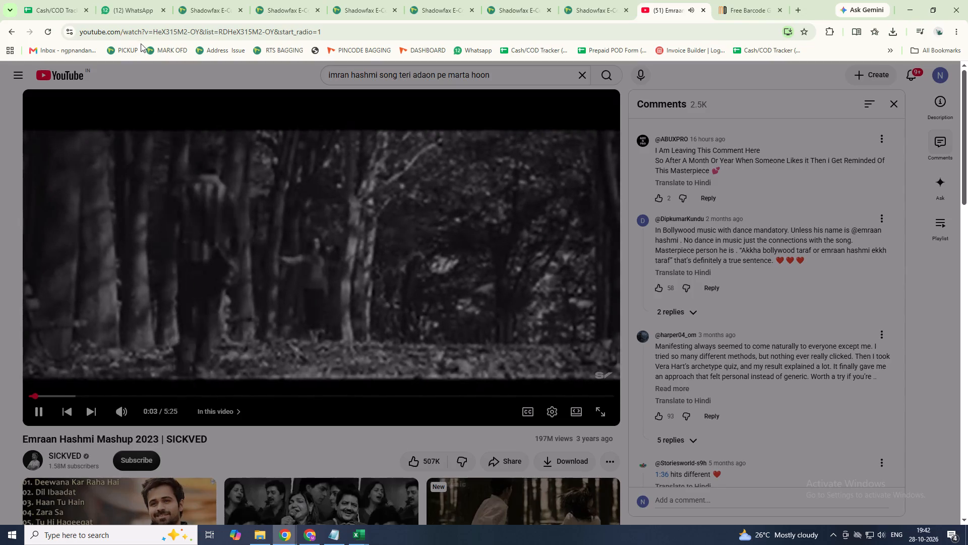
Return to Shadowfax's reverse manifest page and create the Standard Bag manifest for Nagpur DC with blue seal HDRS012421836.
left_click(586, 11)
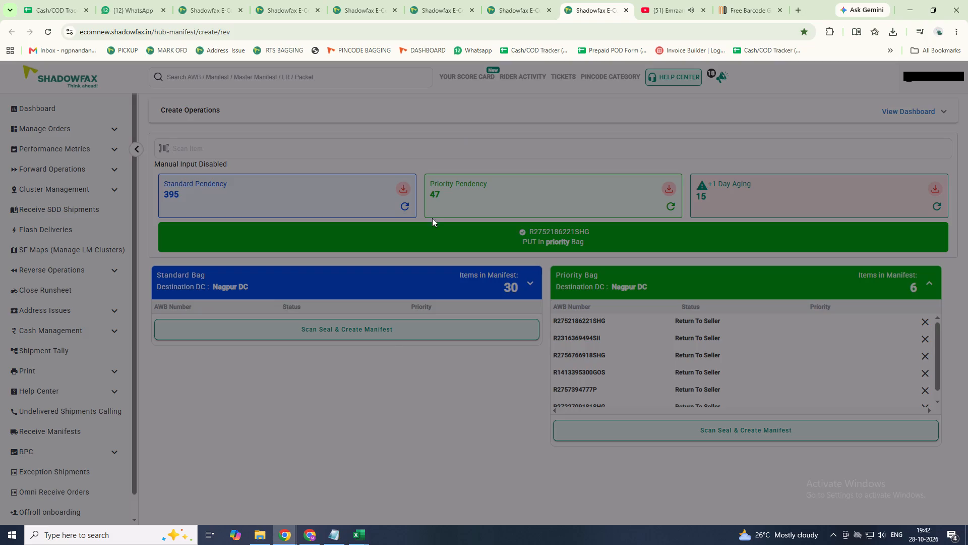
left_click(388, 334)
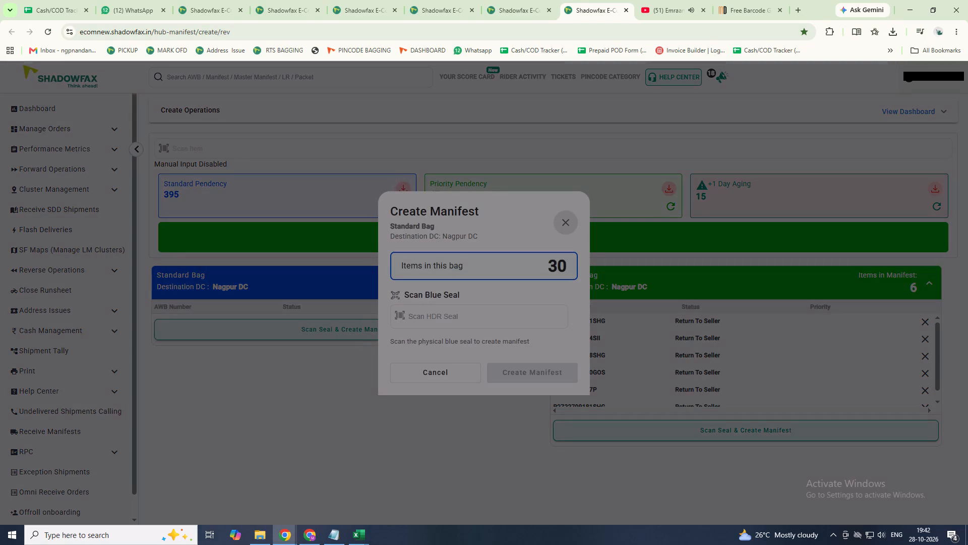
left_click(420, 315)
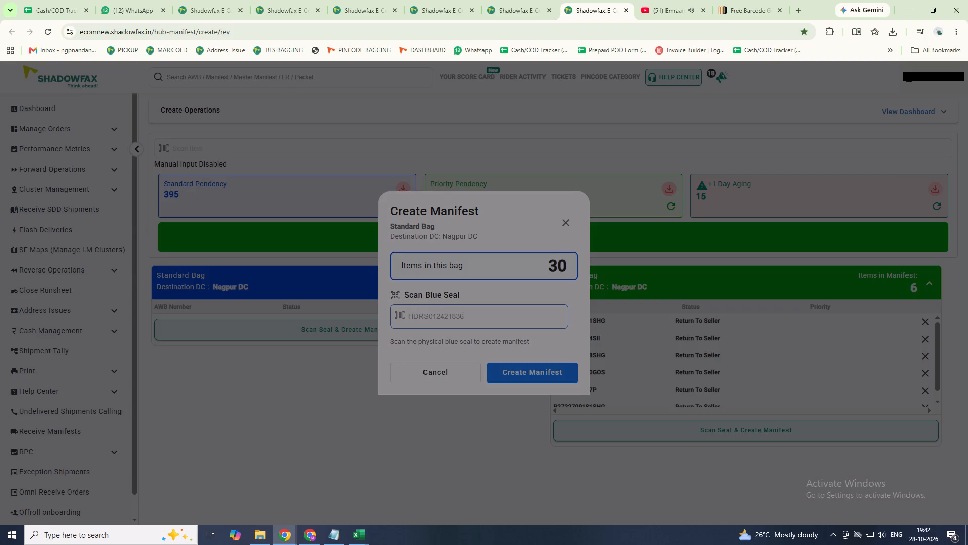
left_click(512, 371)
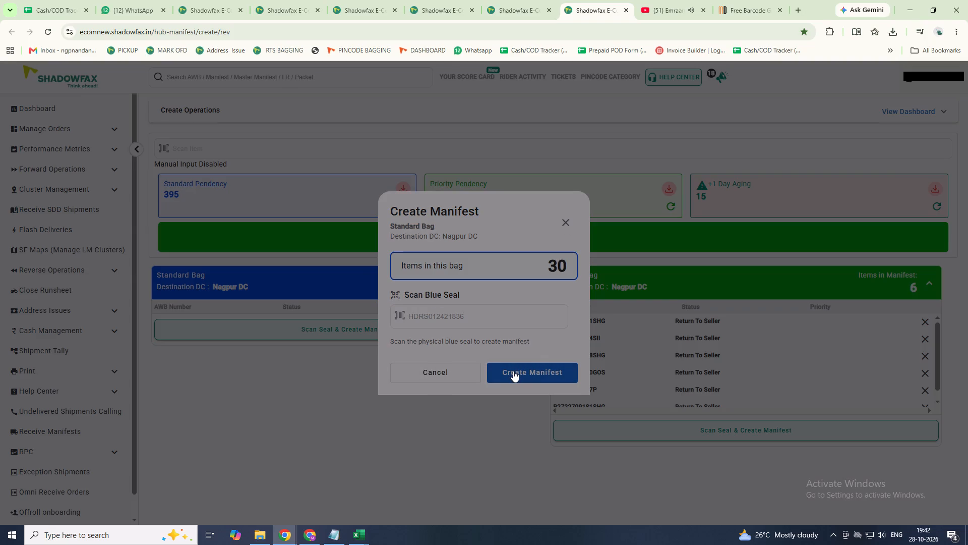
left_click(521, 370)
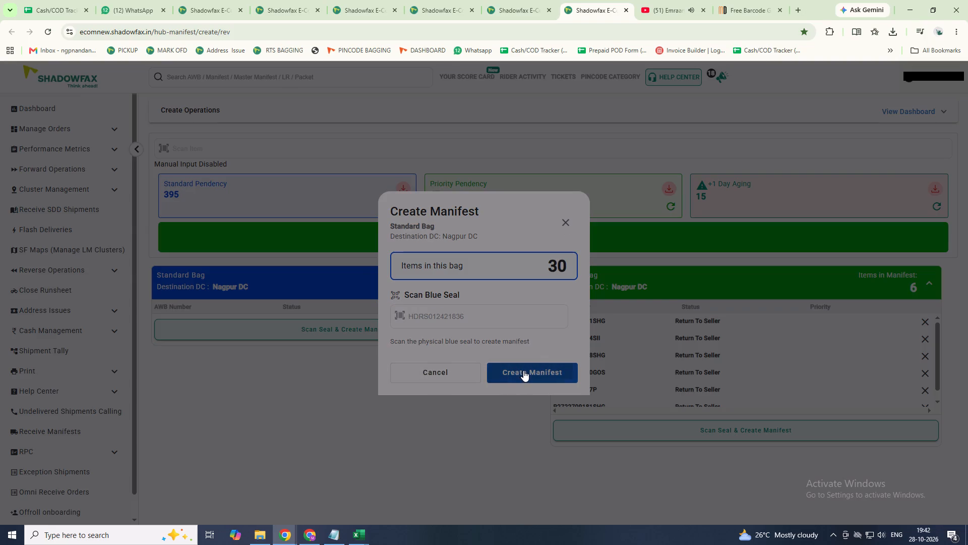
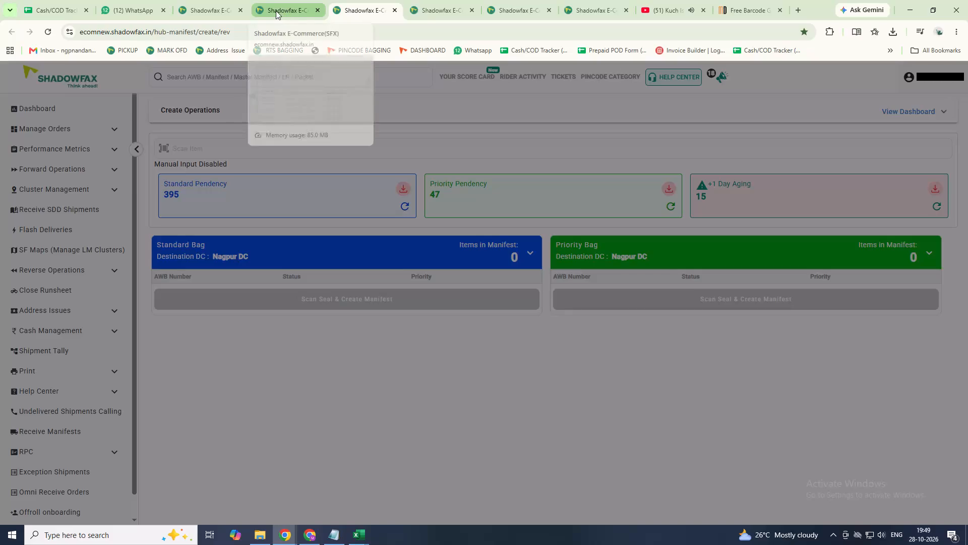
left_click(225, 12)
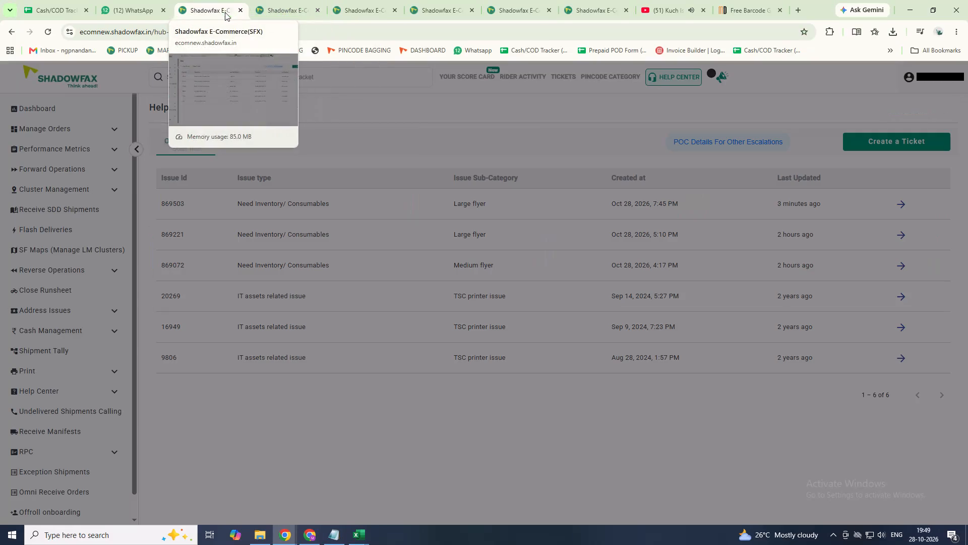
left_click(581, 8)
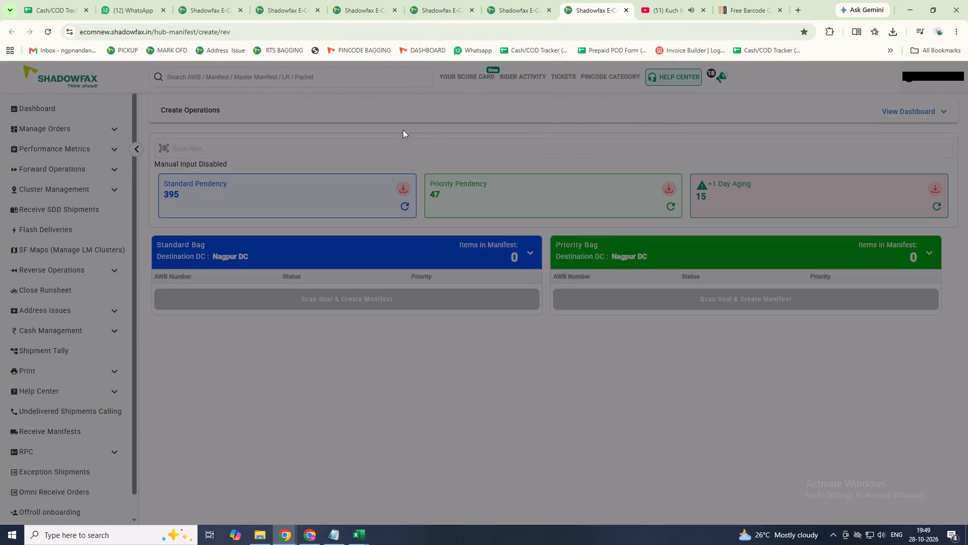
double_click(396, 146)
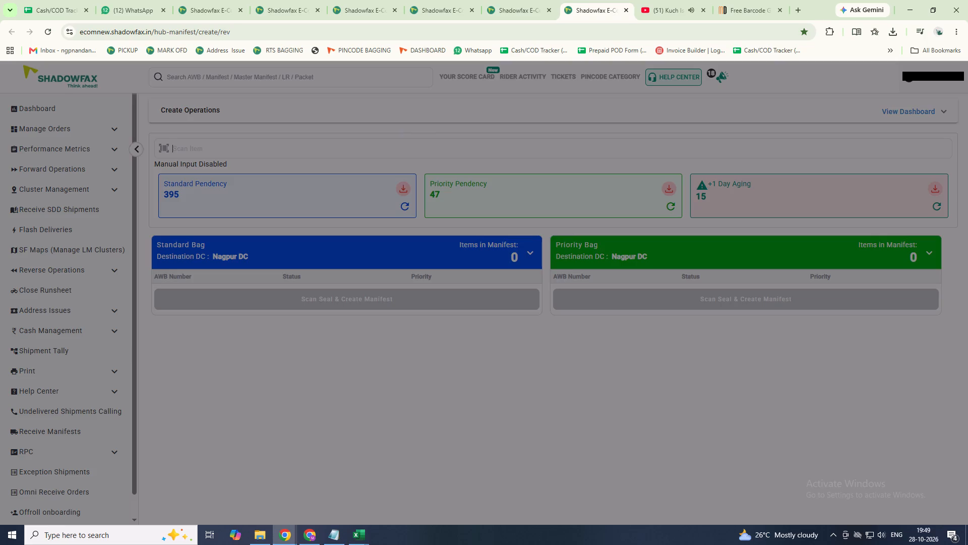
left_click(196, 5)
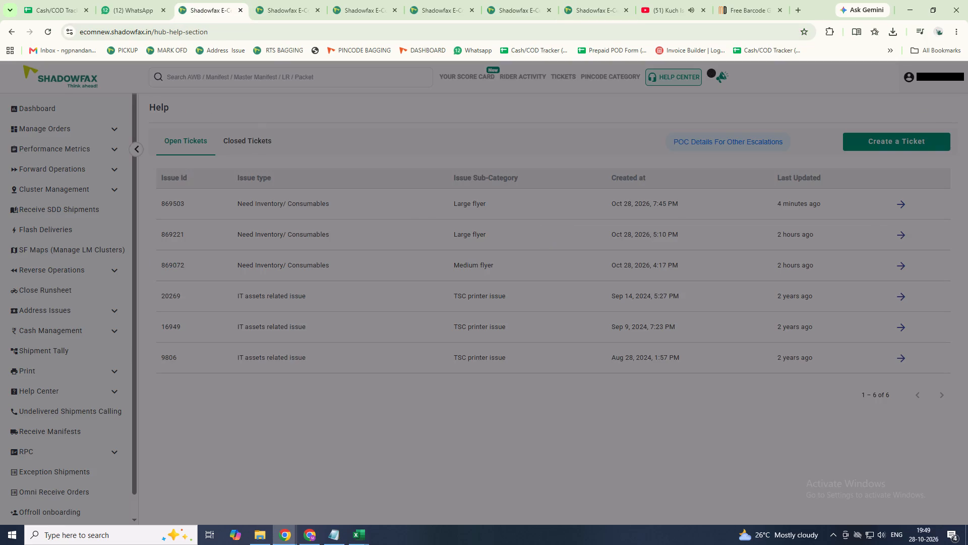
left_click(47, 288)
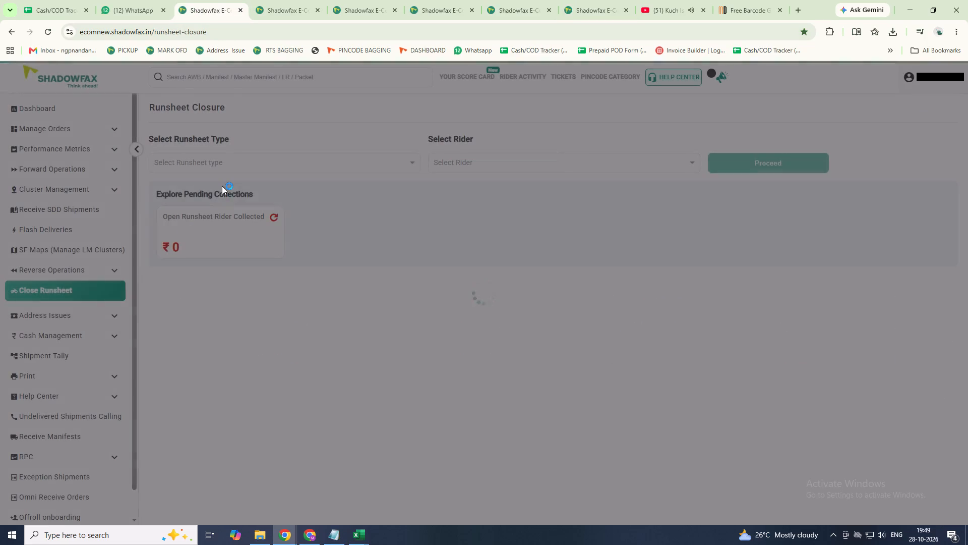
left_click(230, 166)
left_click(208, 177)
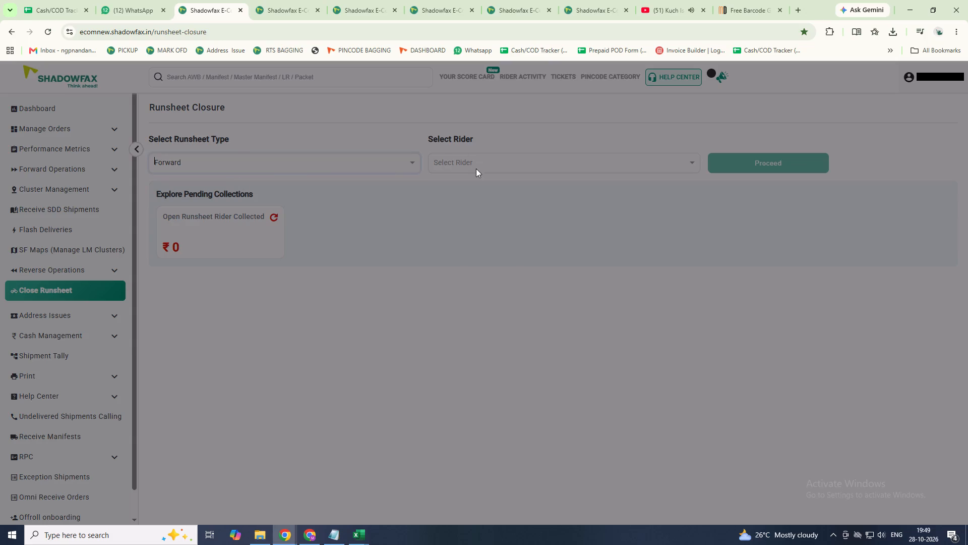
left_click(476, 169)
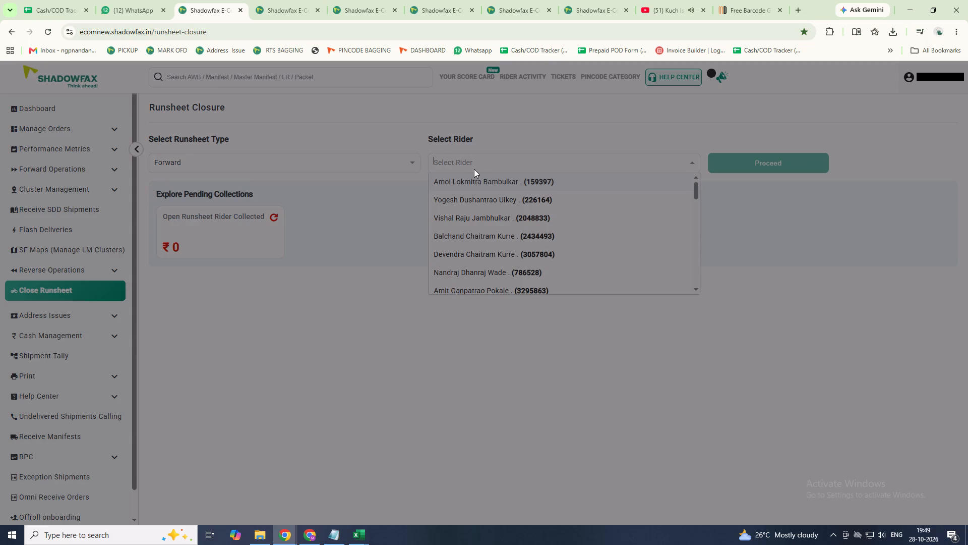
type("UIK")
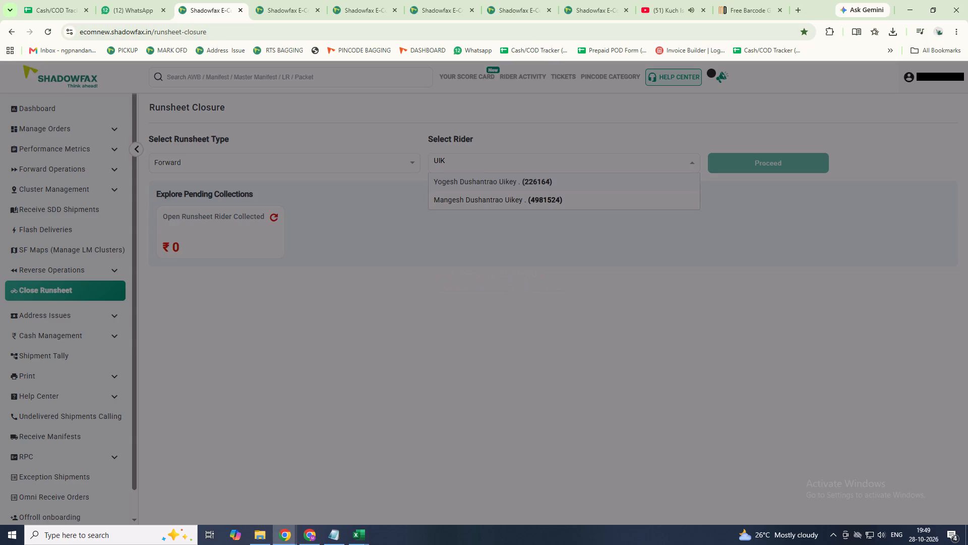
key("Down")
key("Return")
key("Return")
key("Return")
key("Return")
key("Return")
key("Return")
key("Return")
key("Return")
key("Return")
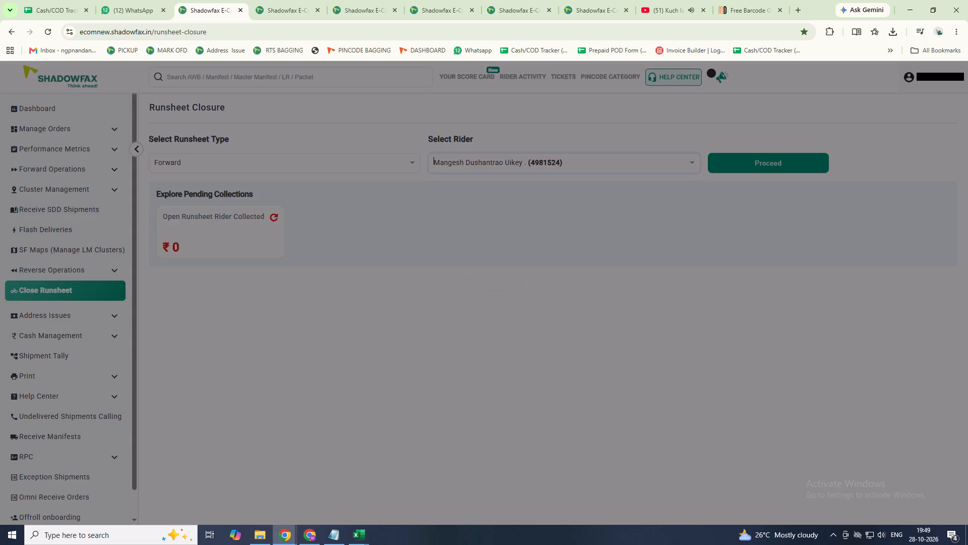
key("Return")
key("Return")
left_click(717, 172)
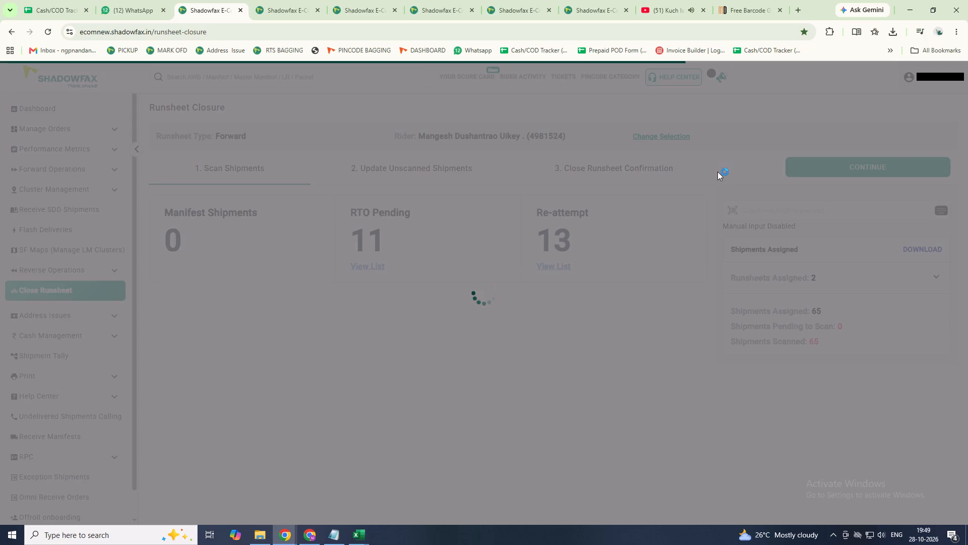
left_click(571, 172)
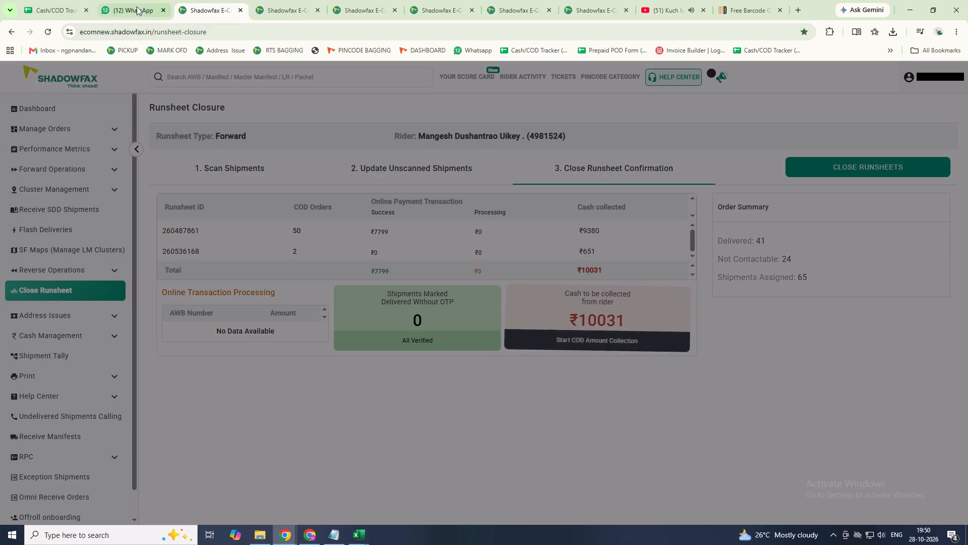
In the Cash/COD Tracker, fill rider column 14 with the name MUIKEY and a Demo amount of 10031.
left_click(71, 7)
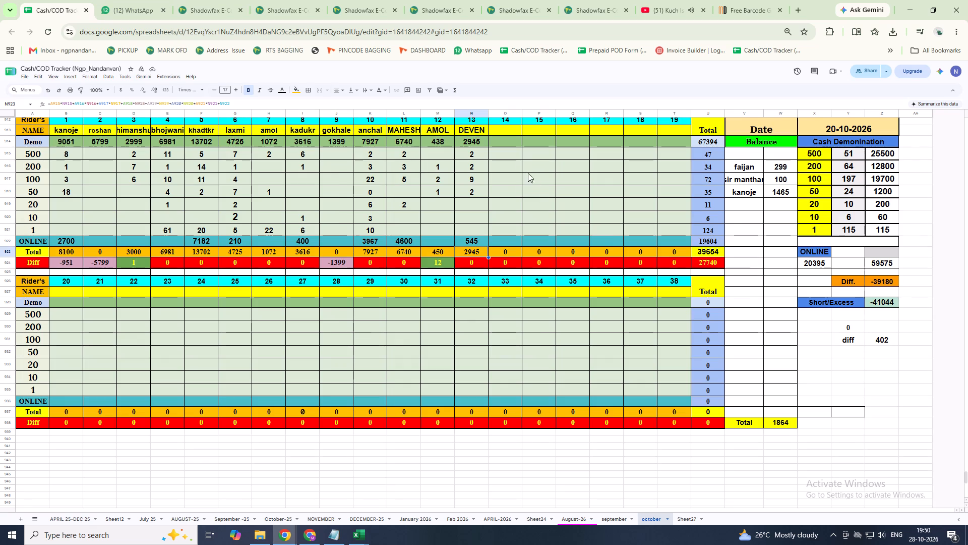
left_click(499, 142)
type("100")
type("31")
key("Up")
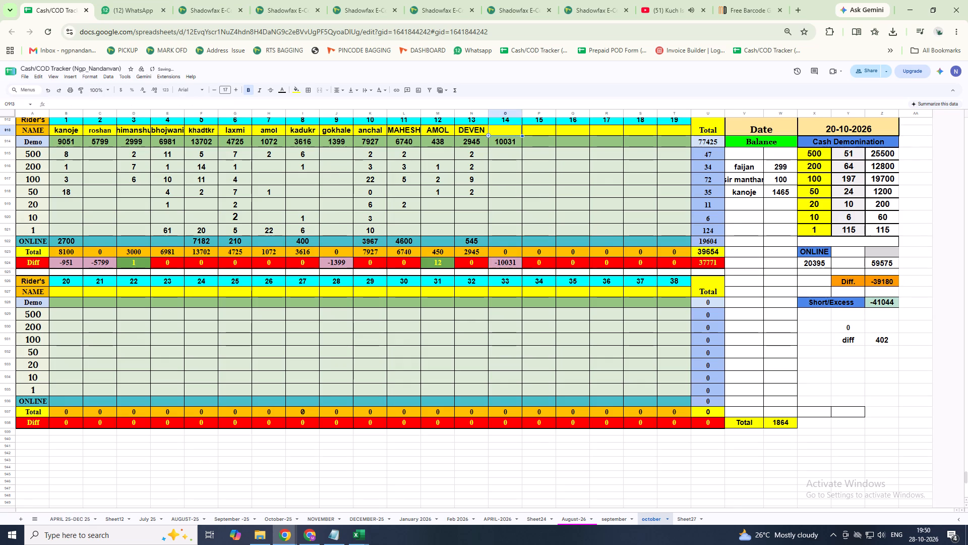
key("m")
type("UIKEY")
key("Return")
key("Return")
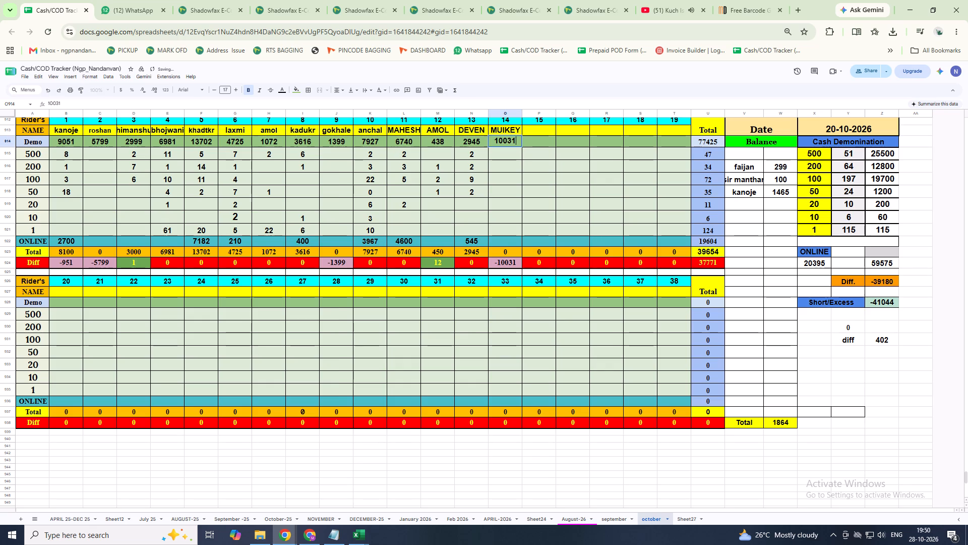
key("Return")
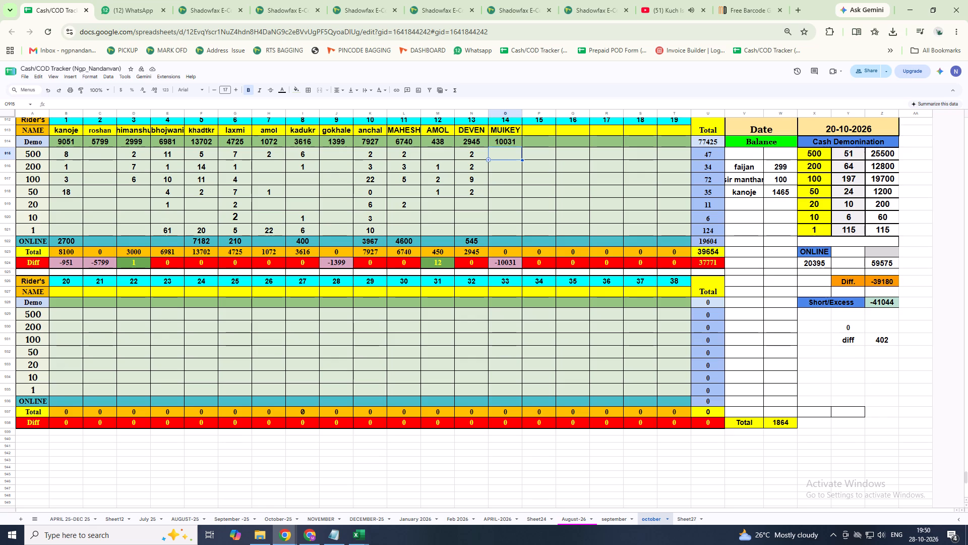
Enter MUIKEY's cash note counts: 11 for 500, 6 for 200 and 8 for 100.
type("11")
key("Return")
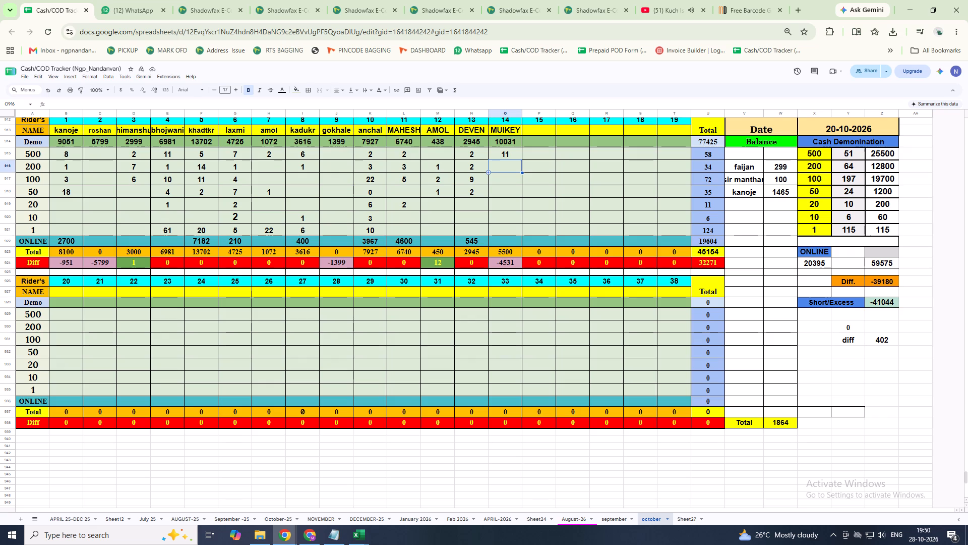
key("6")
key("Return")
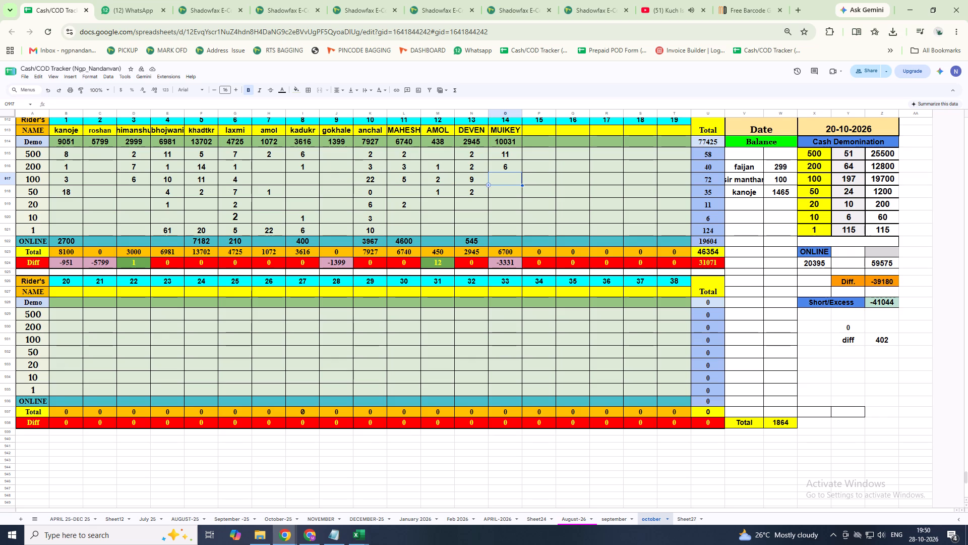
key("8")
key("Return")
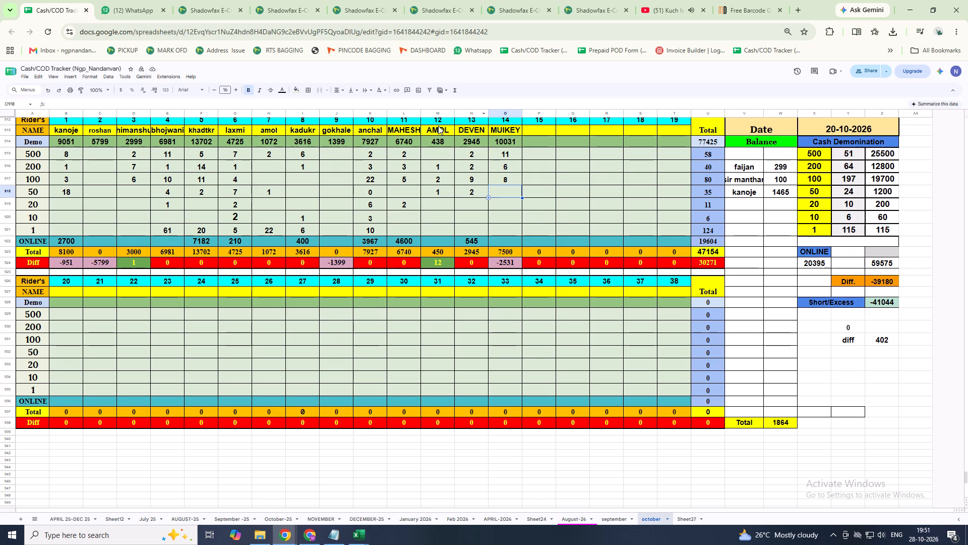
Return to the Shadowfax runsheet closure, start COD collection by UPI/QR for 2531, and generate the QR code.
left_click(208, 10)
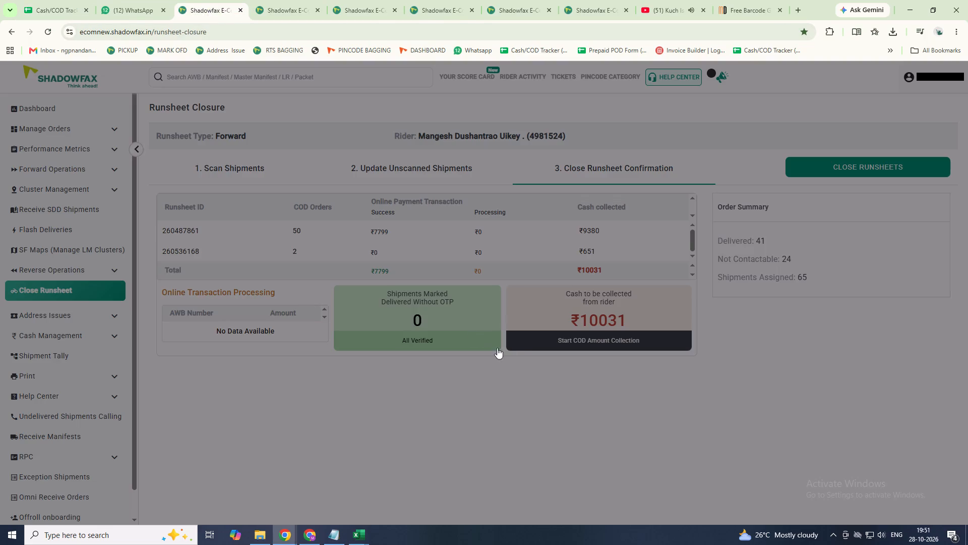
left_click(525, 344)
left_click_drag(376, 302, 382, 294)
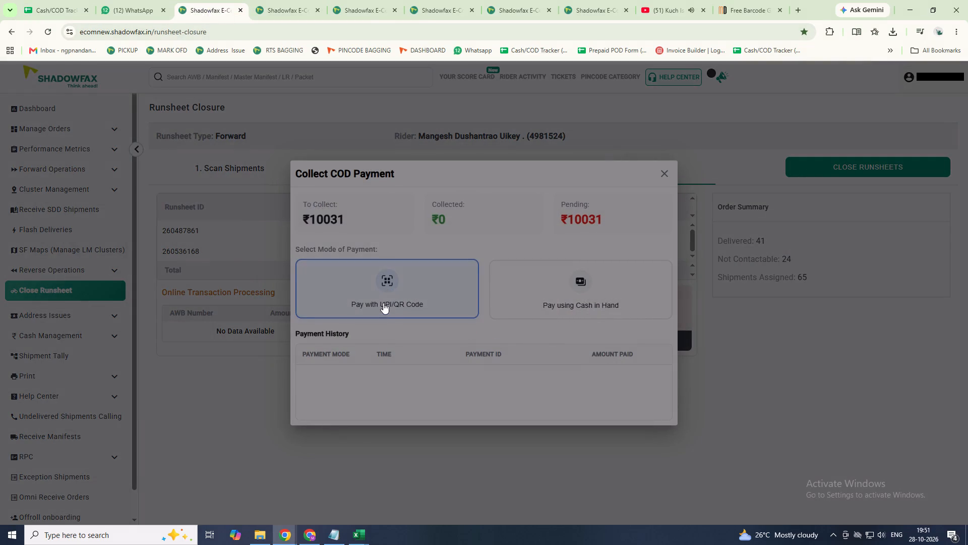
left_click(382, 304)
left_click(400, 352)
type("2531")
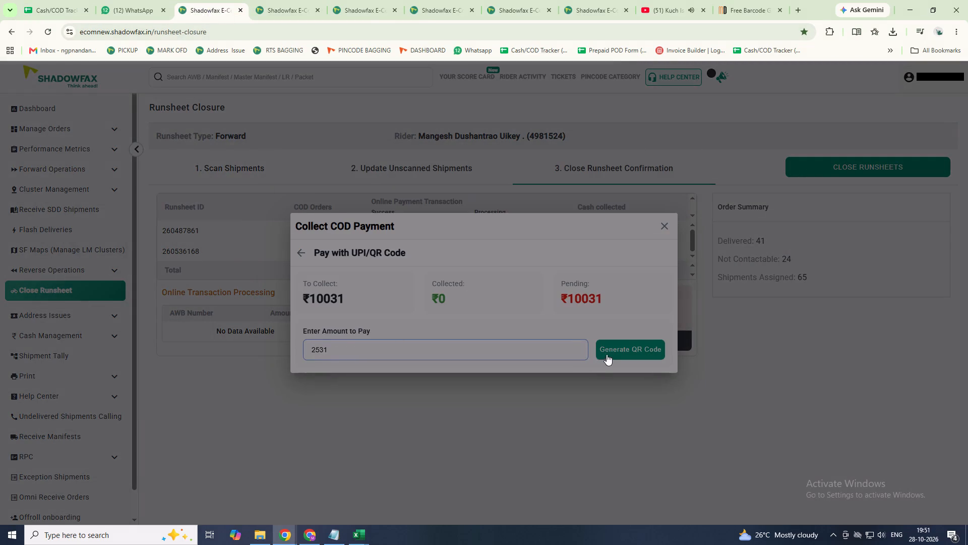
left_click(607, 354)
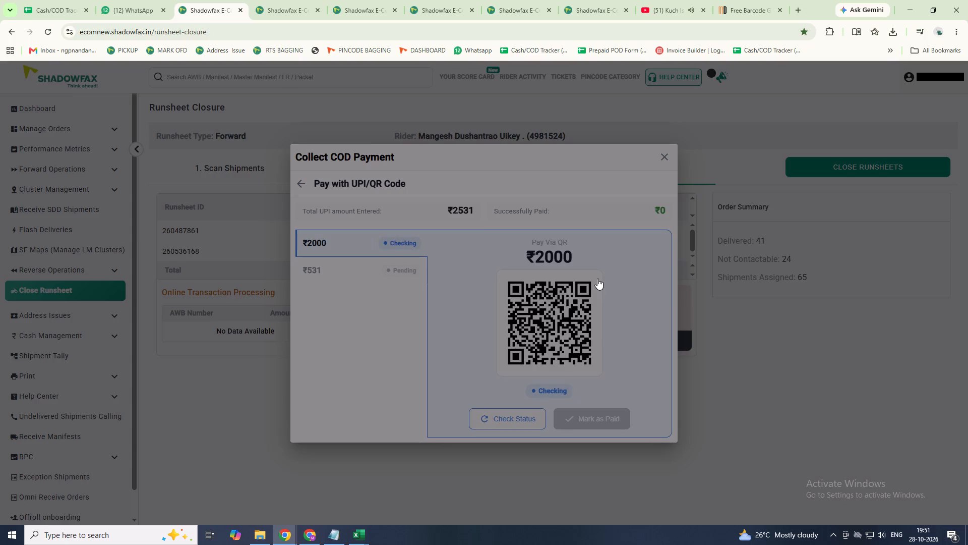
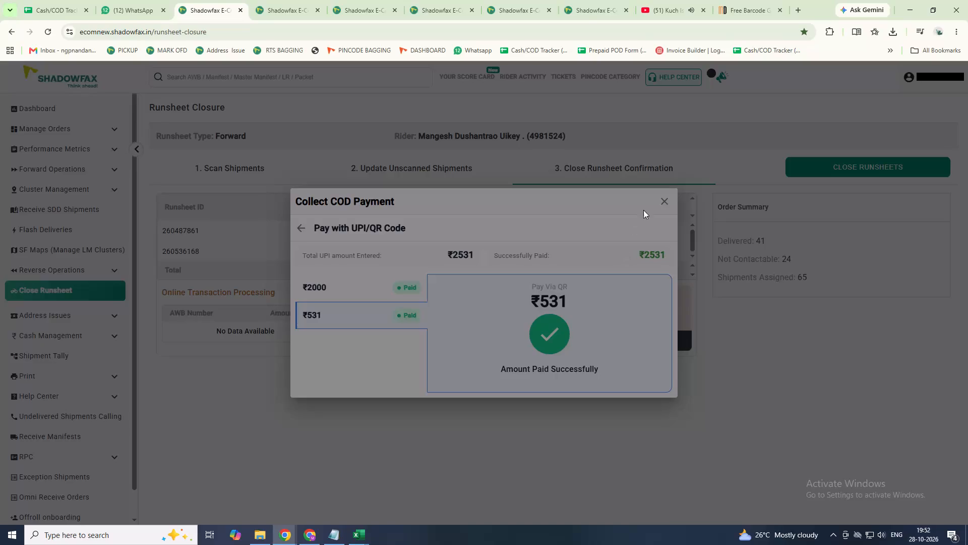
left_click(662, 200)
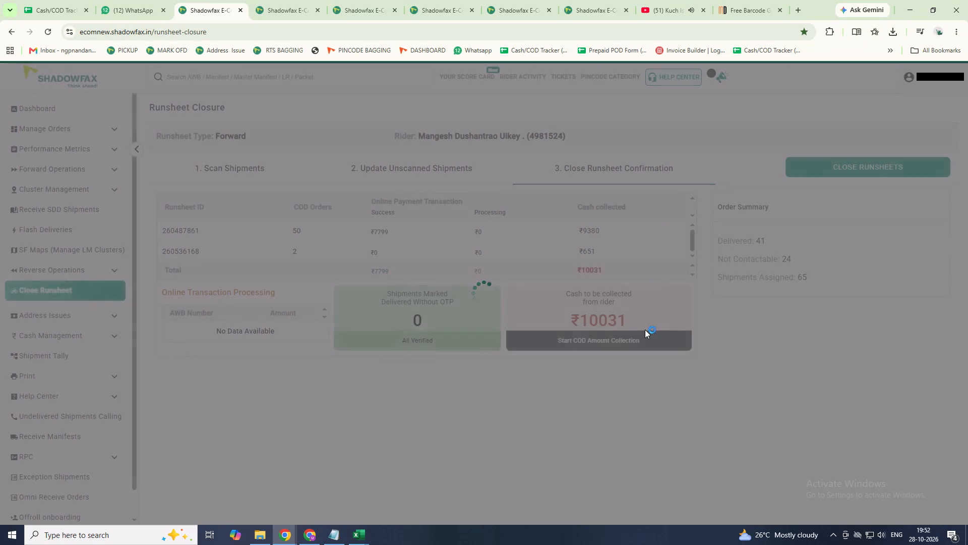
left_click(644, 337)
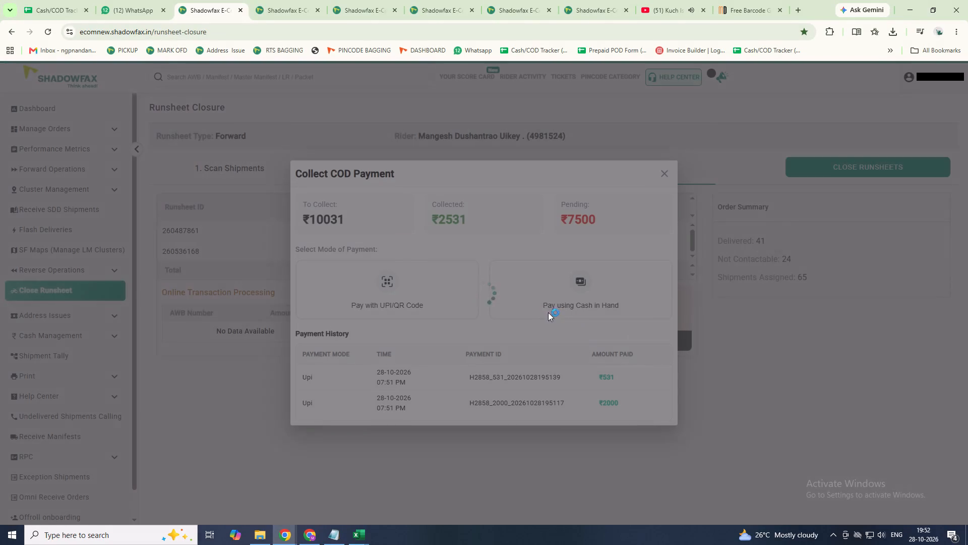
left_click(545, 310)
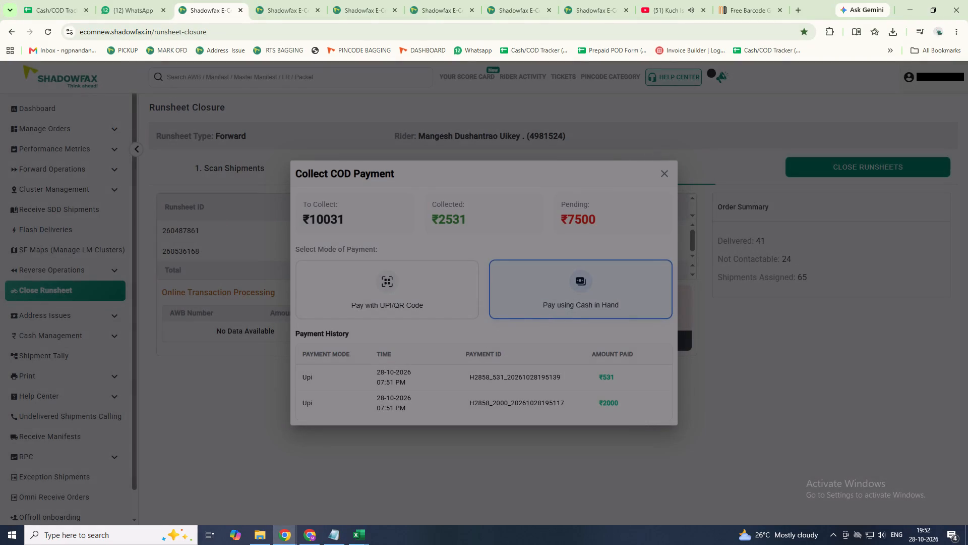
left_click(480, 344)
type("7500")
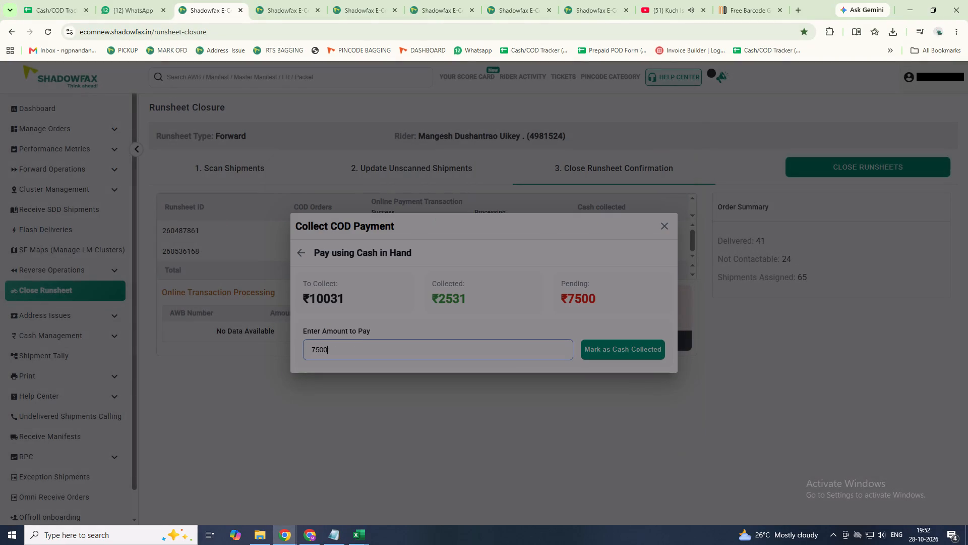
left_click(638, 350)
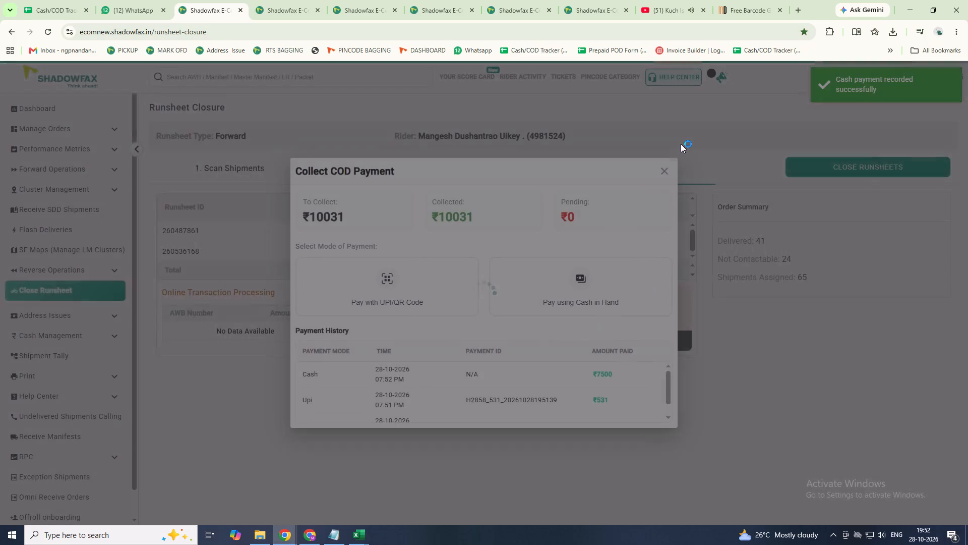
left_click(664, 168)
left_click(649, 344)
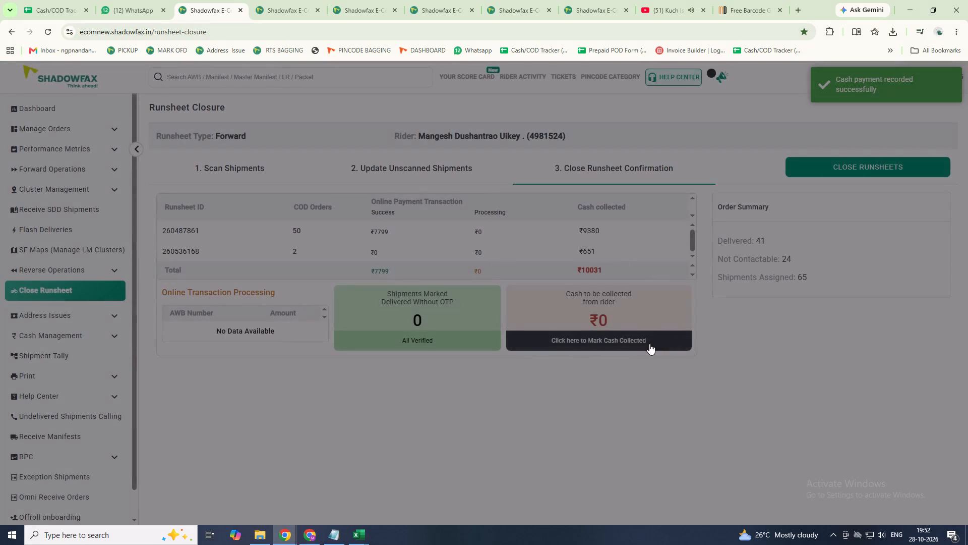
left_click(804, 172)
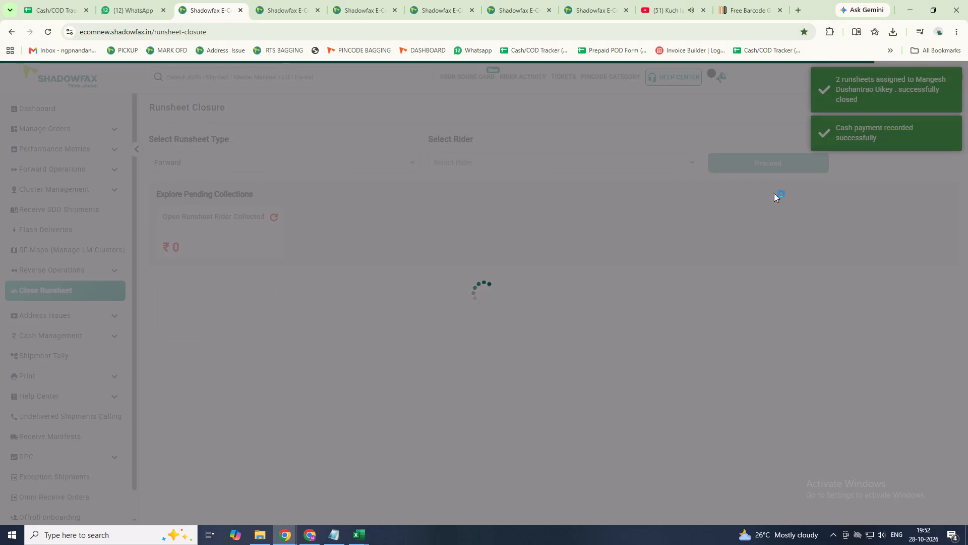
In the Cash/COD Tracker, enter 2531 as the ONLINE amount for rider MUIKEY.
left_click(79, 5)
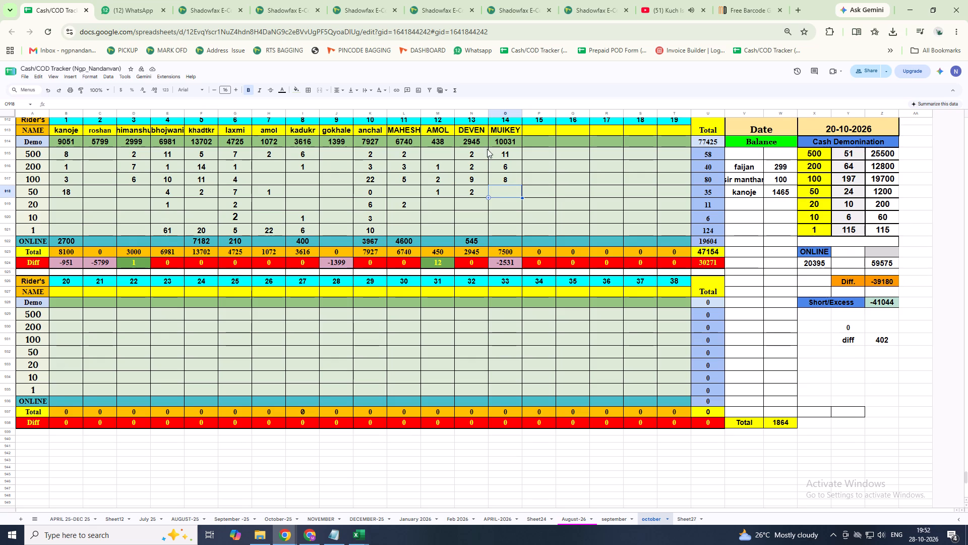
left_click(513, 245)
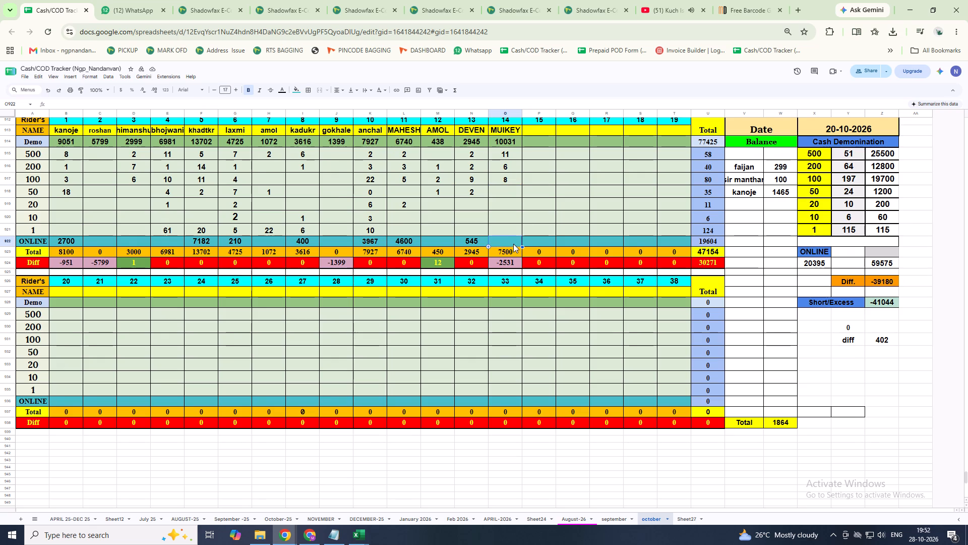
type("2531")
key("Return")
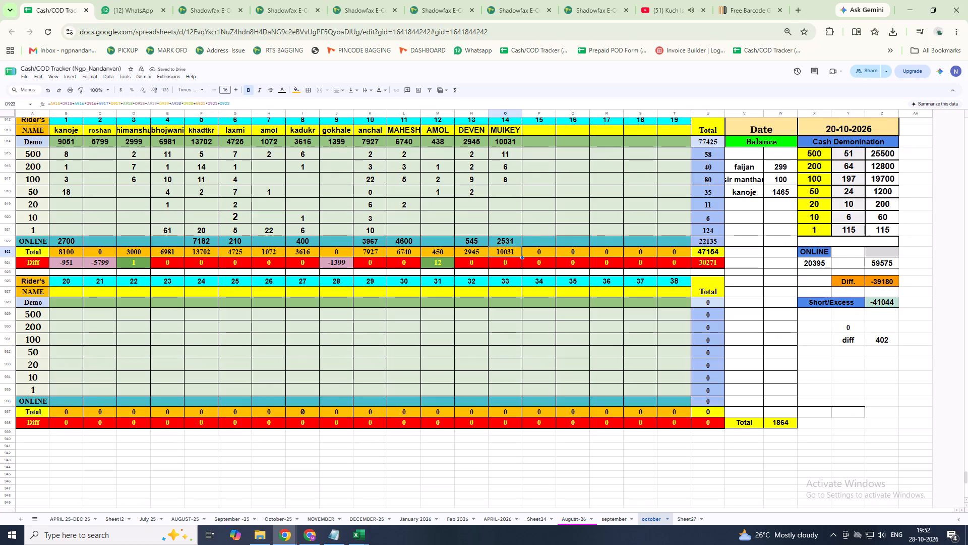
left_click(197, 9)
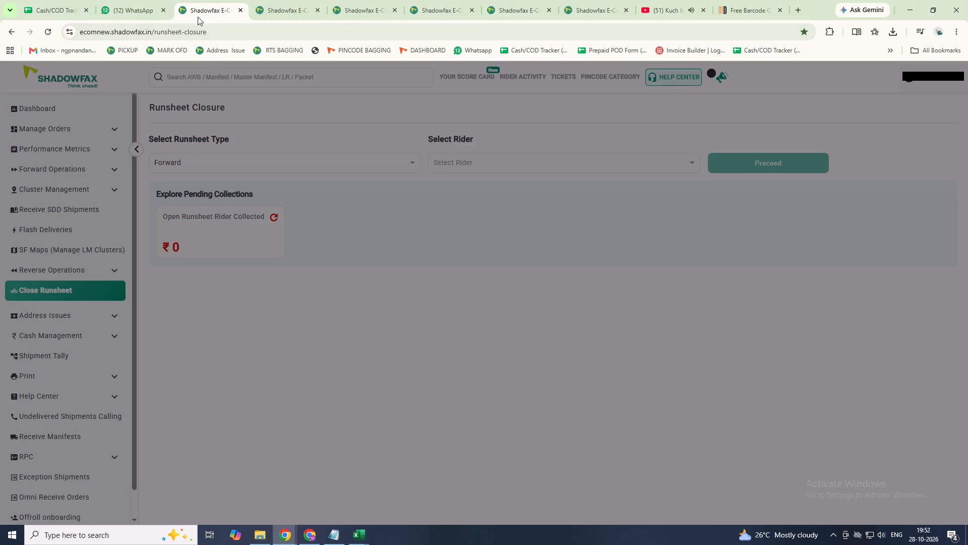
left_click(67, 170)
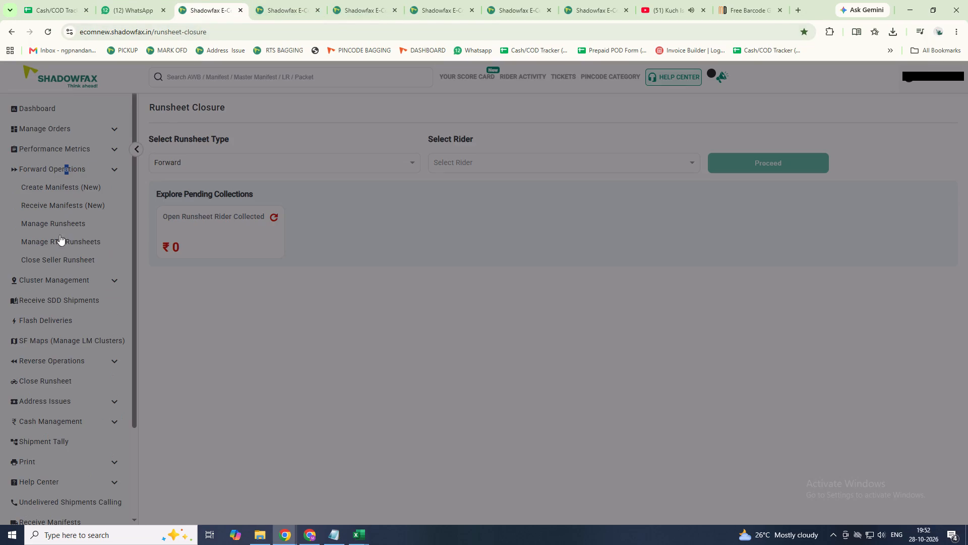
left_click(59, 257)
left_click(68, 255)
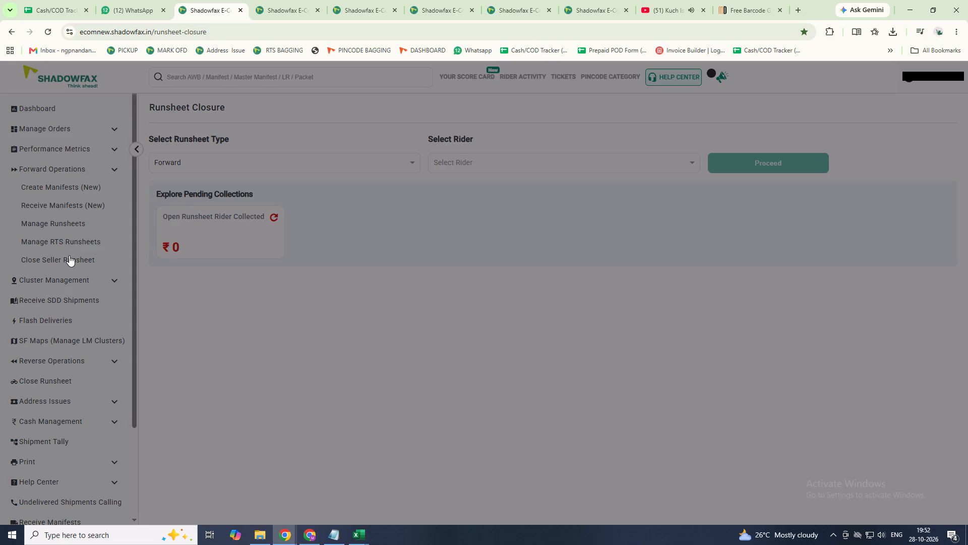
left_click(63, 258)
double_click(284, 163)
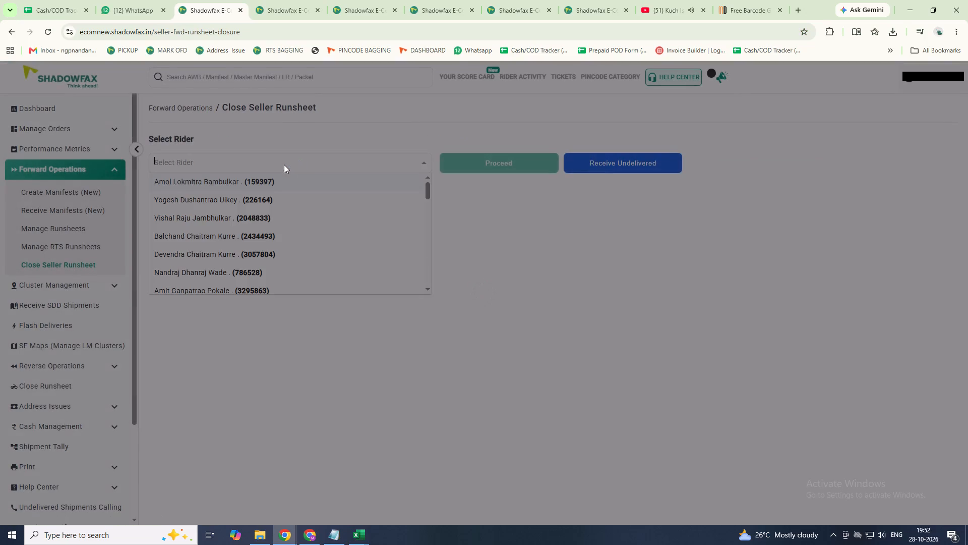
key("m")
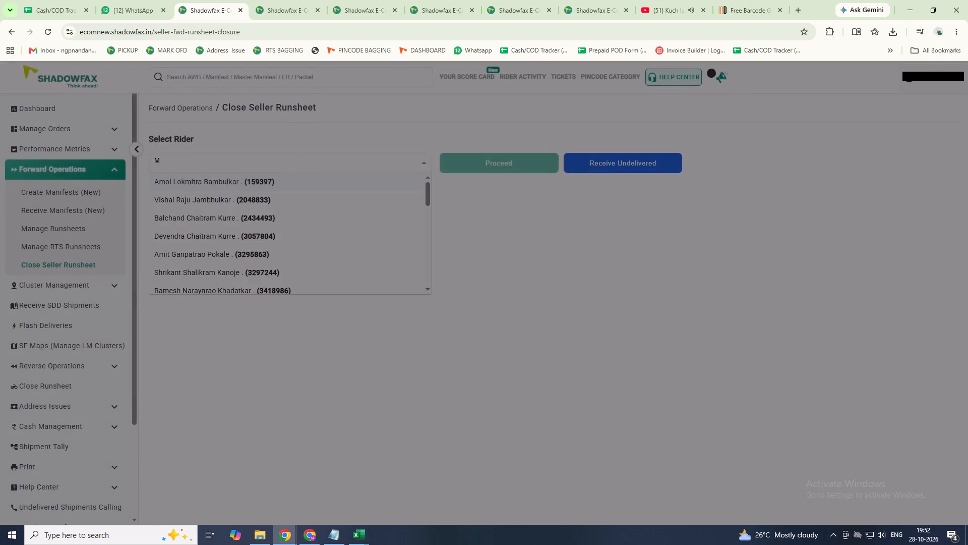
type("AN")
left_click(284, 176)
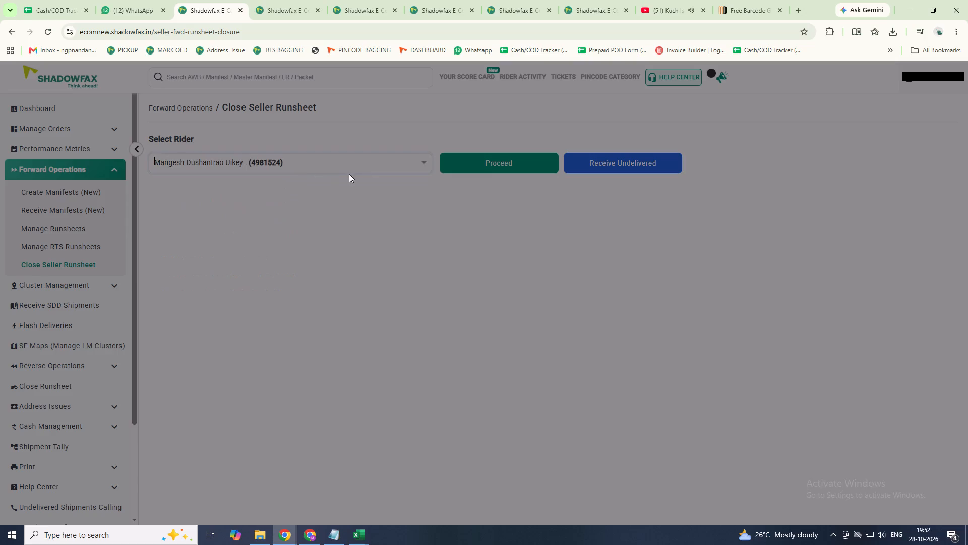
left_click(475, 162)
left_click(773, 207)
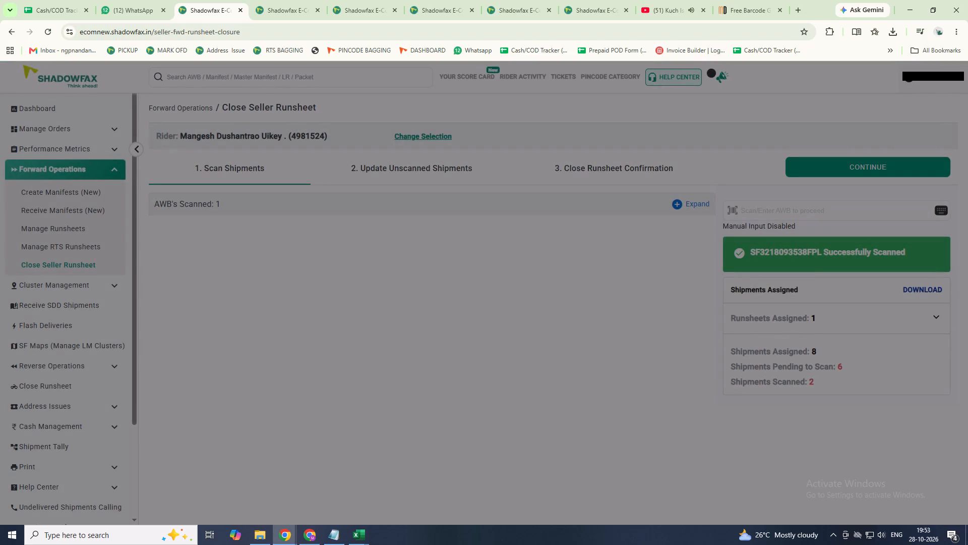
In Update Unscanned Shipments, select all unmarked shipments and mark them as delivered.
left_click(407, 176)
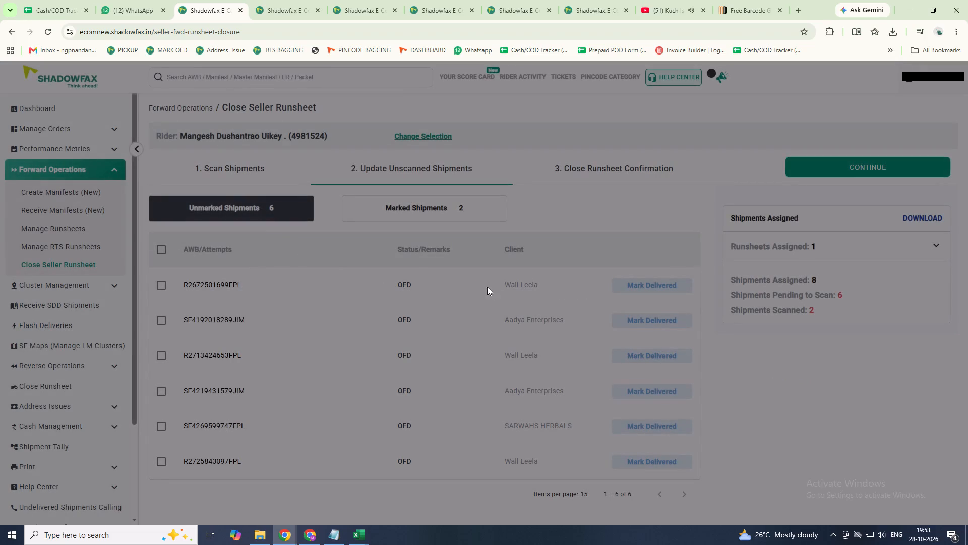
left_click(158, 253)
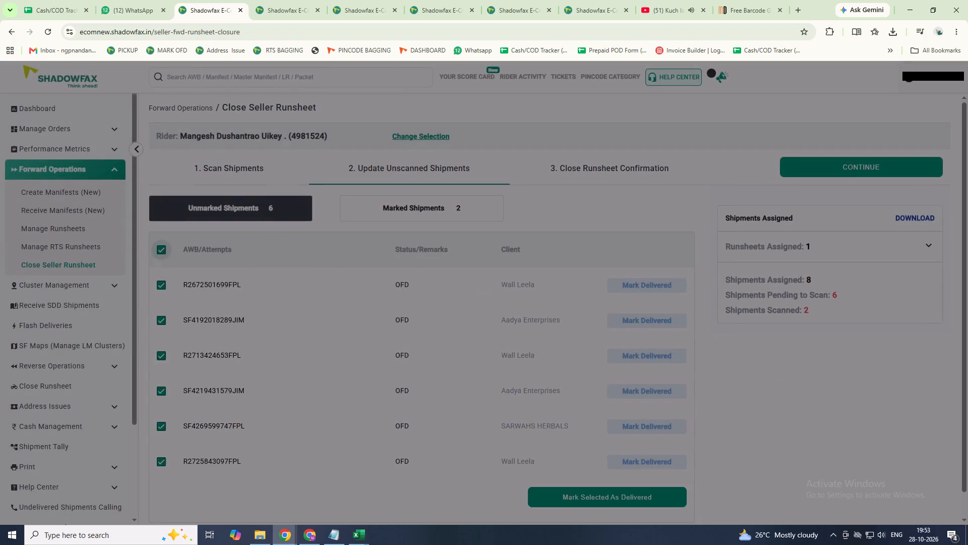
scroll(482, 332, "down", 1)
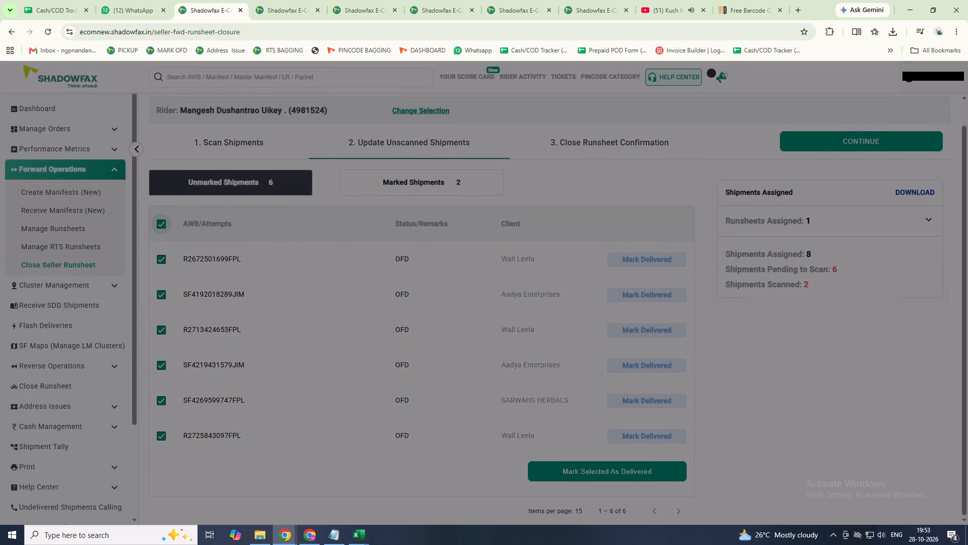
scroll(531, 311, "down", 4)
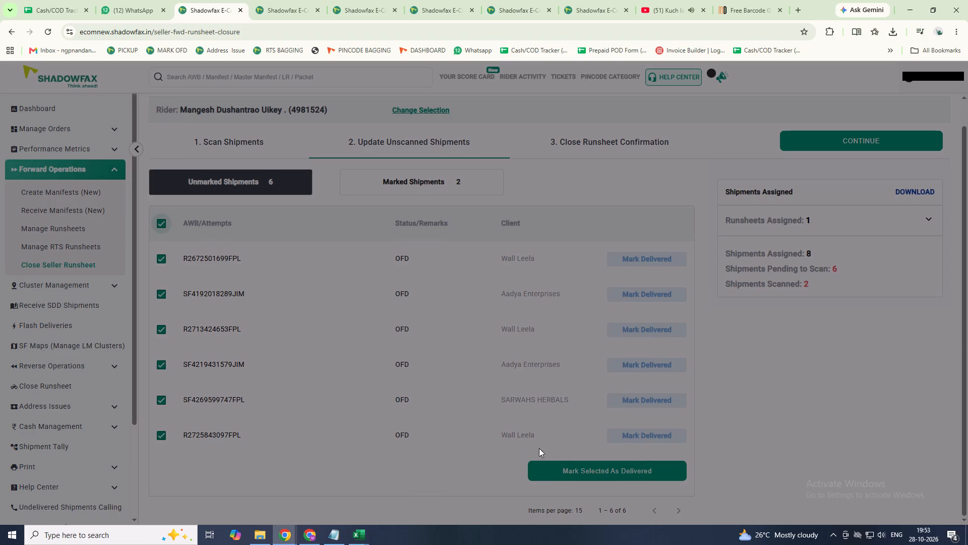
left_click(549, 470)
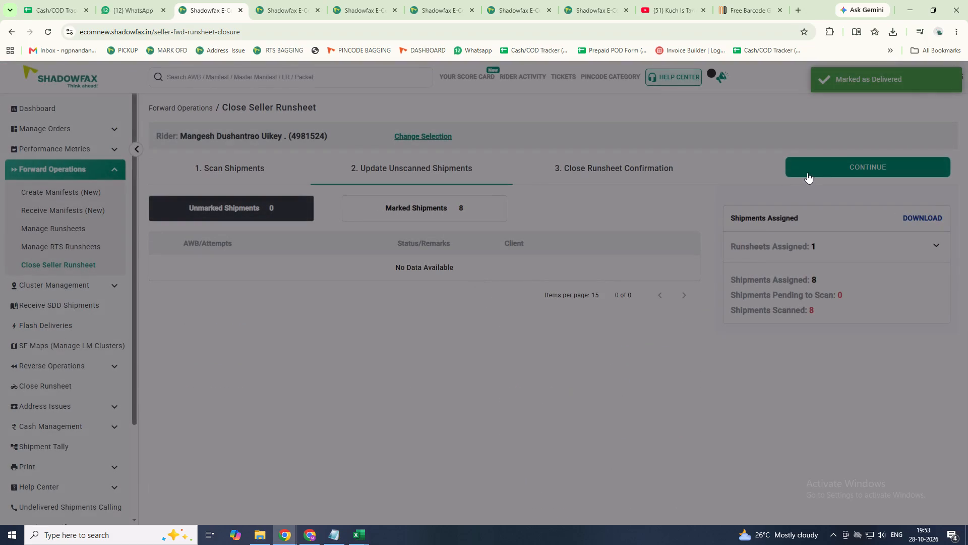
left_click(811, 165)
left_click(780, 437)
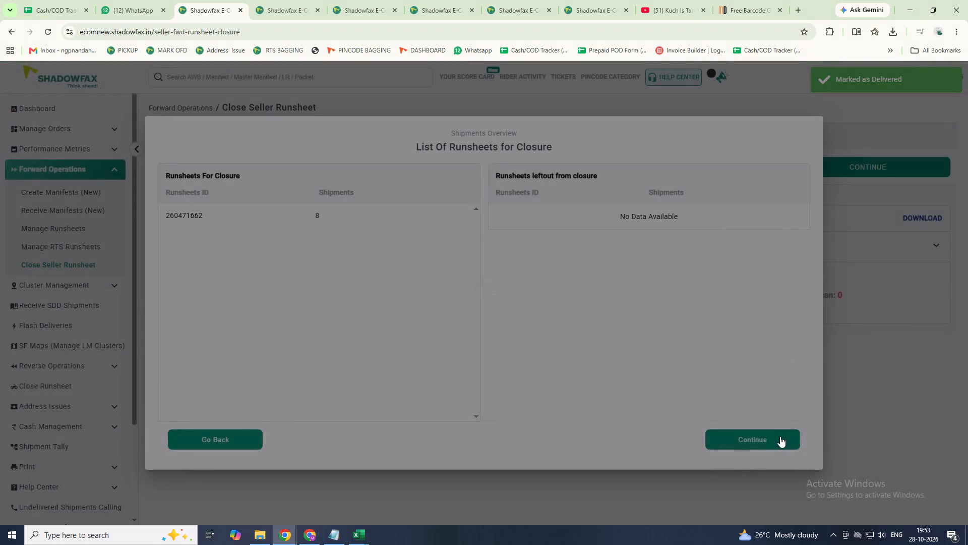
left_click(780, 437)
left_click(813, 166)
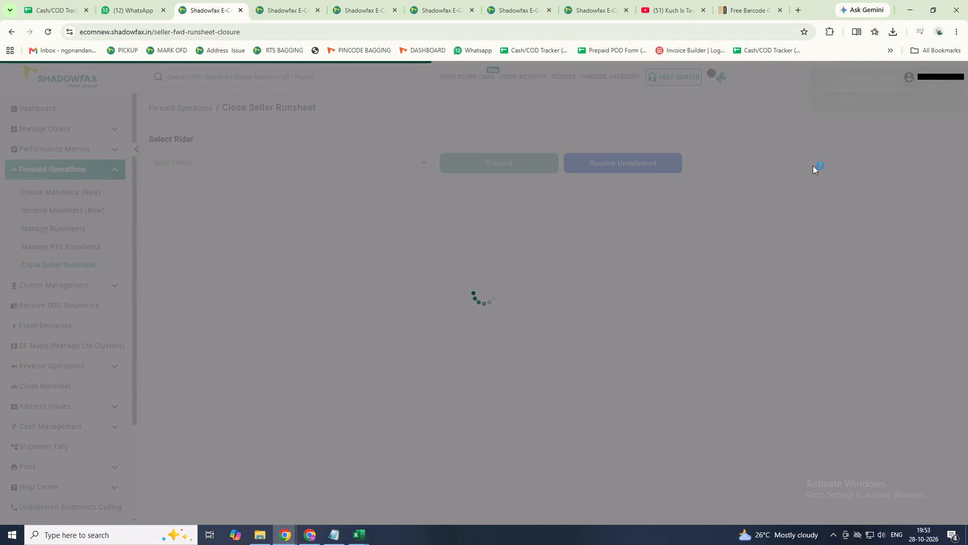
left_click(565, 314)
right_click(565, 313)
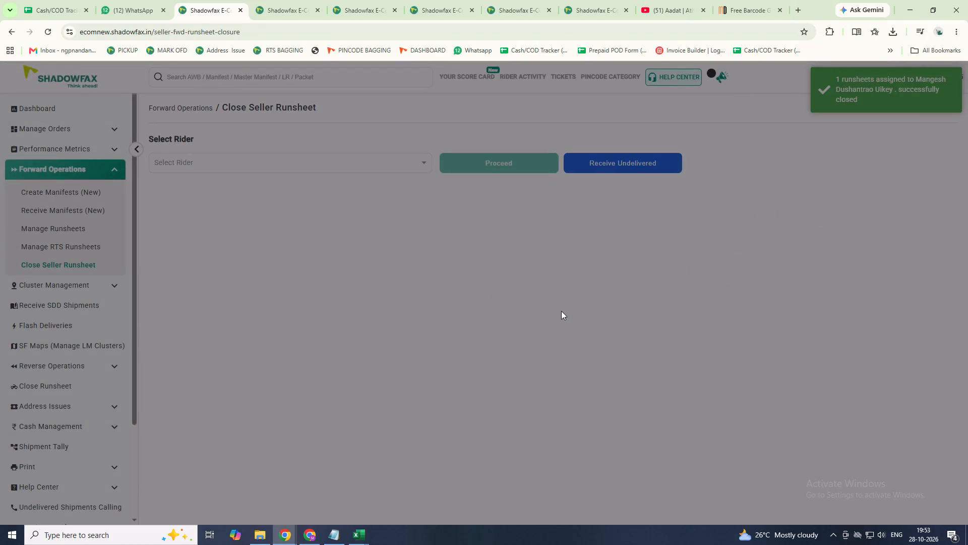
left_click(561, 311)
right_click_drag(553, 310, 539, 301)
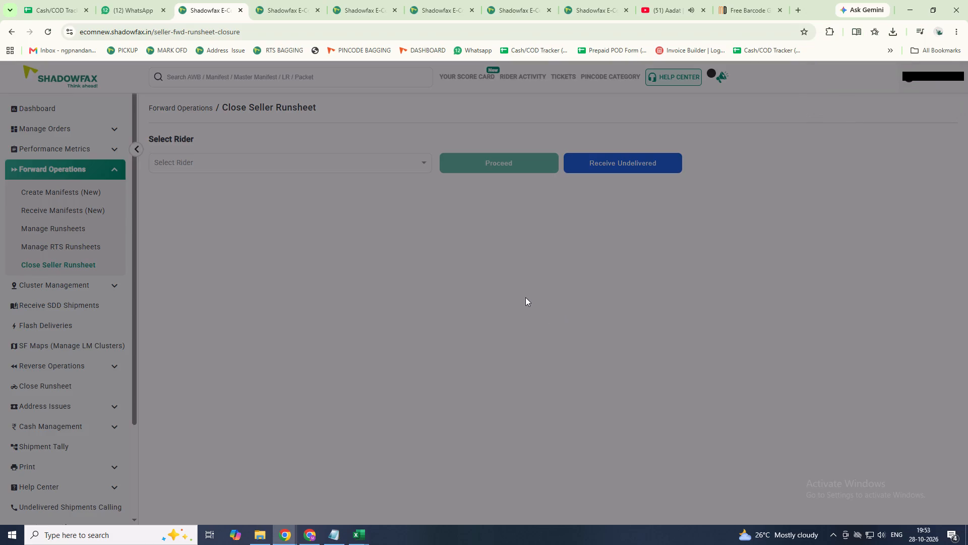
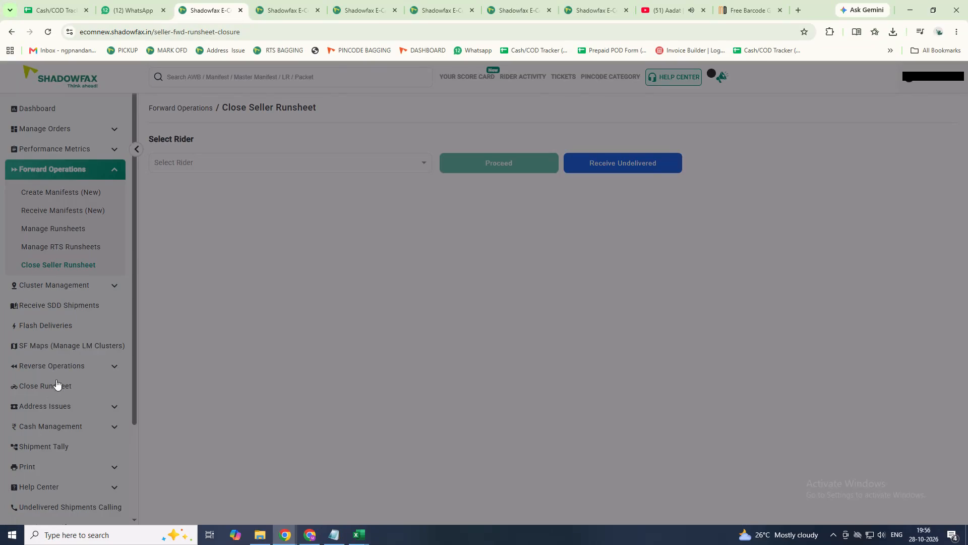
left_click(51, 385)
left_click(212, 162)
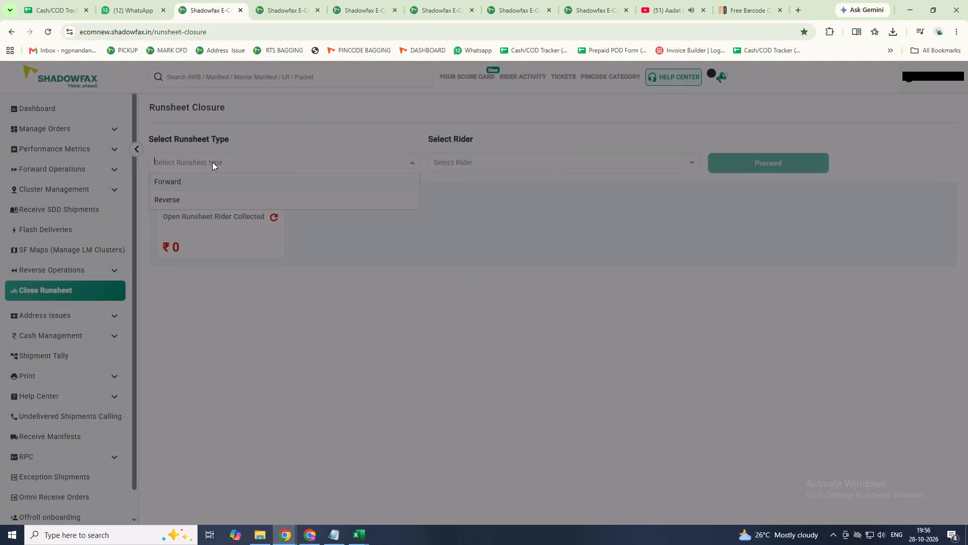
left_click(360, 182)
left_click(493, 161)
key("y")
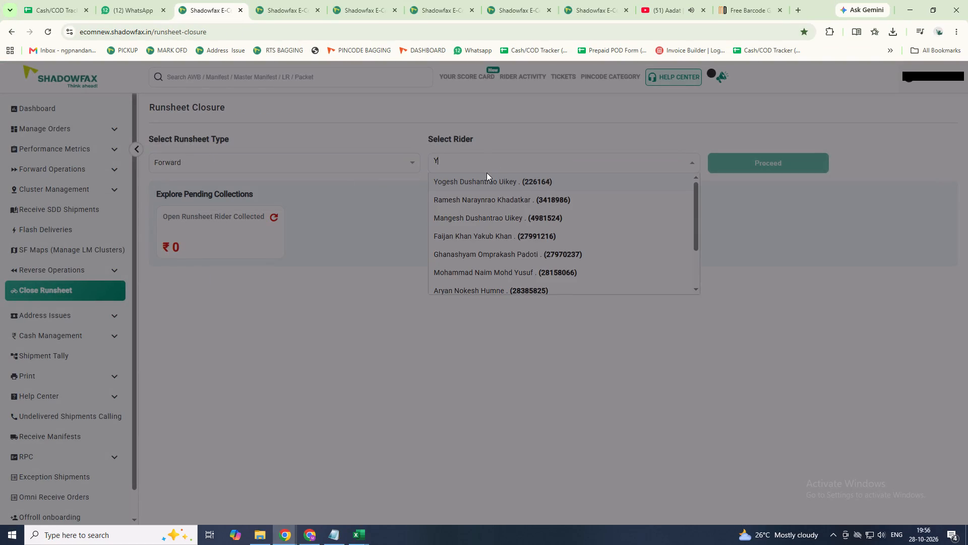
type("OGES")
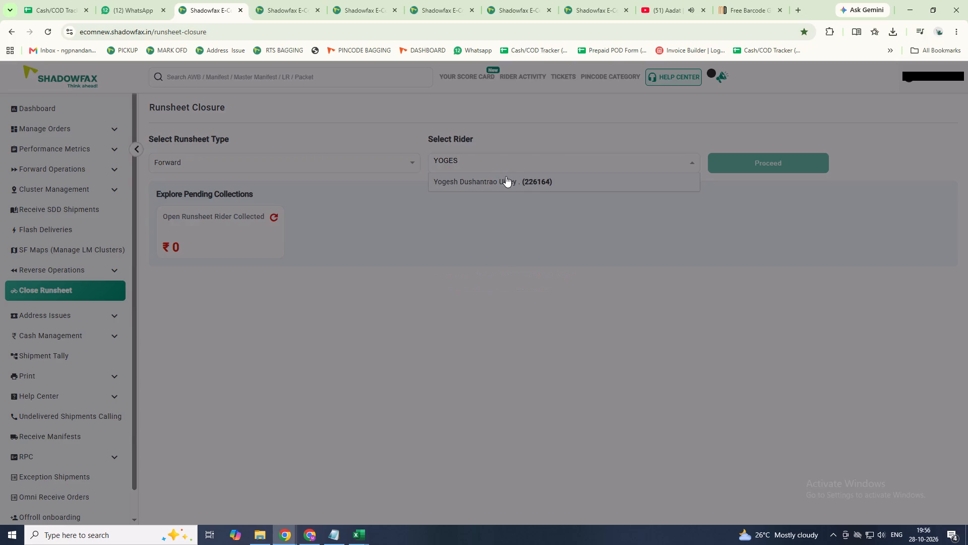
left_click(506, 176)
left_click(729, 166)
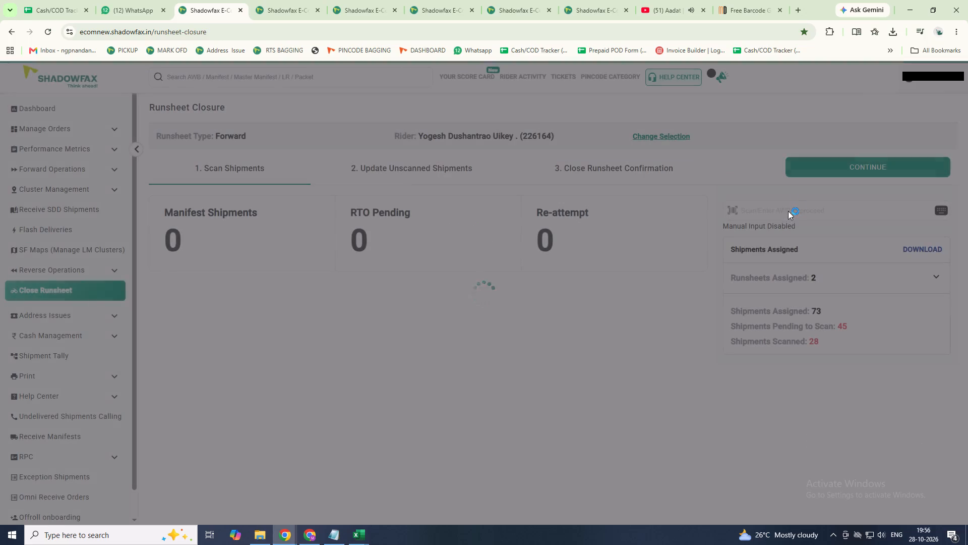
triple_click(788, 211)
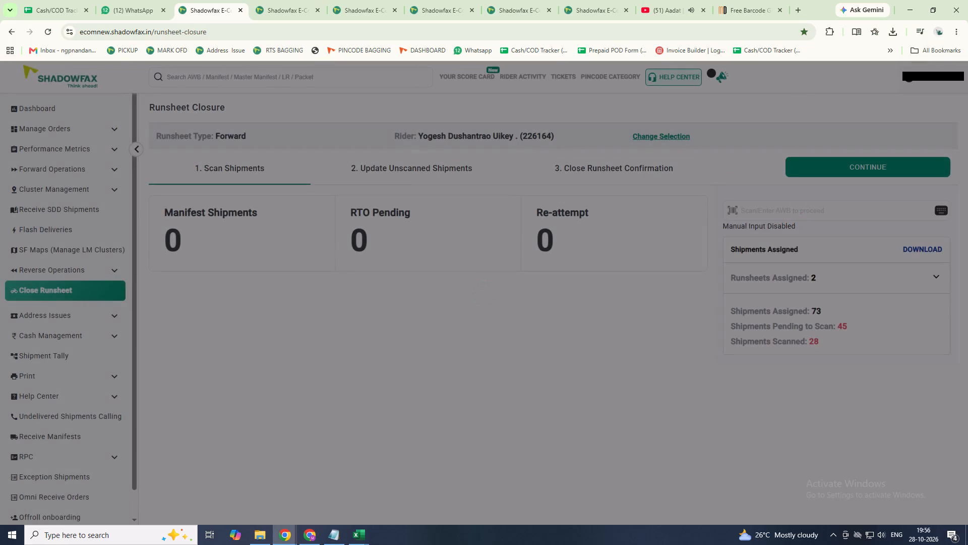
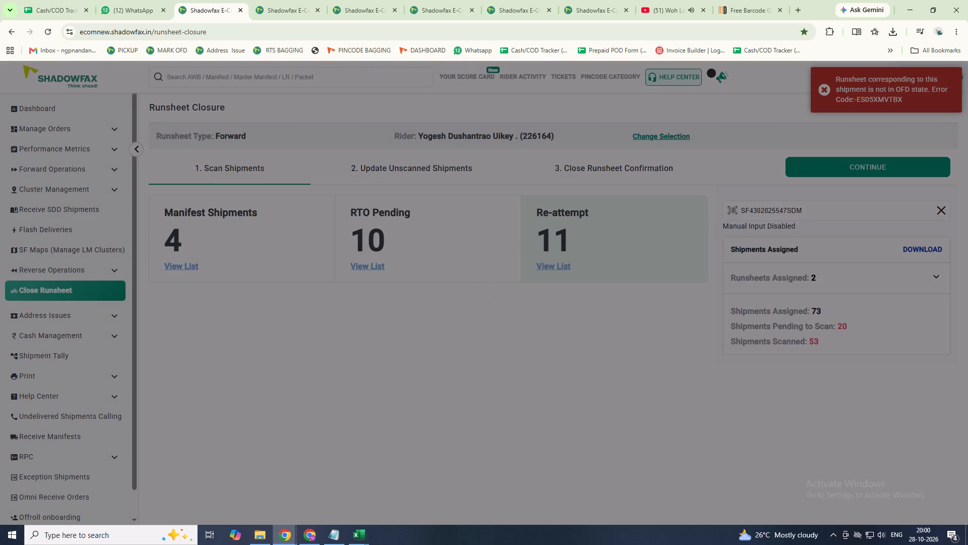
key("ctrl+a")
key("ctrl+a")
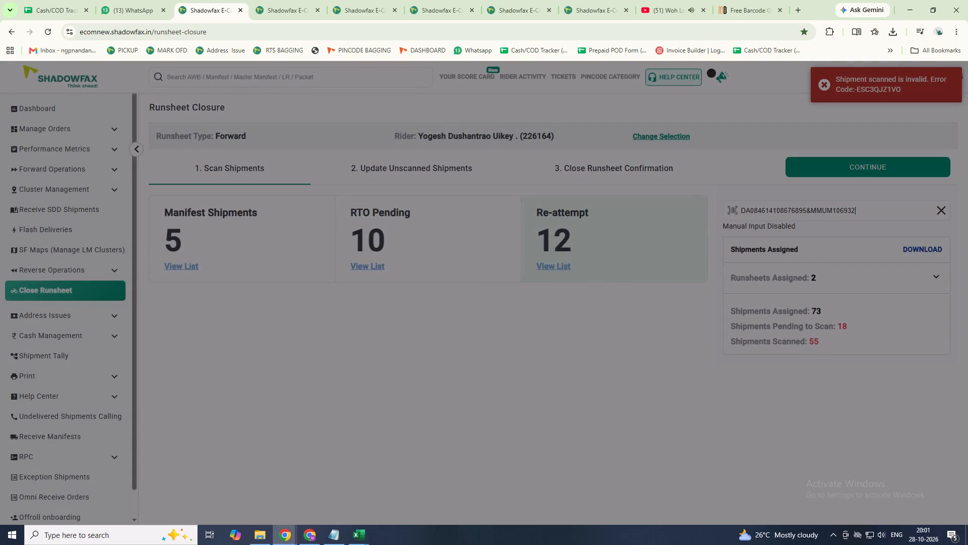
key("ctrl+a")
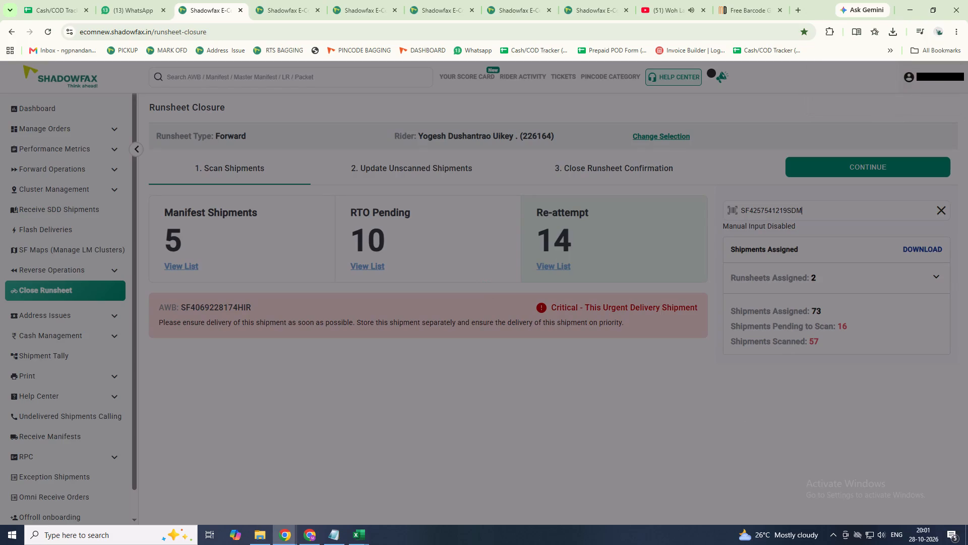
key("ctrl+a")
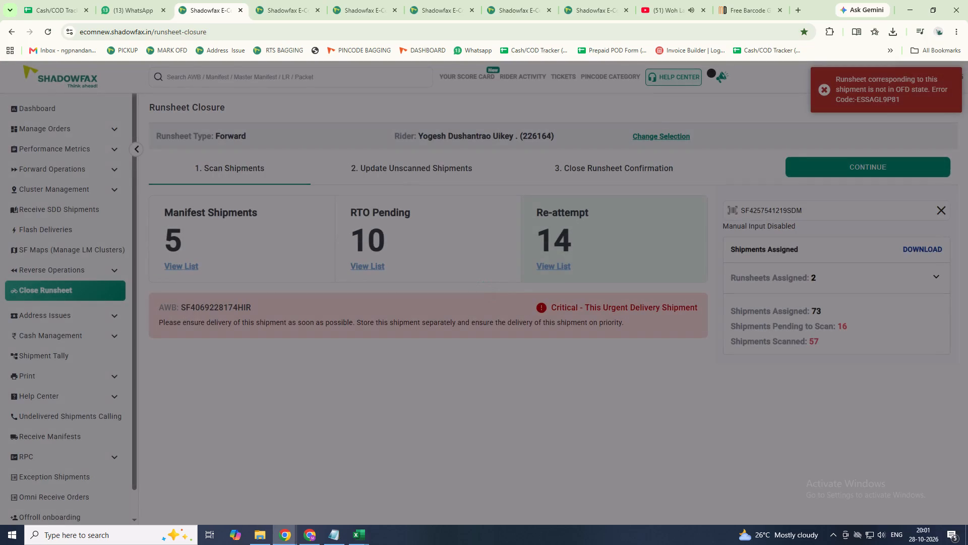
key("ctrl+a")
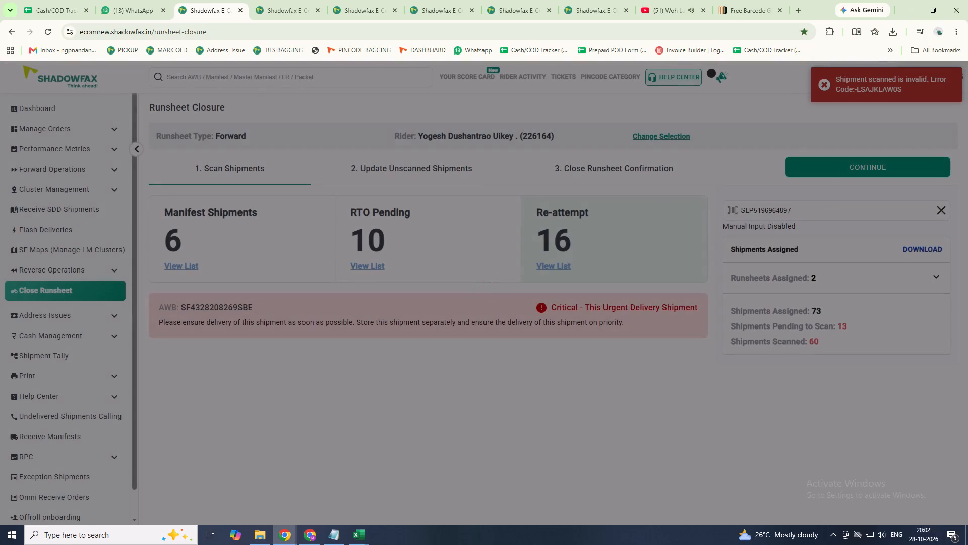
key("ctrl+a")
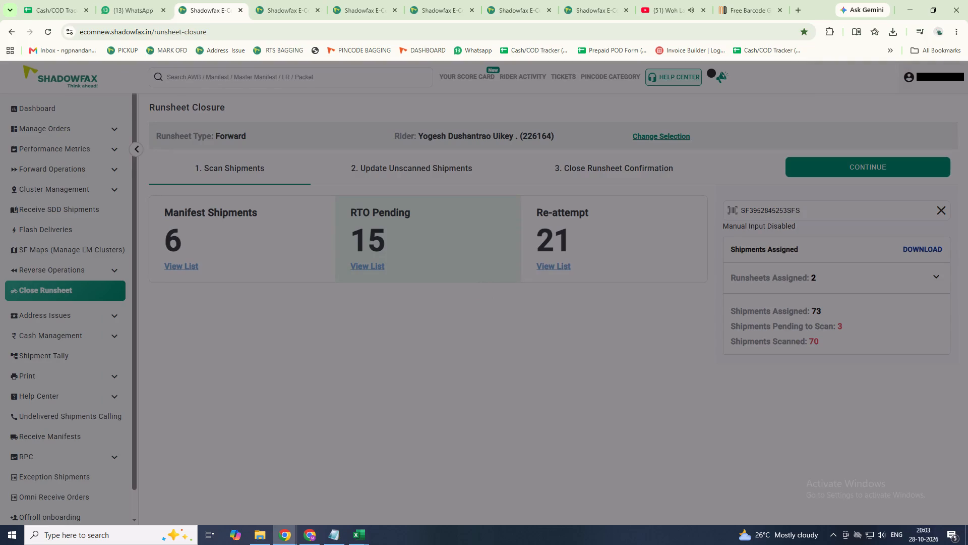
key("ctrl+a")
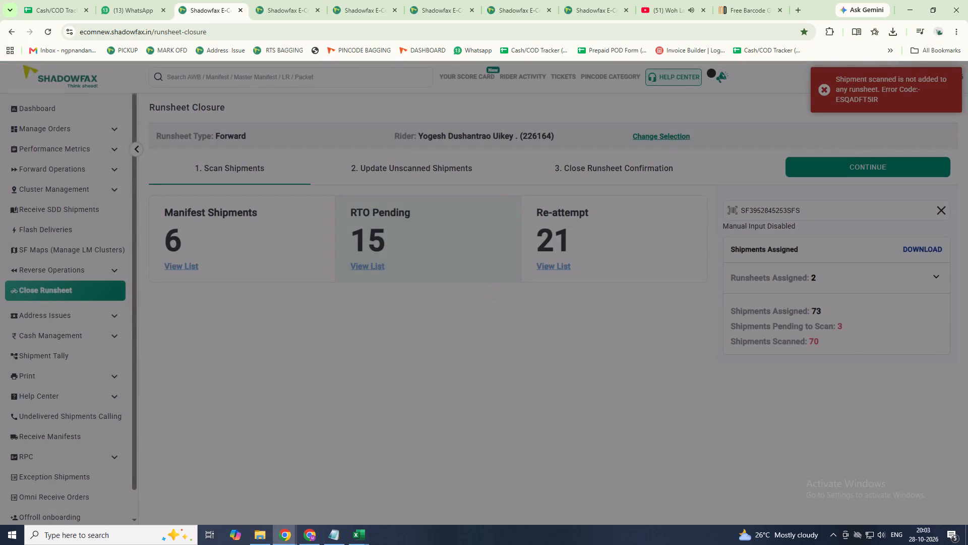
key("ctrl+a")
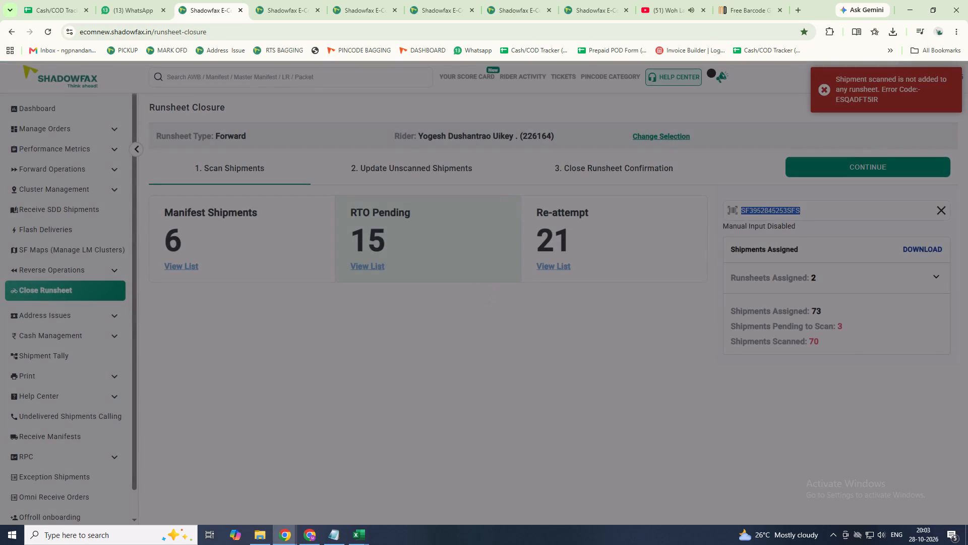
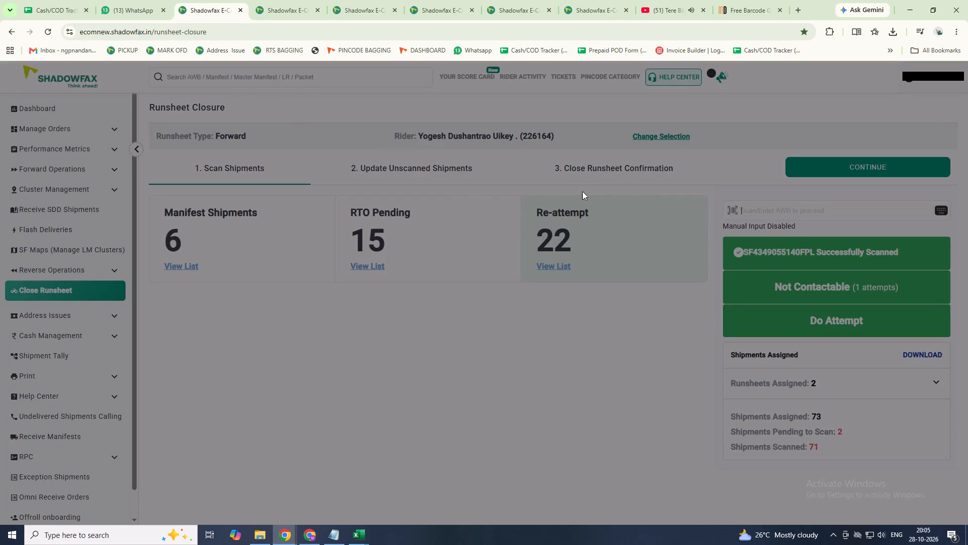
left_click(635, 148)
left_click(420, 159)
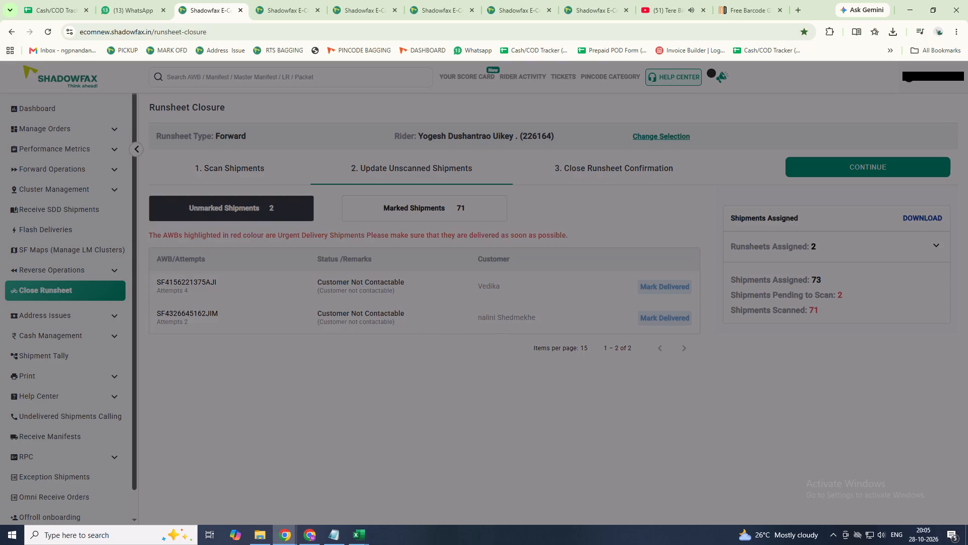
double_click(171, 282)
triple_click(171, 280)
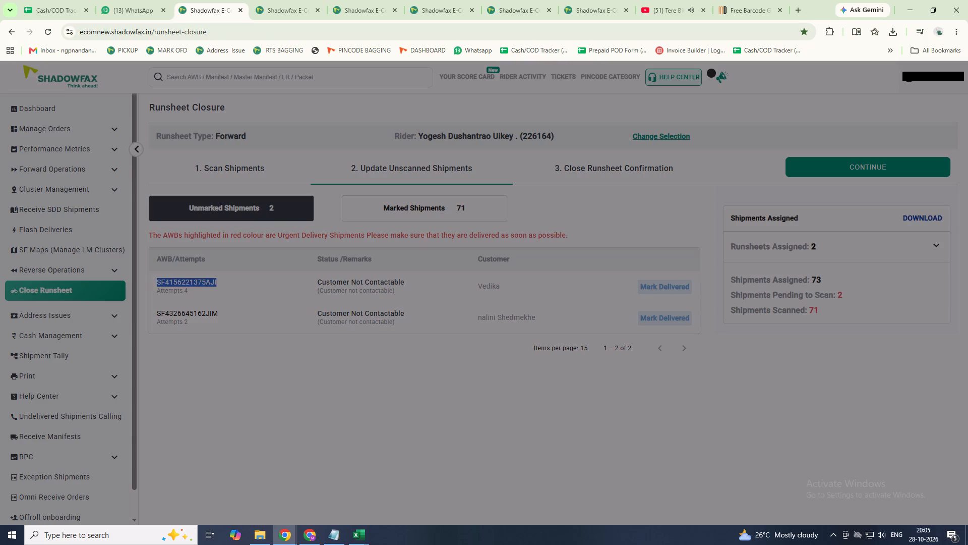
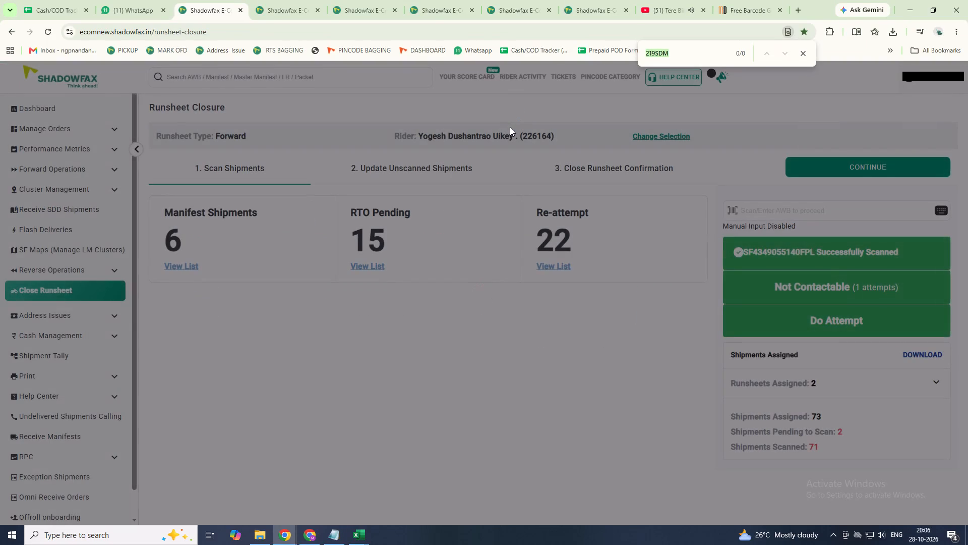
key("ctrl+v")
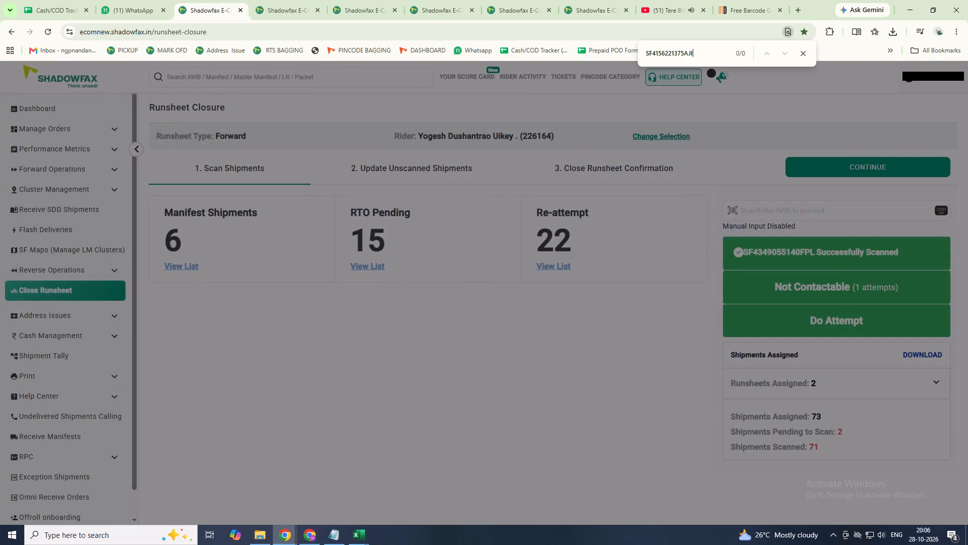
left_click(944, 208)
left_click(910, 209)
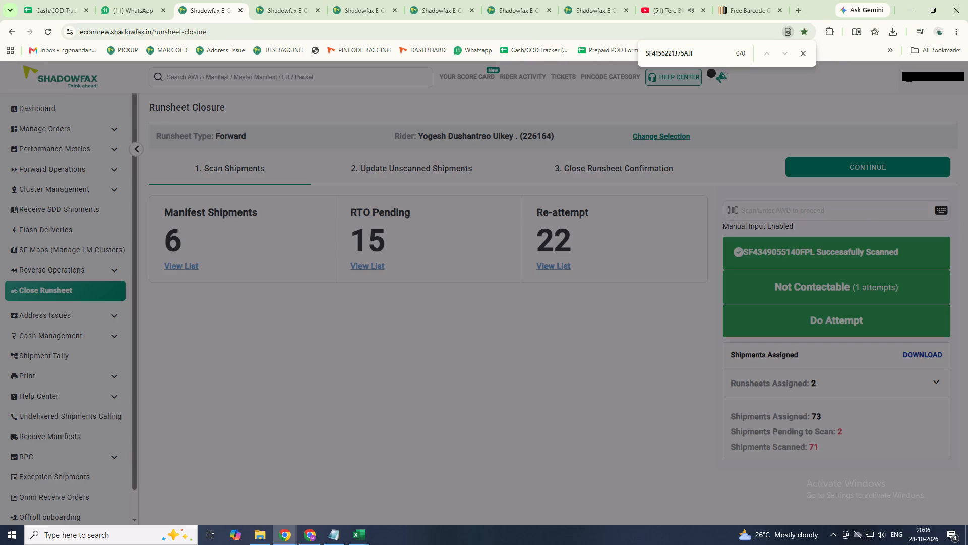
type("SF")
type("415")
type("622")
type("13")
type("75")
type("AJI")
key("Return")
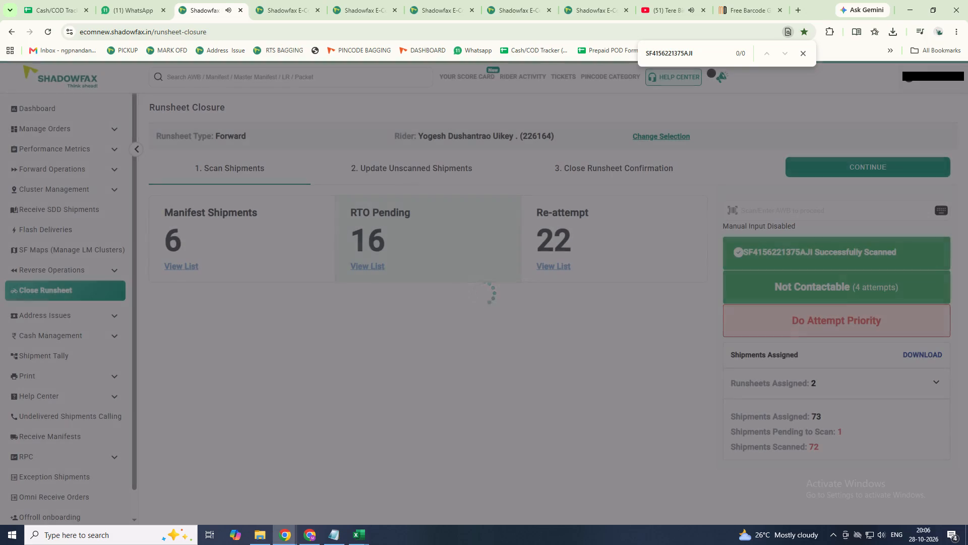
left_click(579, 170)
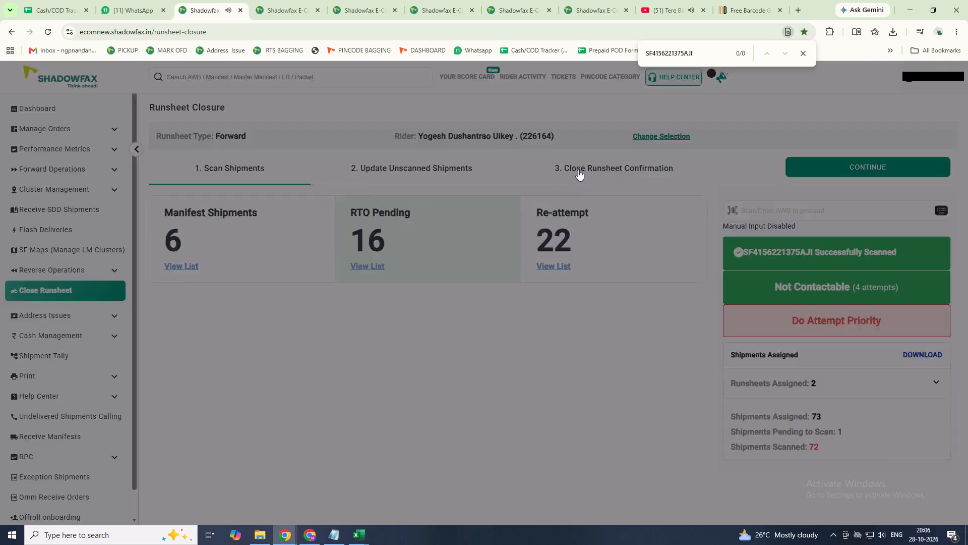
left_click(442, 162)
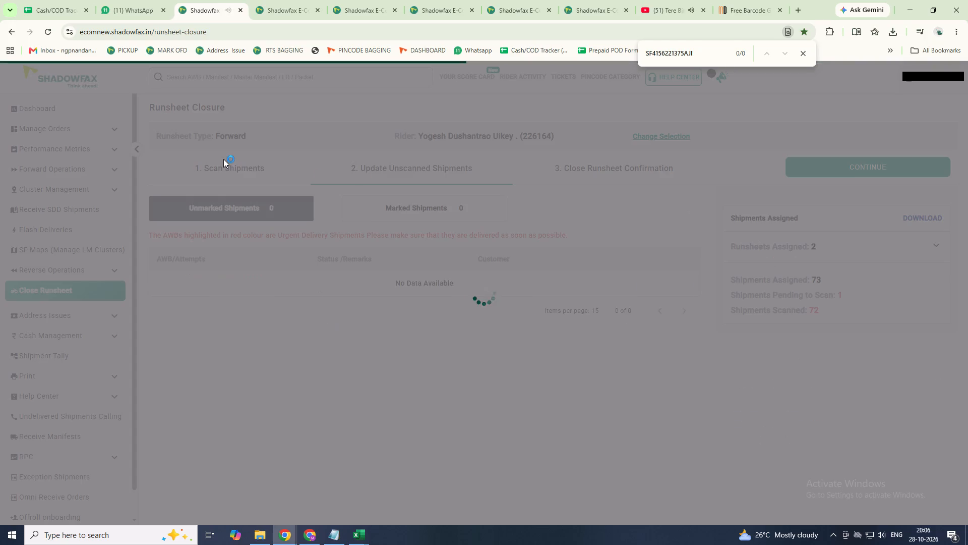
double_click(181, 279)
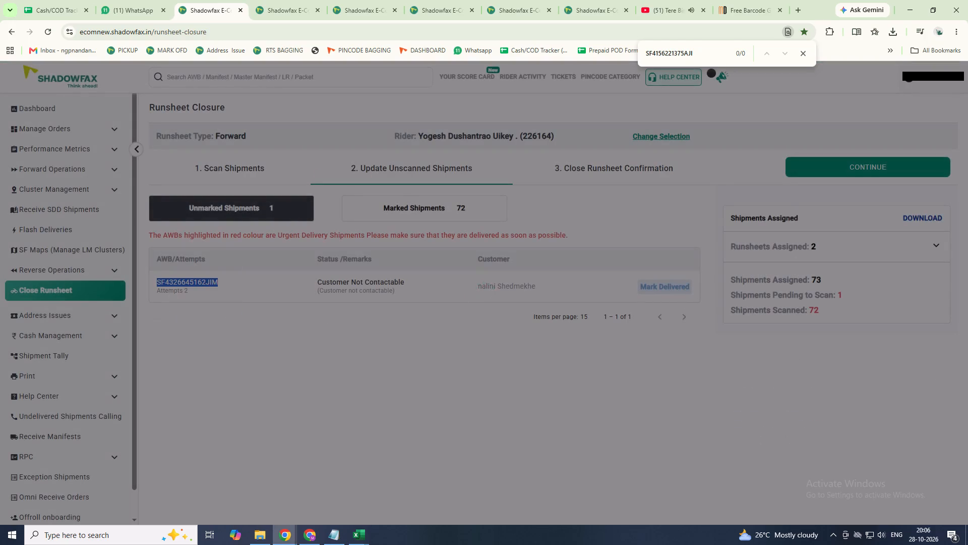
key("ctrl+c")
left_click(208, 175)
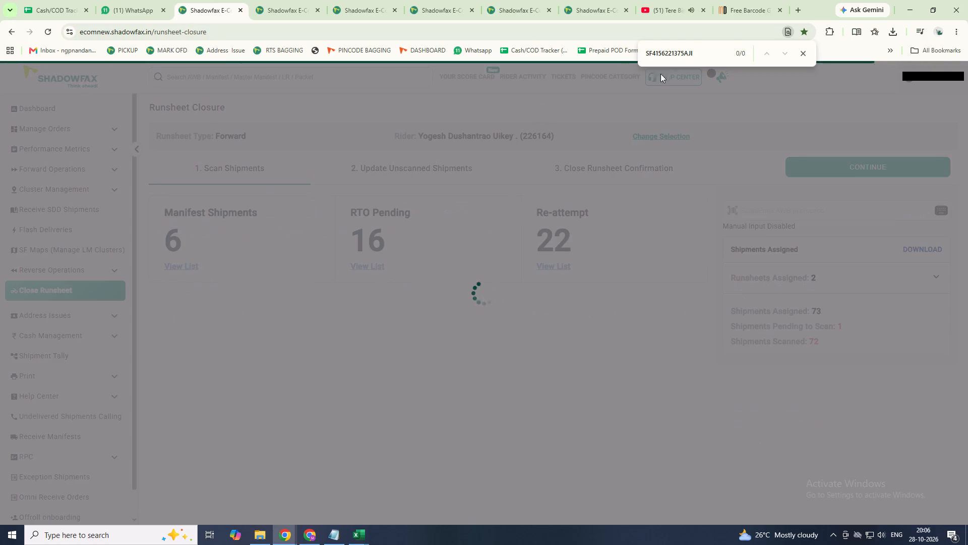
double_click(667, 52)
key("ctrl+v")
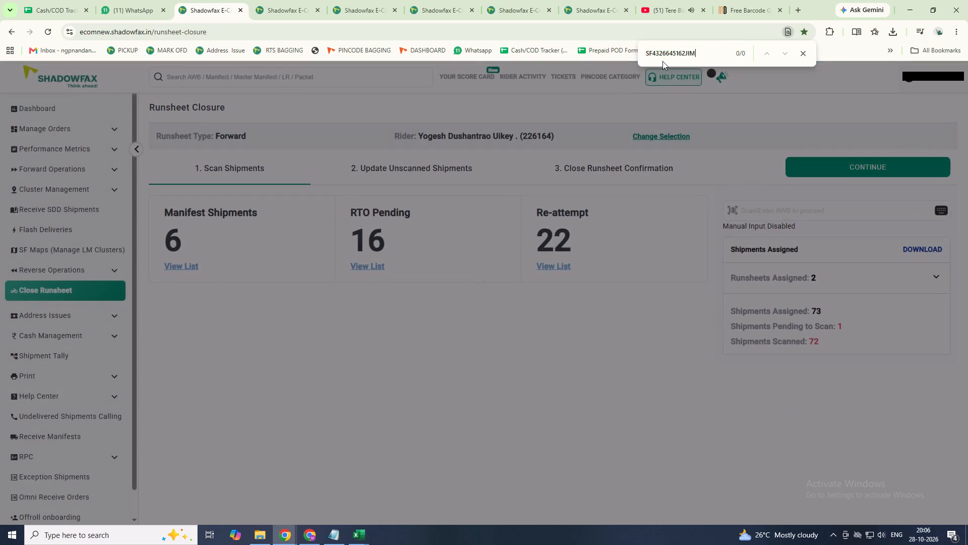
left_click(941, 213)
left_click(905, 208)
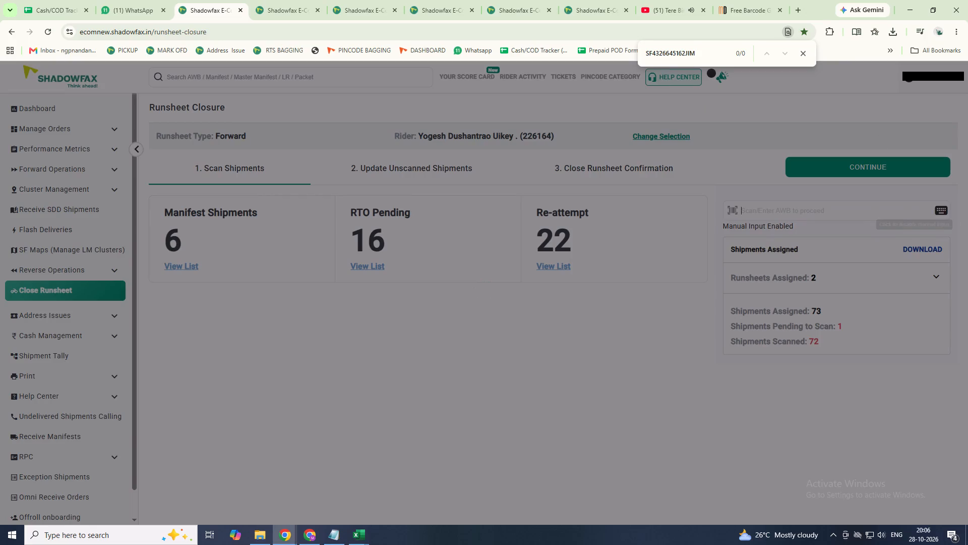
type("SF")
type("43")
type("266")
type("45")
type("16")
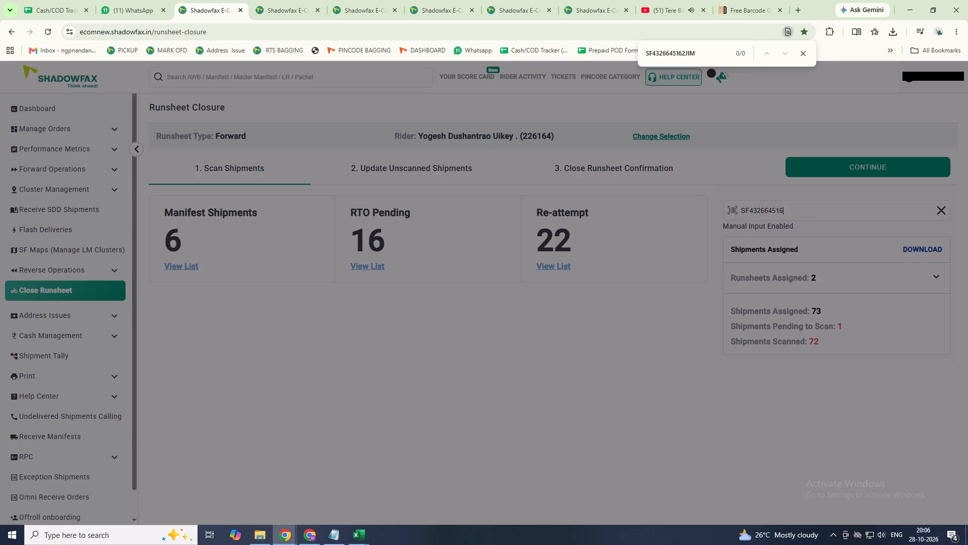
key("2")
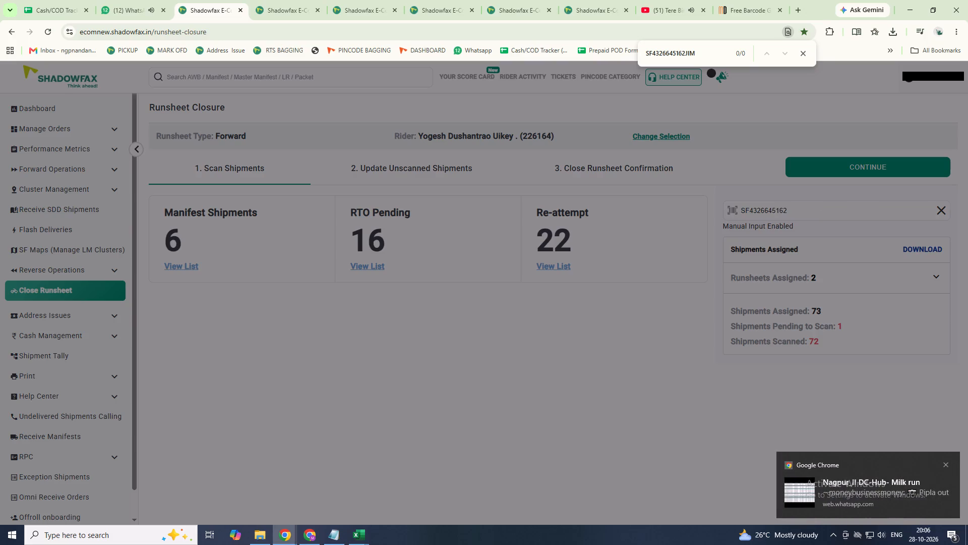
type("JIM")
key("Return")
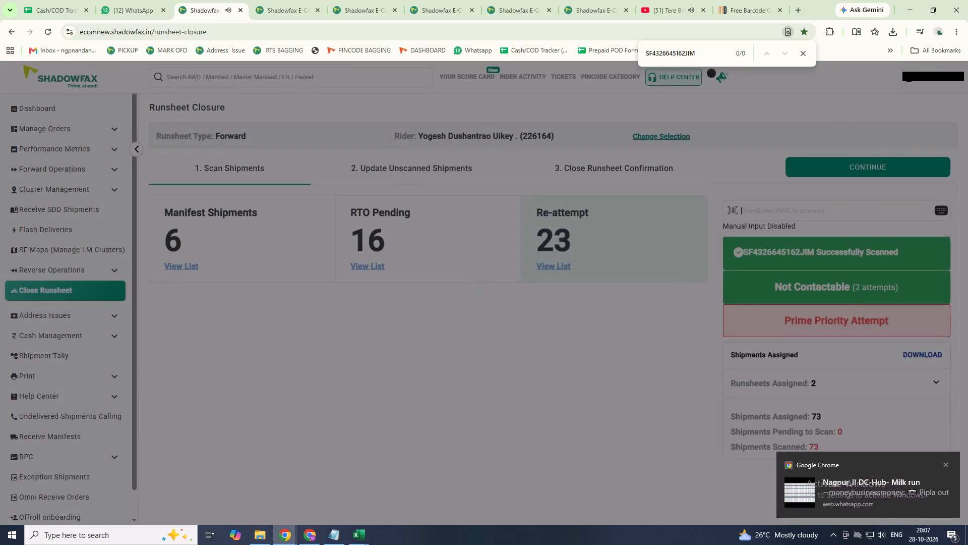
Open the runsheet closure confirmation and add the rider to column 15 of the Cash/COD Tracker as YOGESH with a Demo amount of 4746.
left_click(630, 163)
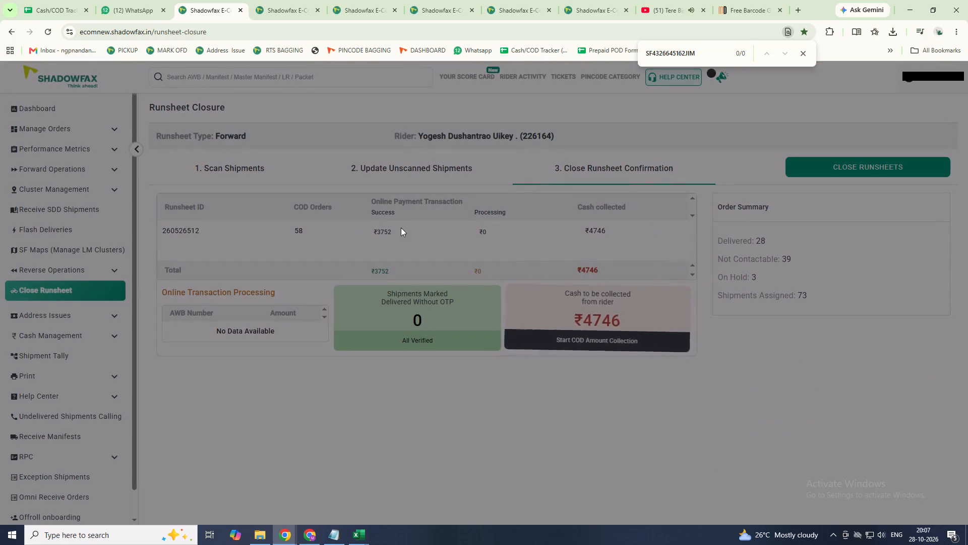
left_click(65, 8)
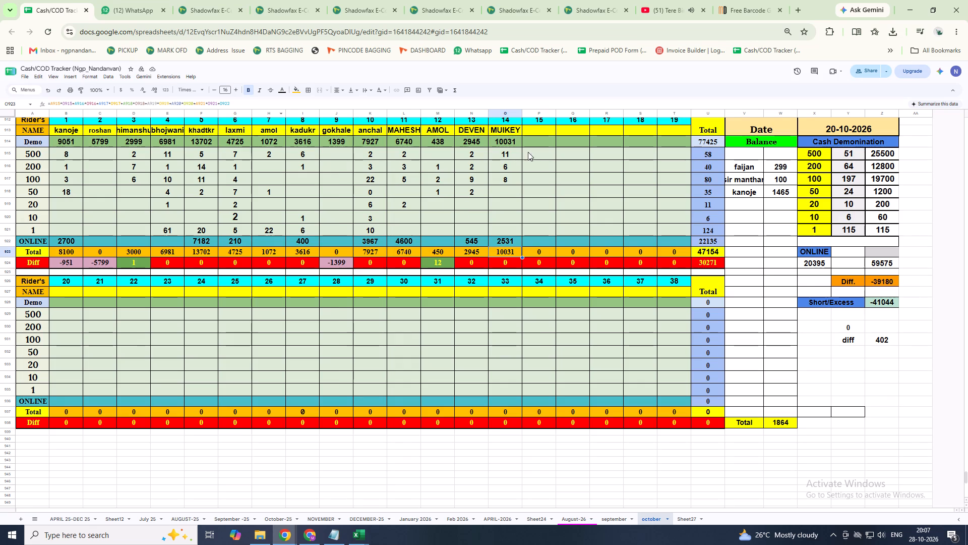
left_click(531, 139)
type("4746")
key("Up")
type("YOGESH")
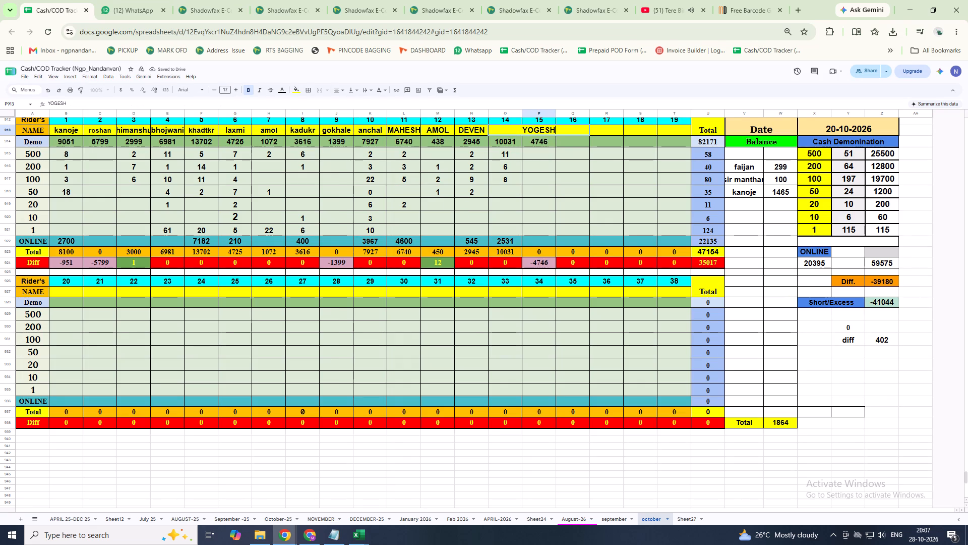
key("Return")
Enter YOGESH's cash denomination counts in the tracker: 7 for 500, 2 for 200, 8 for 100 and 1 for 50.
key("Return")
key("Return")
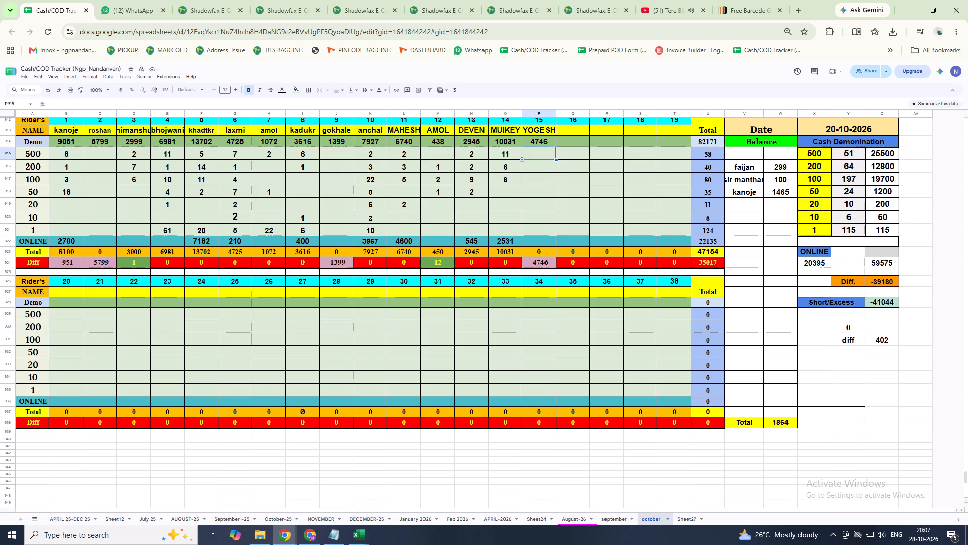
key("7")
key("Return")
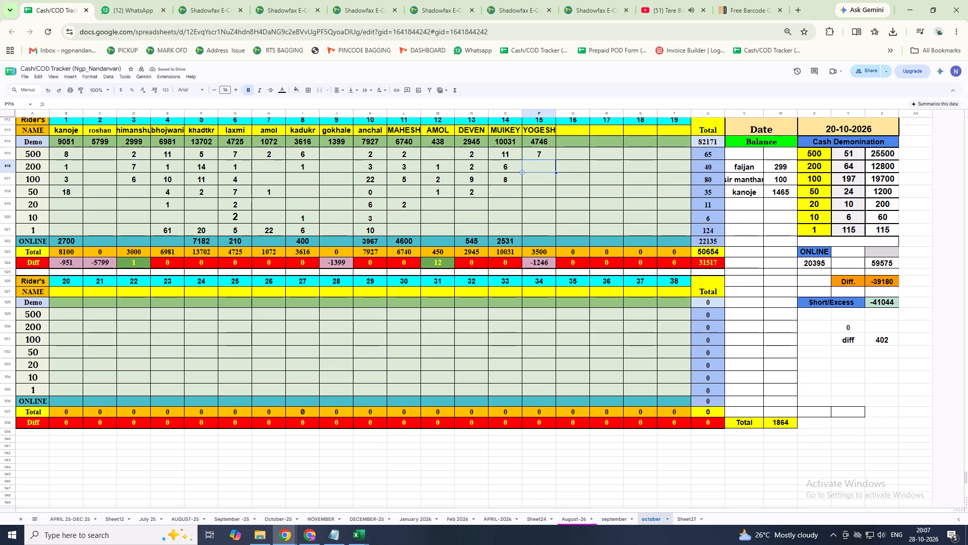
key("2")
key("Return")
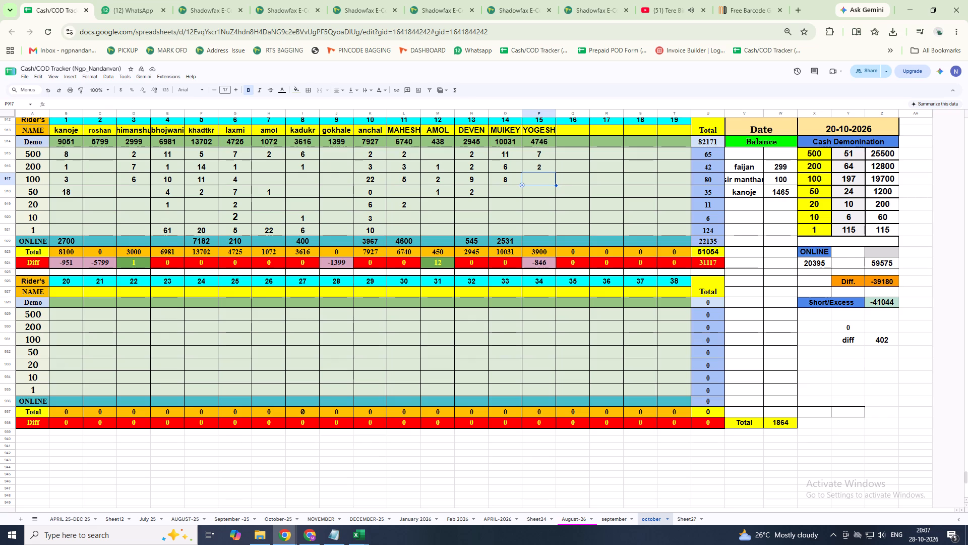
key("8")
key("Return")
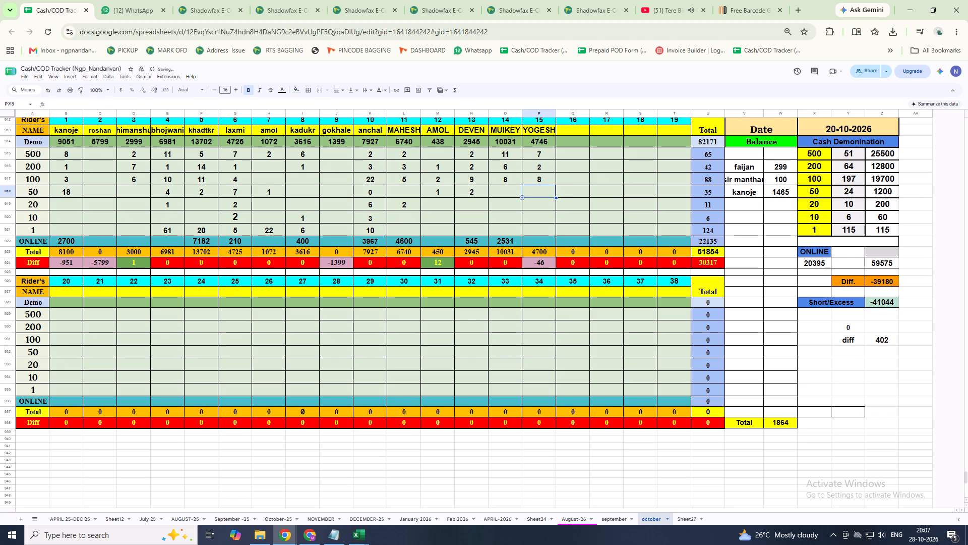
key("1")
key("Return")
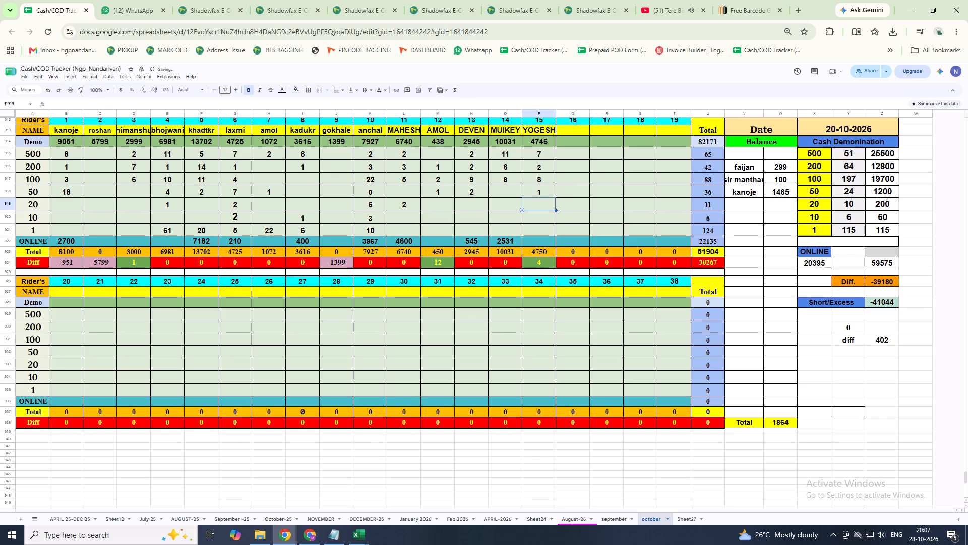
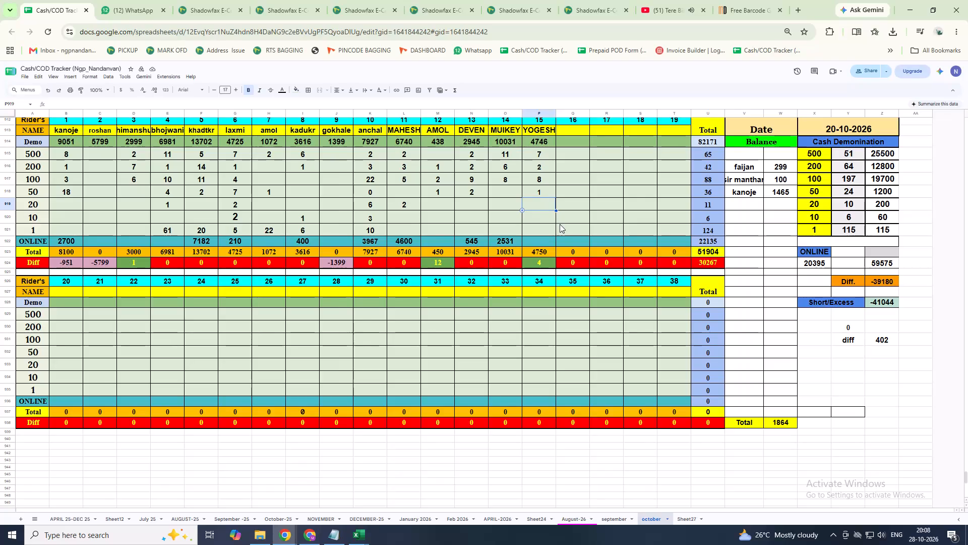
Correct YOGESH's cash counts in the tracker to 0 for 50, 2 for 20 and 6 for 1.
left_click(546, 196)
key("0")
key("Return")
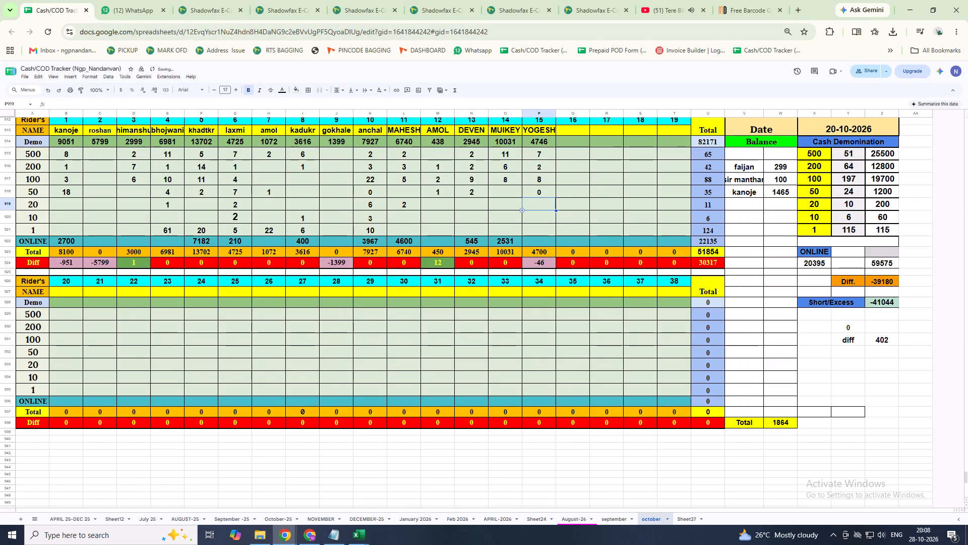
key("1")
key("BackSpace")
key("2")
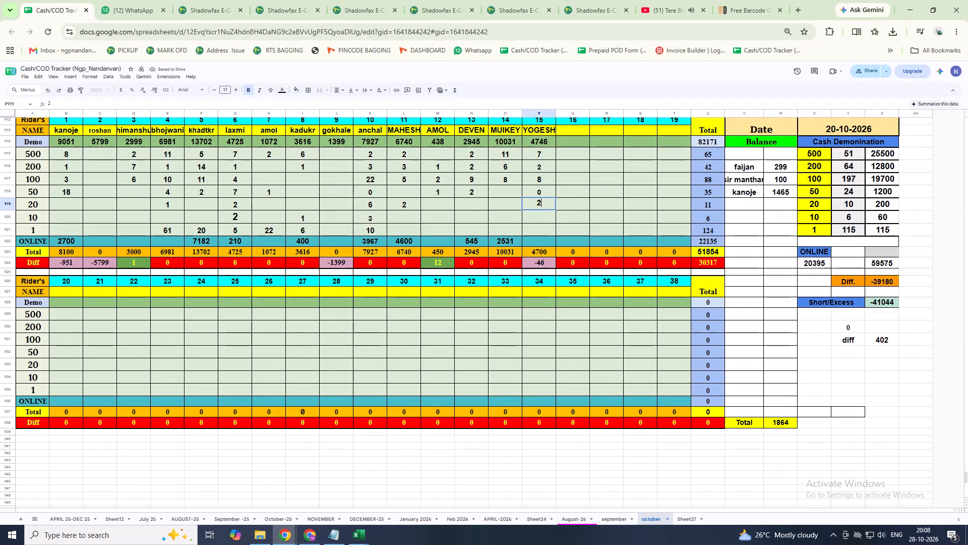
key("Return")
key("Return")
key("Return")
key("6")
key("Return")
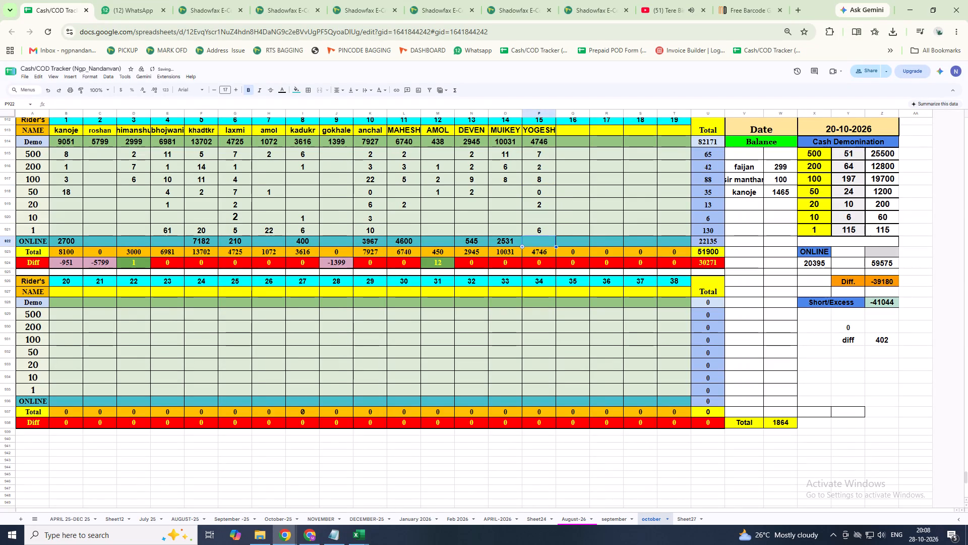
Switch to YouTube and browse the suggested videos below the playing song.
left_click(674, 11)
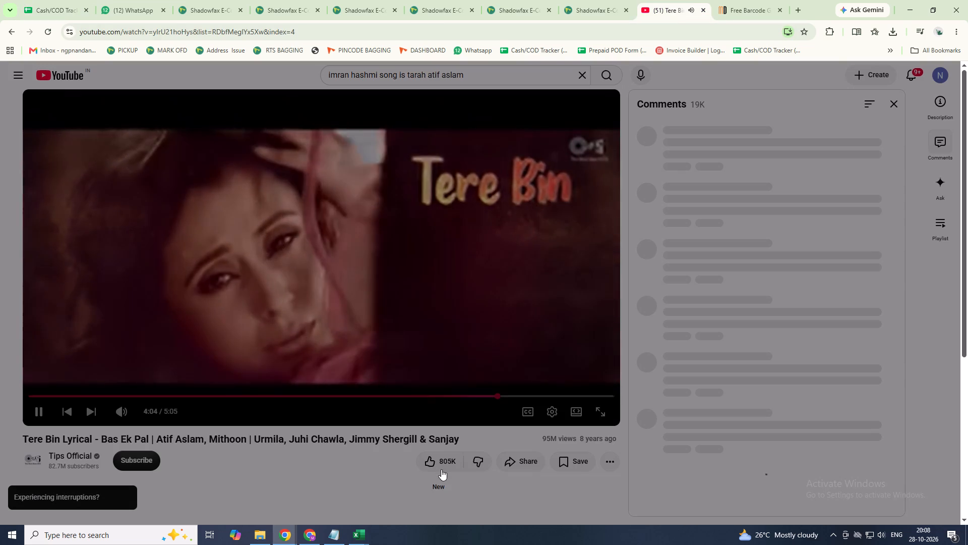
scroll(412, 437, "down", 2)
scroll(255, 393, "down", 2)
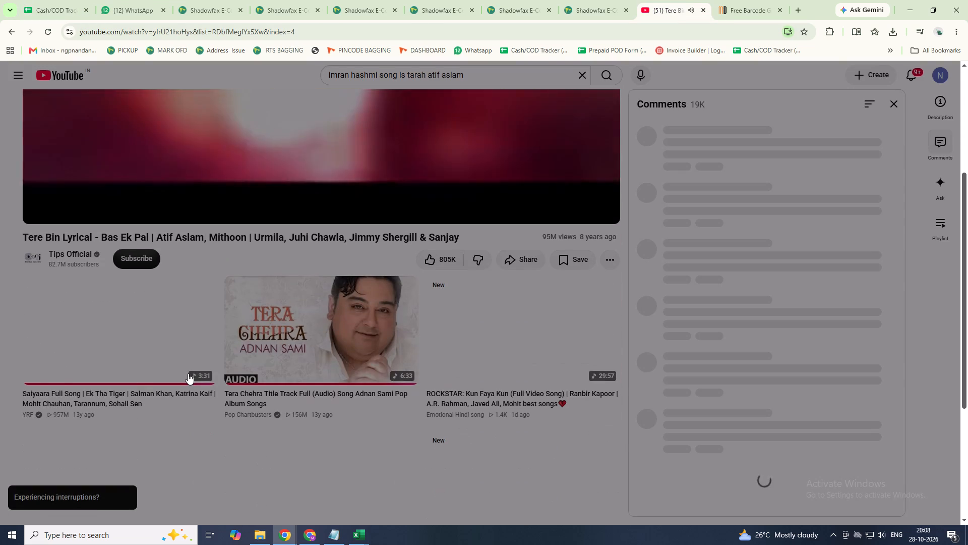
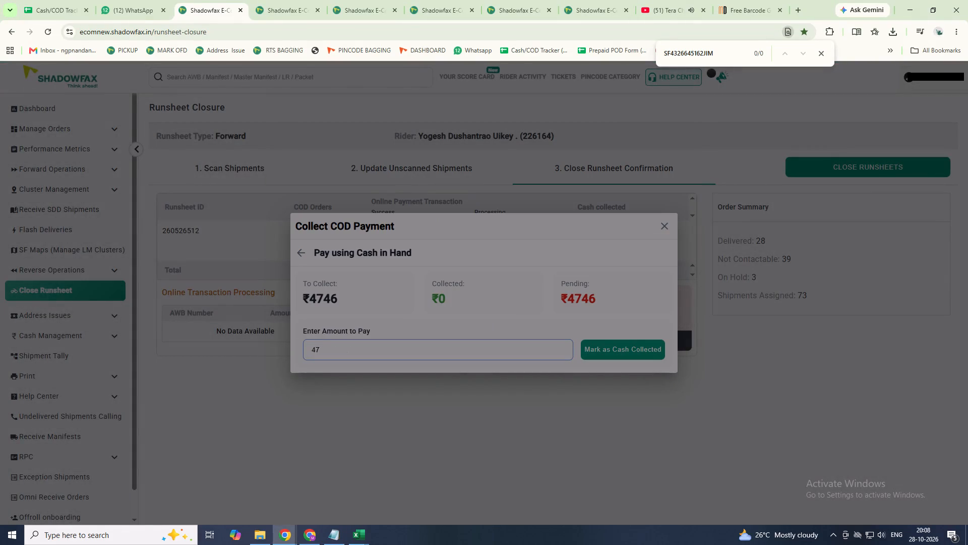
Record 4746 as cash in hand collected from Yogesh for his forward runsheet's COD payment.
type("46")
left_click(620, 350)
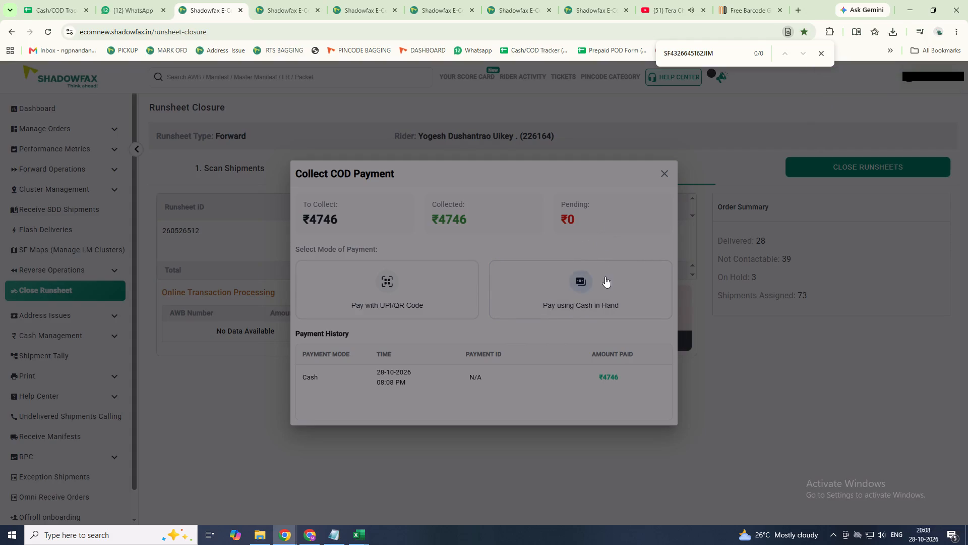
left_click(663, 174)
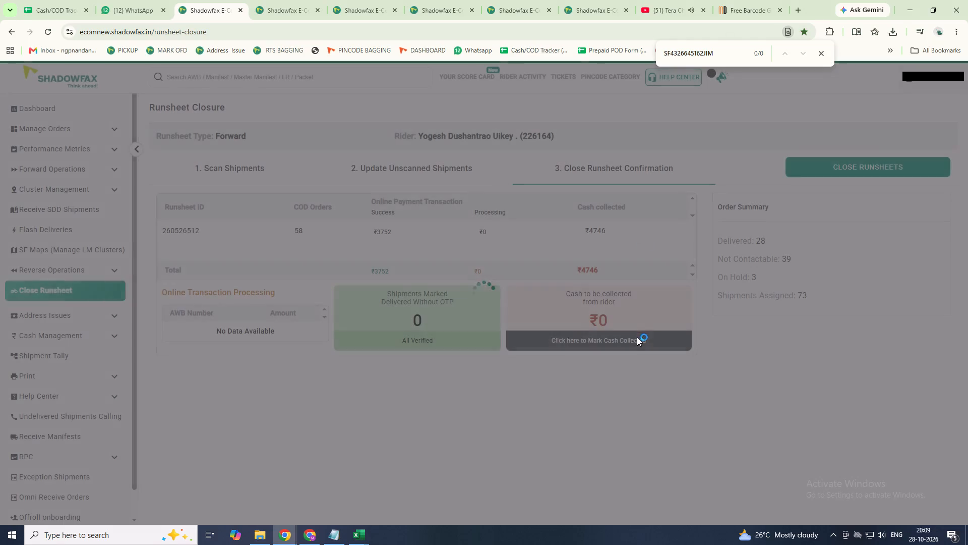
Mark the cash as collected and close Yogesh's forward runsheets.
left_click(638, 341)
left_click(638, 338)
left_click(794, 165)
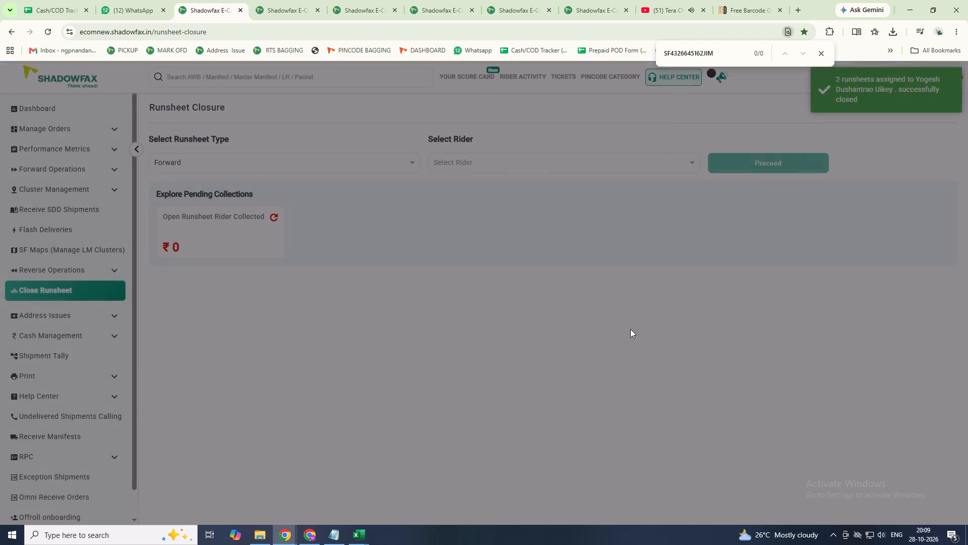
left_click(608, 310)
right_click(608, 309)
Switch to the Cash/COD Tracker's october sheet.
left_click(50, 8)
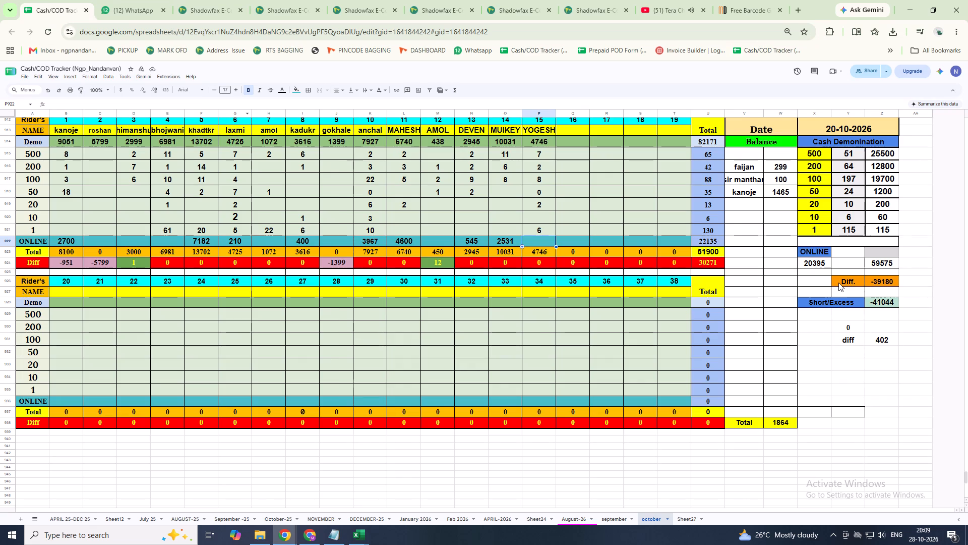
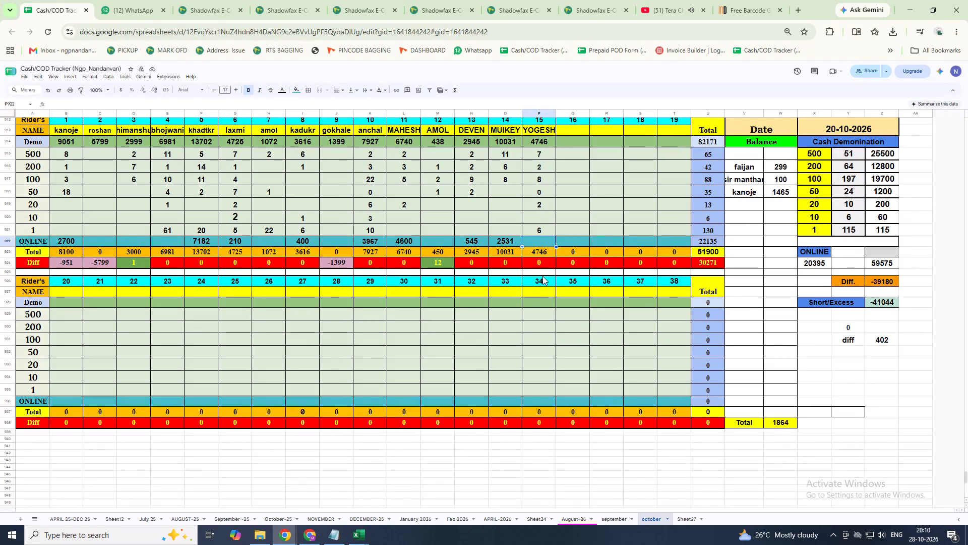
Switch to Shadowfax Runsheet Closure and open the forward runsheets of the rider whose first name is Raju.
left_click(221, 7)
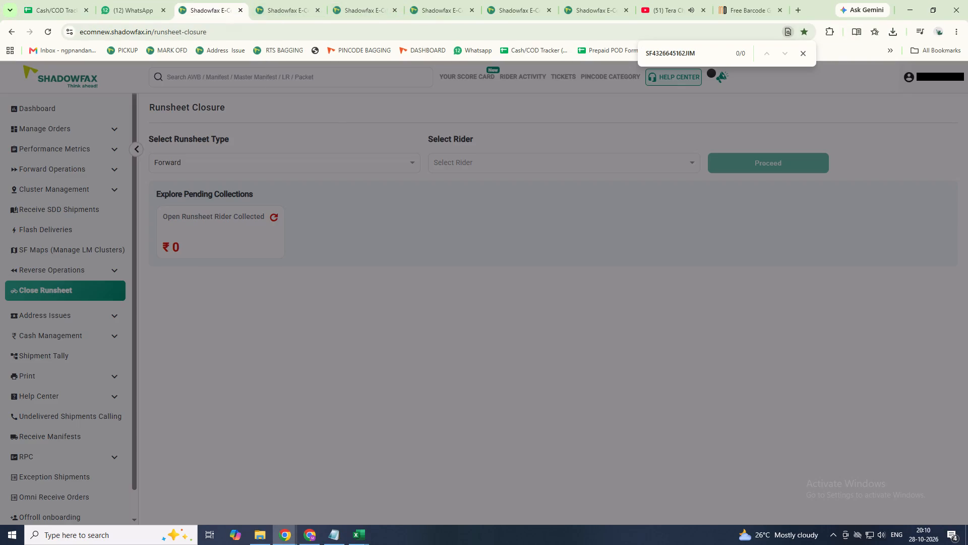
left_click(554, 160)
type("RAJU")
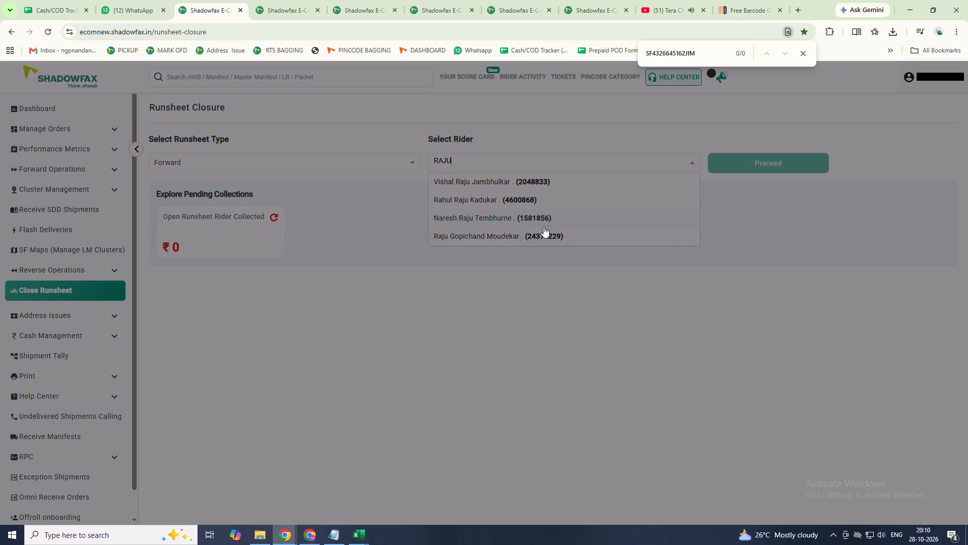
left_click(542, 234)
left_click(745, 156)
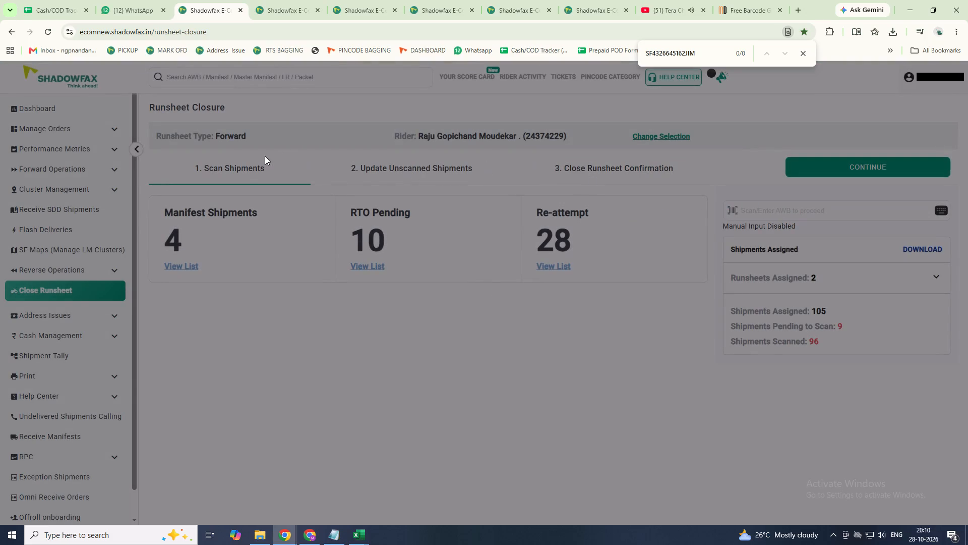
Check Raju's unmarked shipments under Update Unscanned Shipments, and return to Scan Shipments with the AWB scan field ready.
left_click(361, 162)
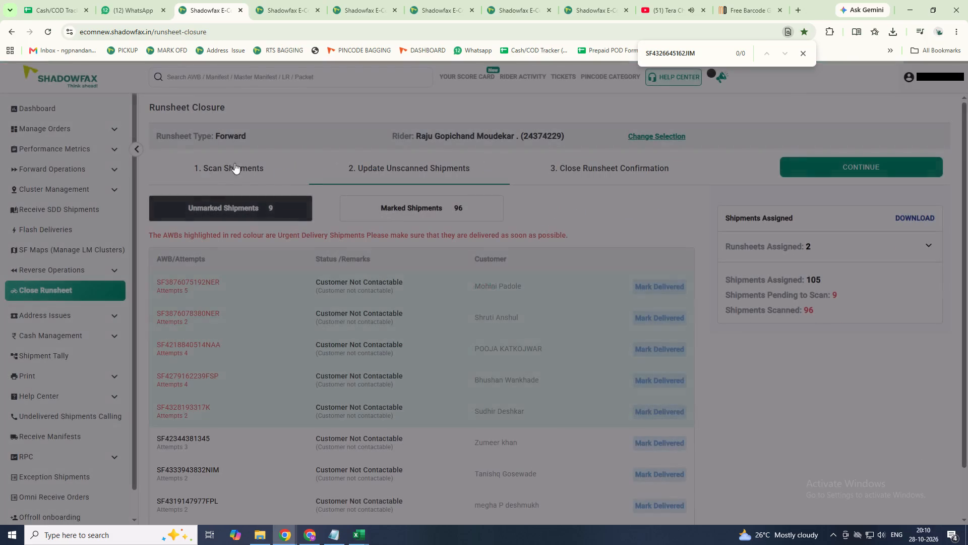
left_click(227, 161)
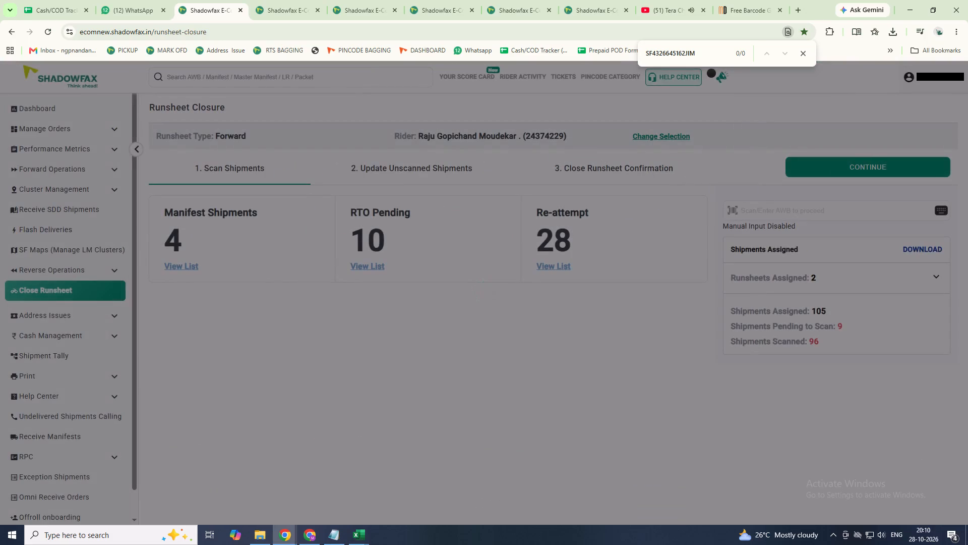
left_click(770, 213)
left_click(770, 213)
left_click(771, 214)
Capture a screenshot of Raju's full unmarked shipments list under Update Unscanned Shipments.
left_click(418, 168)
left_click(421, 168)
right_click(421, 168)
scroll(421, 168, "down", 12)
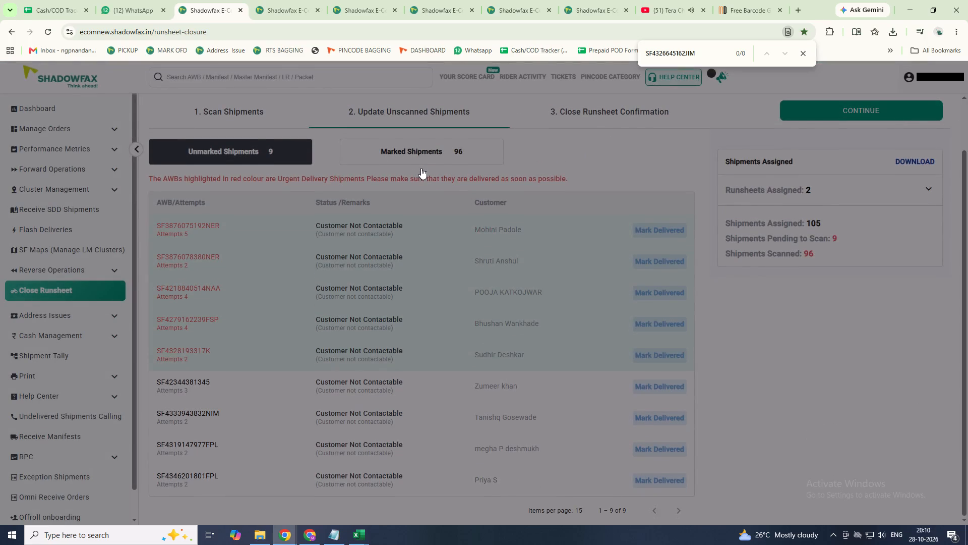
scroll(421, 168, "down", 8)
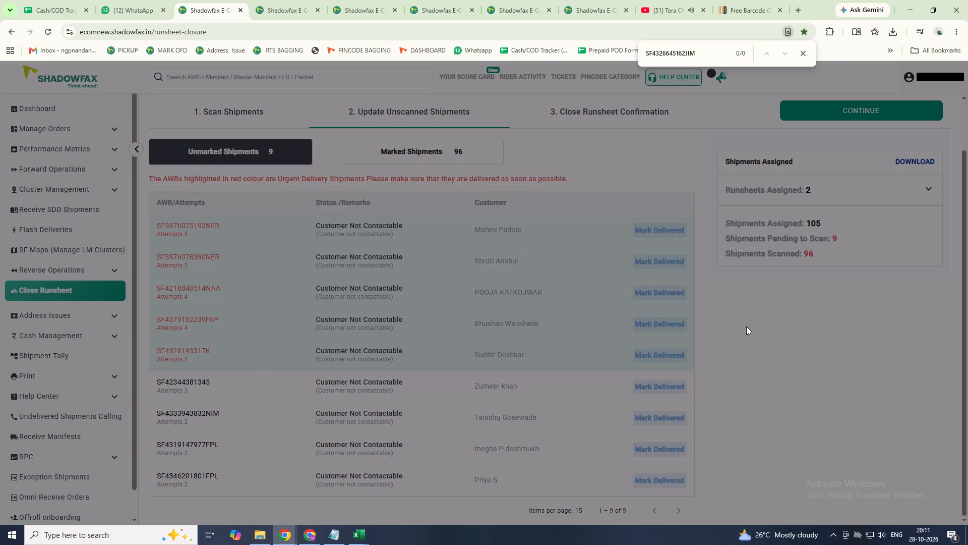
key("Print")
key("Print")
key("Print")
key("Print")
key("Print")
key("Print")
Select the full rider line, including name and ID, in the header of Raju's forward runsheet closure.
scroll(485, 325, "up", 7)
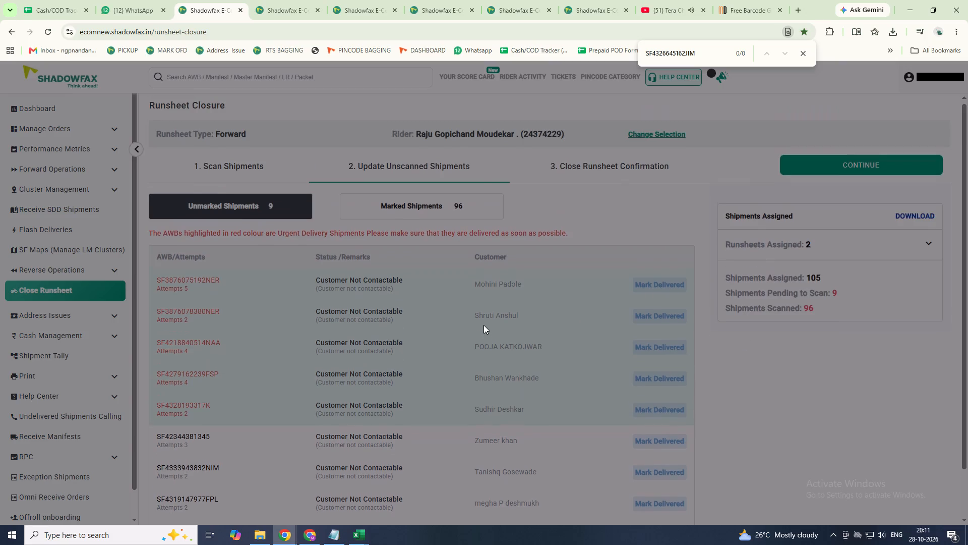
scroll(484, 325, "up", 5)
triple_click(471, 132)
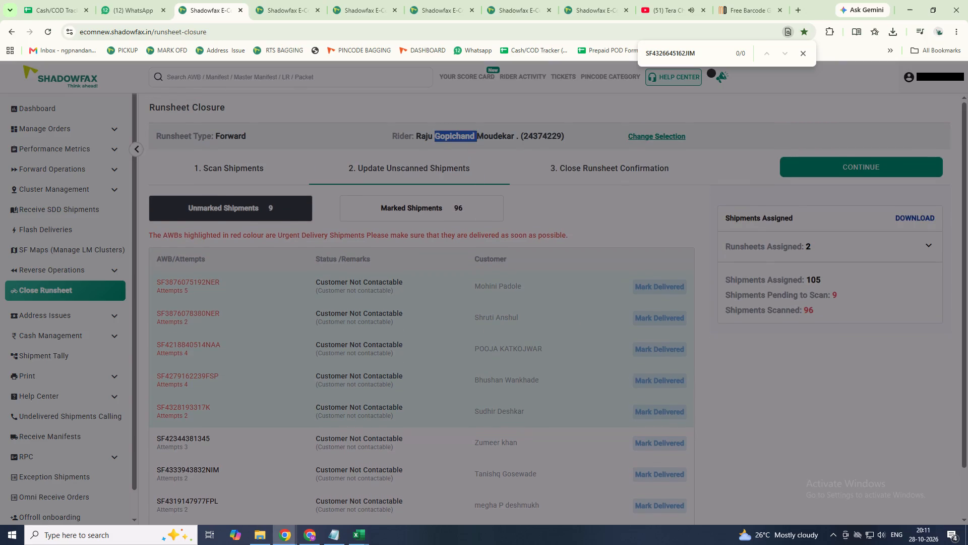
double_click(470, 132)
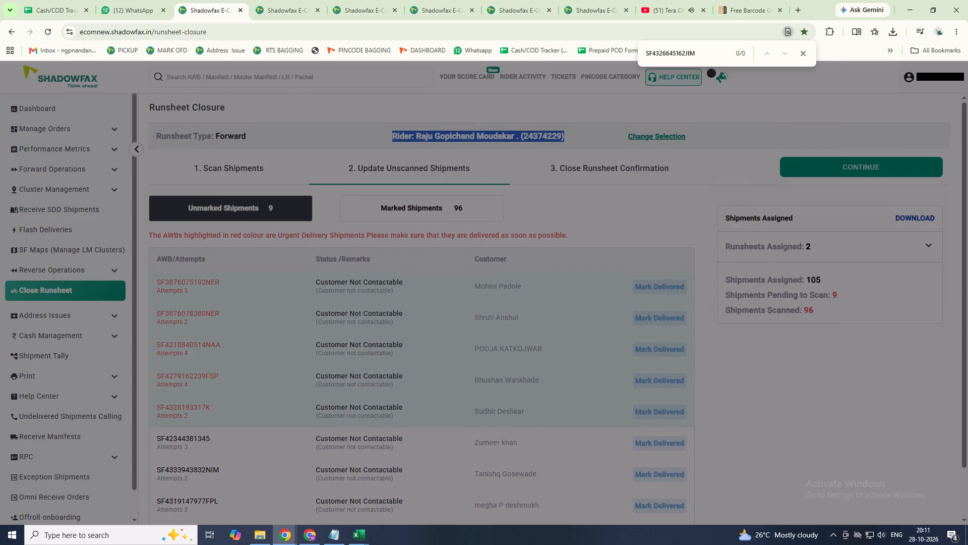
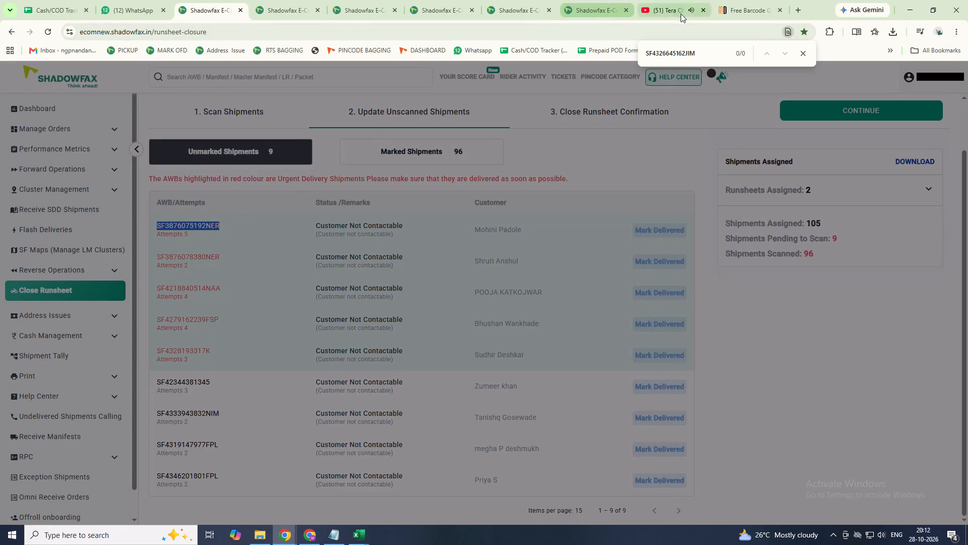
Search Google for "barcode generator" in a new browser tab.
left_click(797, 10)
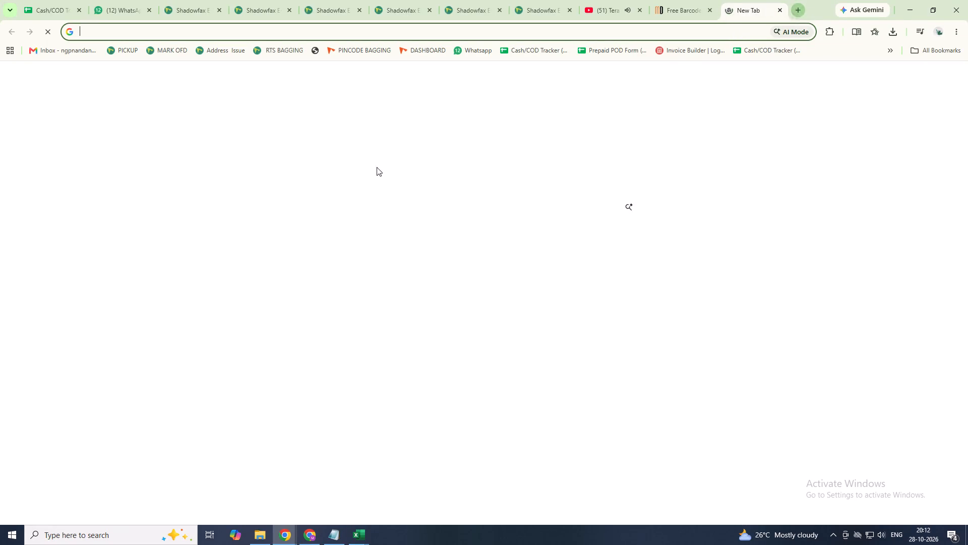
left_click(365, 204)
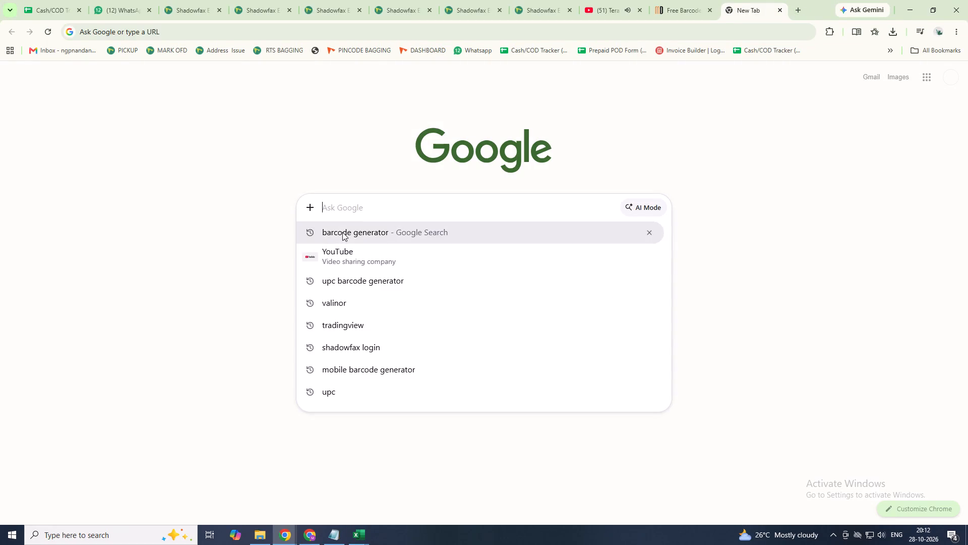
left_click(342, 232)
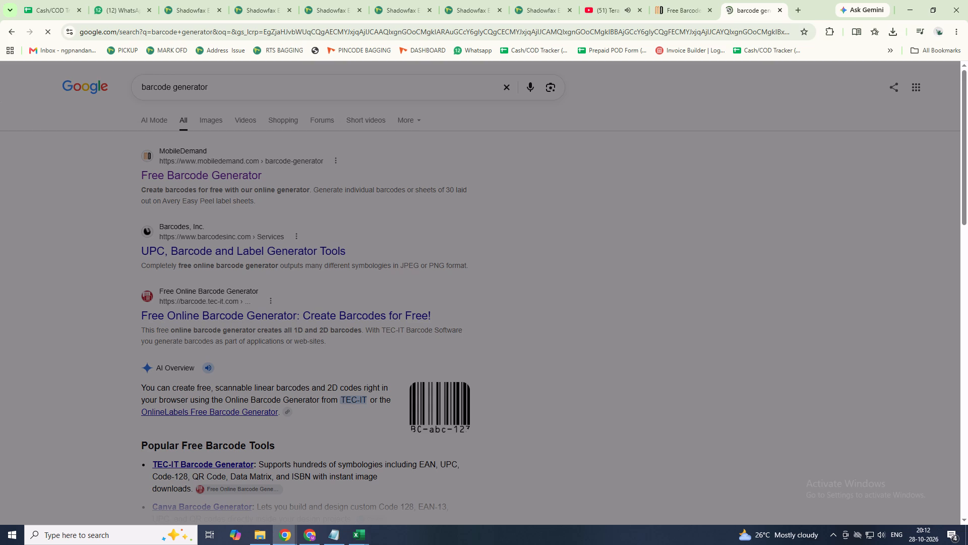
scroll(208, 276, "up", 12)
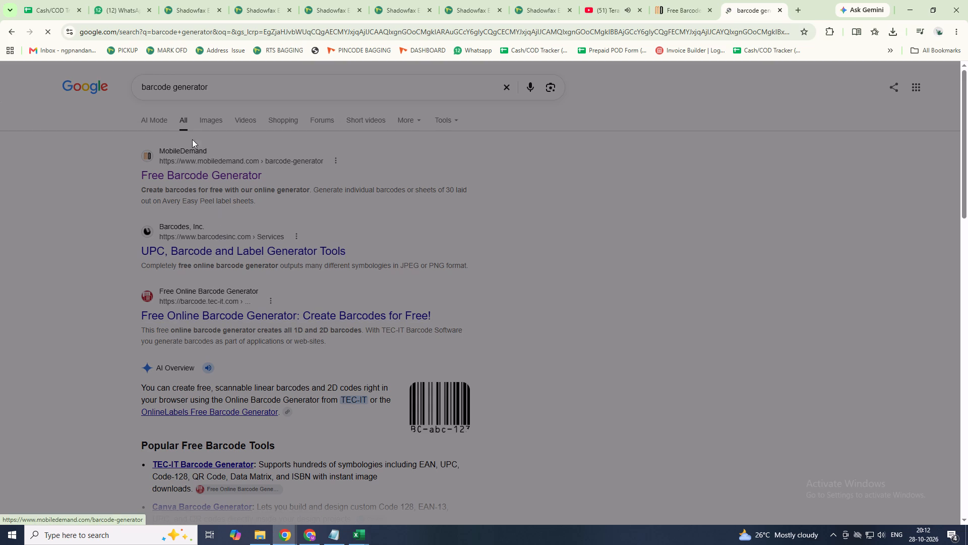
left_click(185, 311)
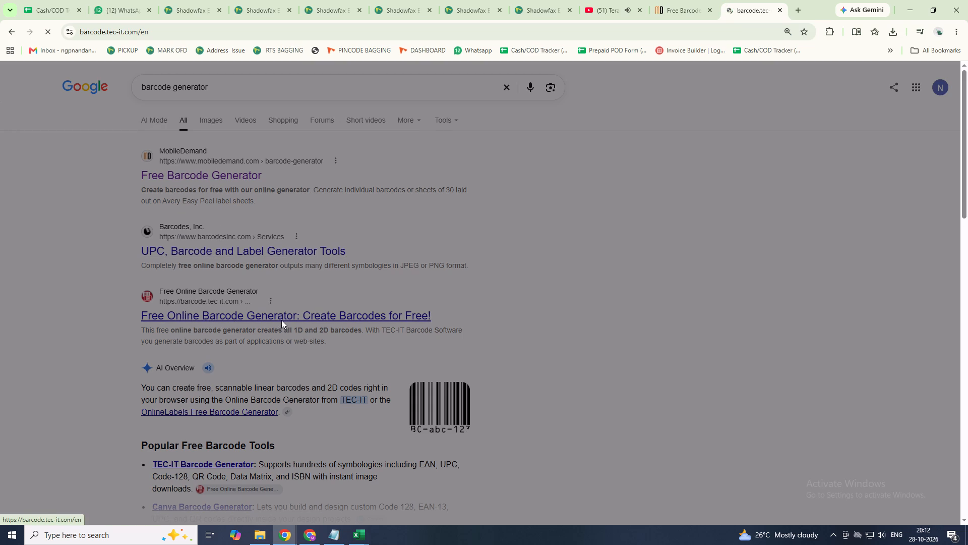
triple_click(401, 358)
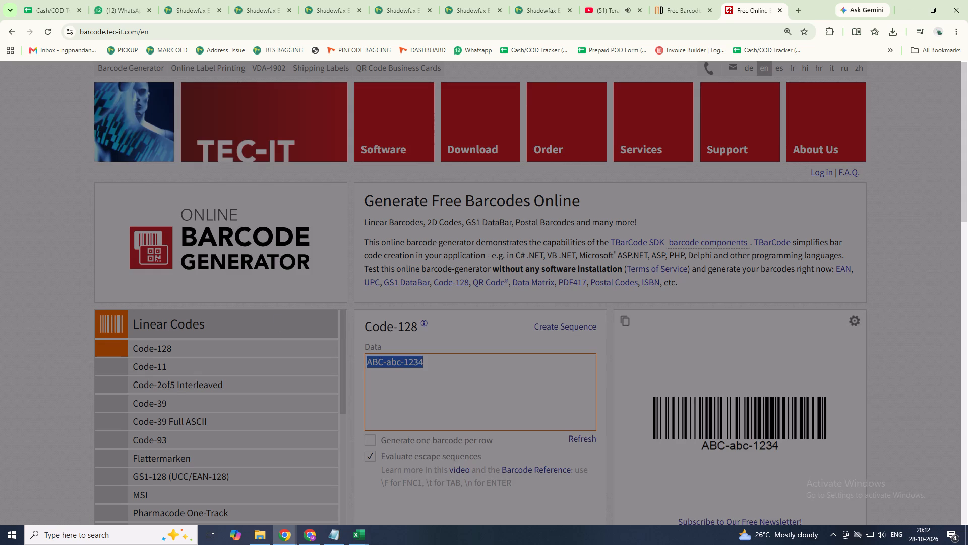
key("ctrl+v")
scroll(410, 364, "down", 2)
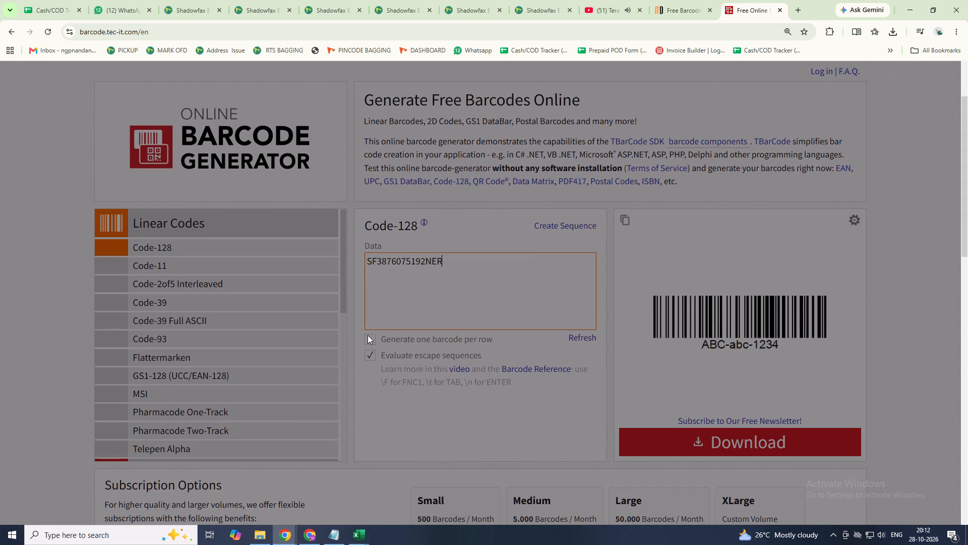
left_click(367, 338)
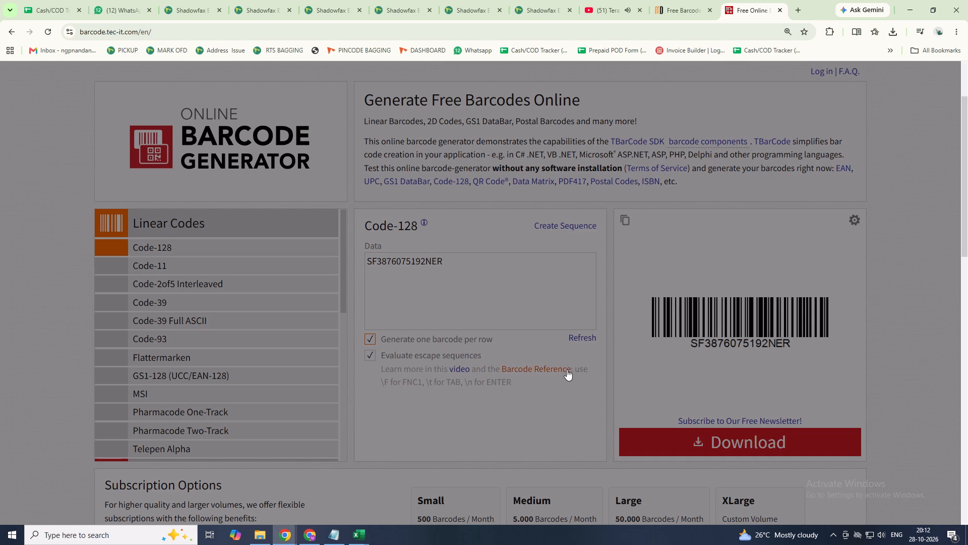
left_click(654, 439)
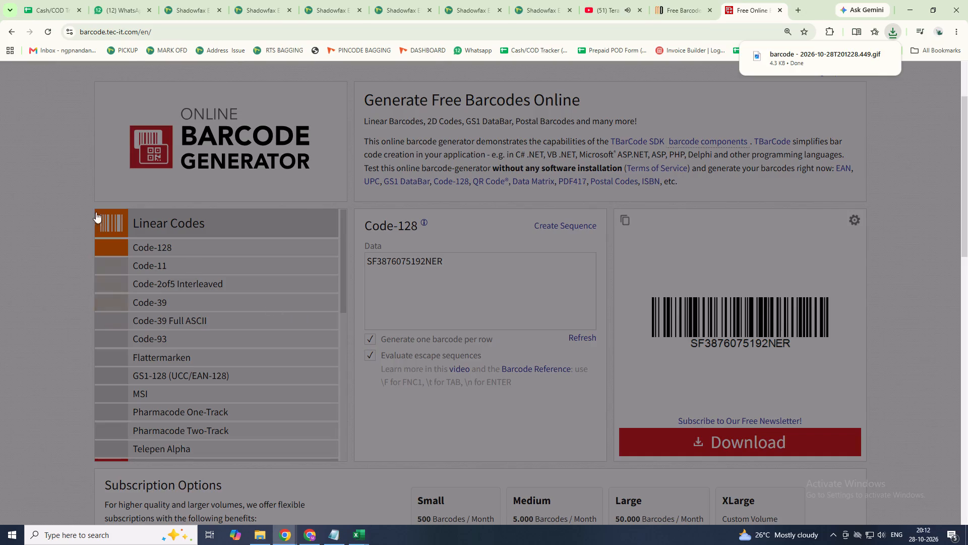
left_click(177, 16)
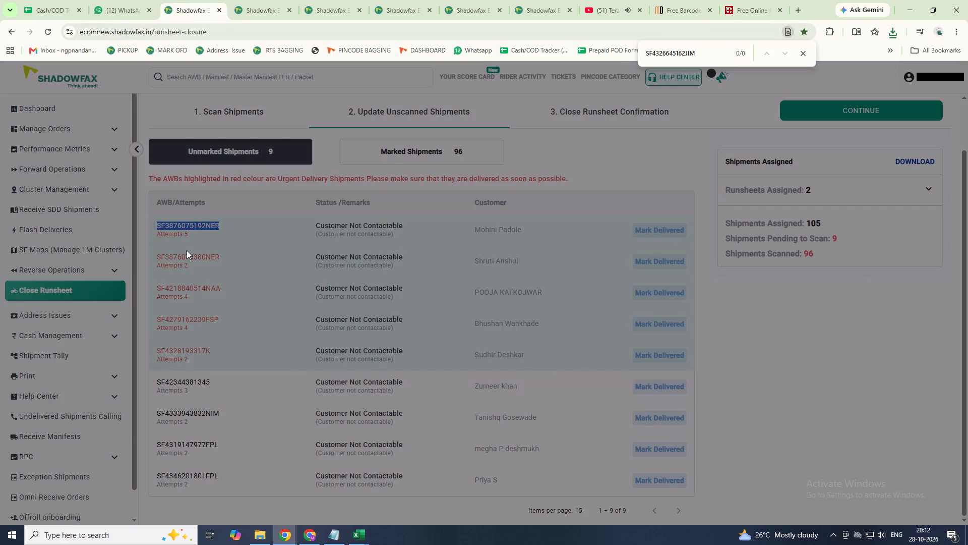
double_click(187, 250)
key("ctrl+c")
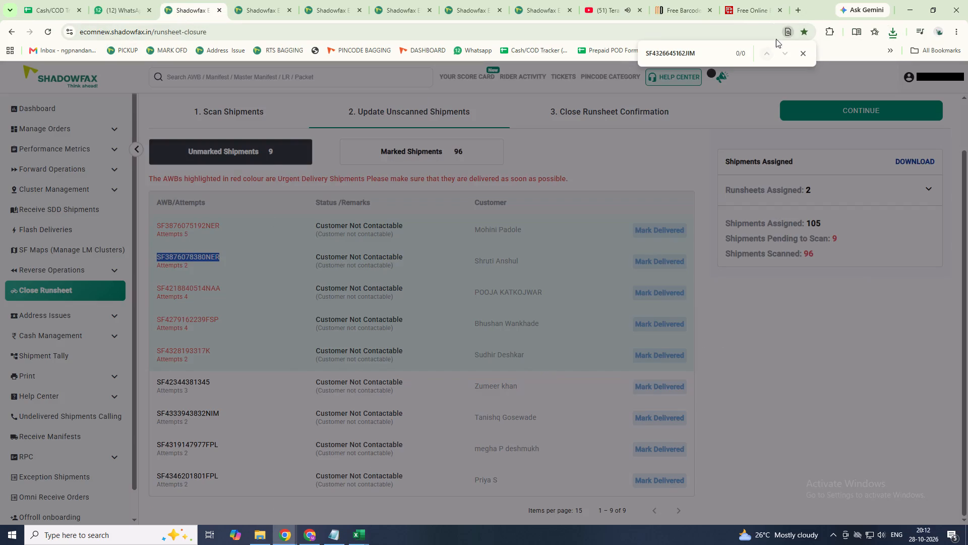
left_click(742, 5)
double_click(433, 262)
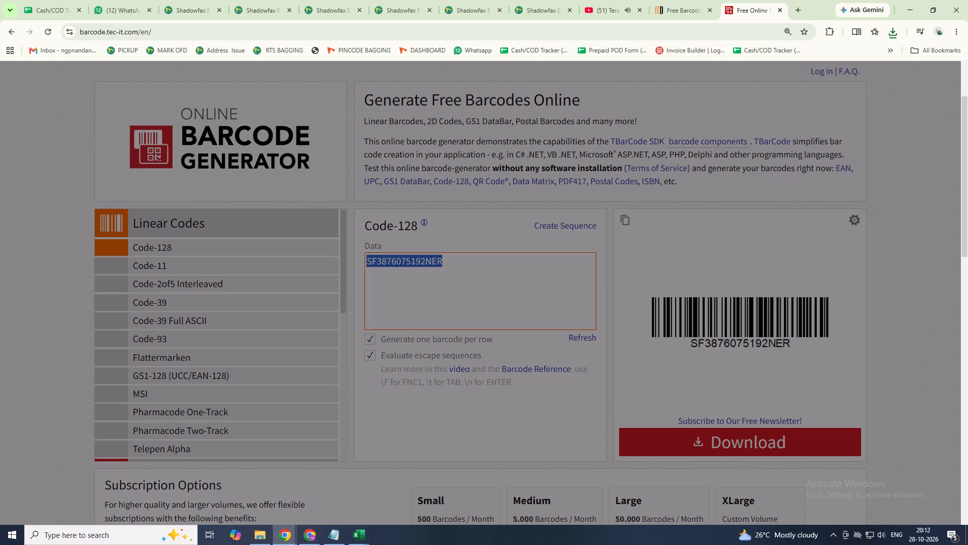
key("ctrl+v")
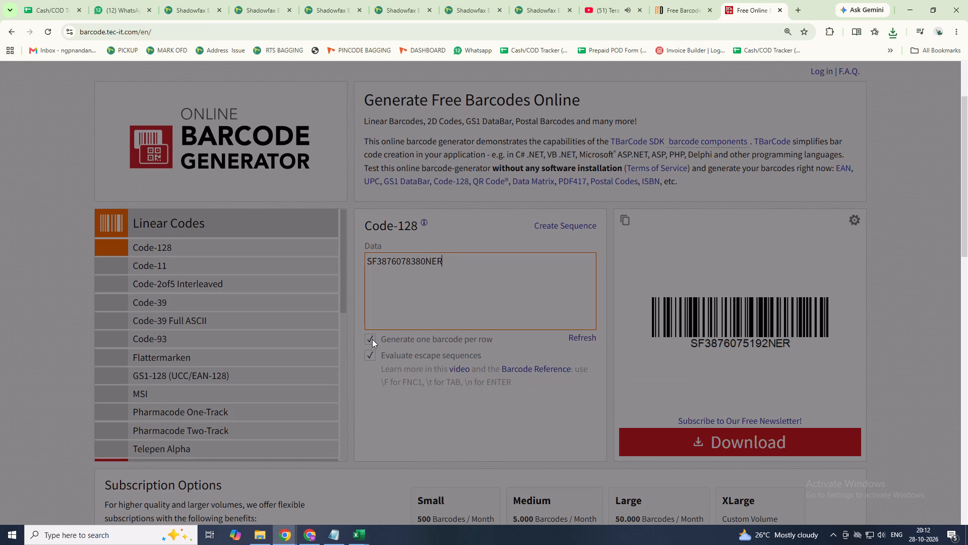
left_click(372, 339)
left_click(372, 339)
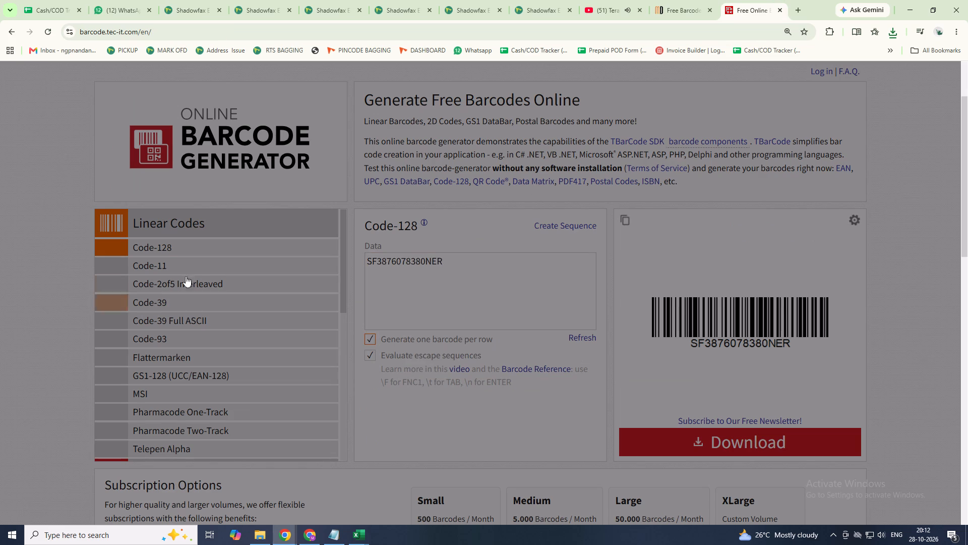
left_click(179, 6)
triple_click(203, 281)
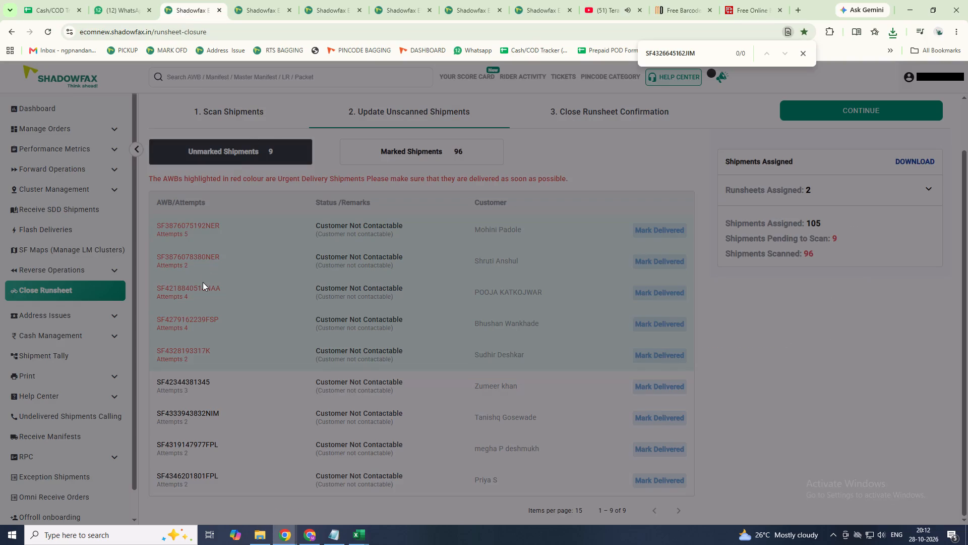
left_click(203, 283)
key("ctrl+c")
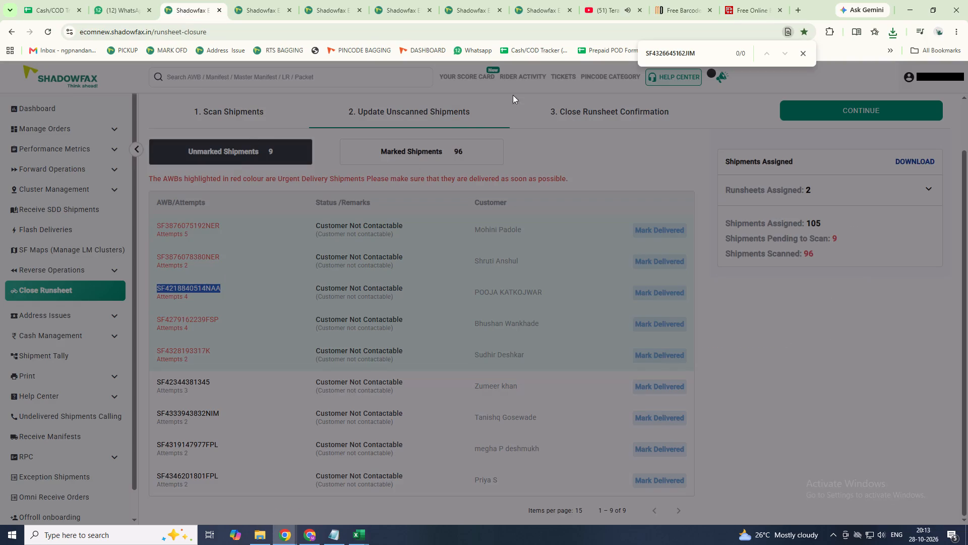
left_click(741, 10)
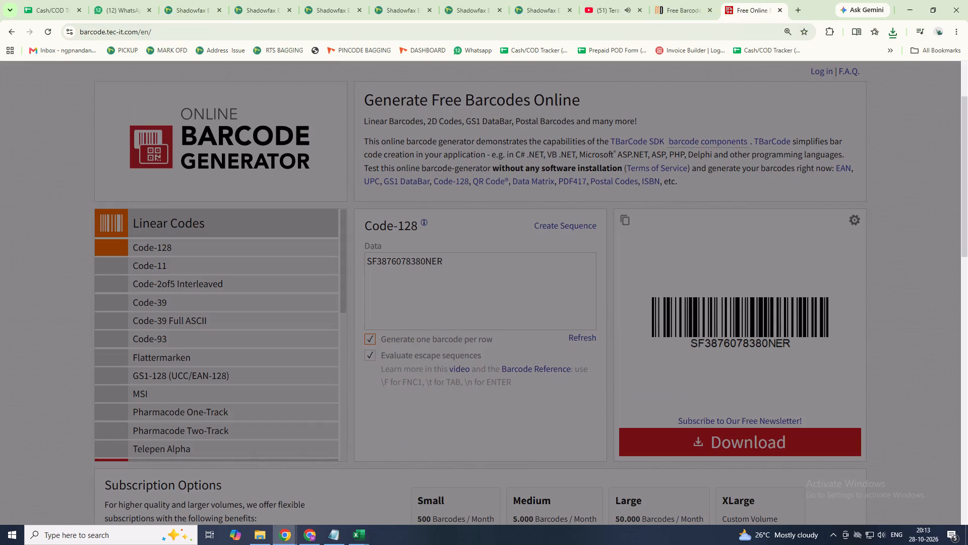
left_click(400, 268)
double_click(401, 265)
key("ctrl+v")
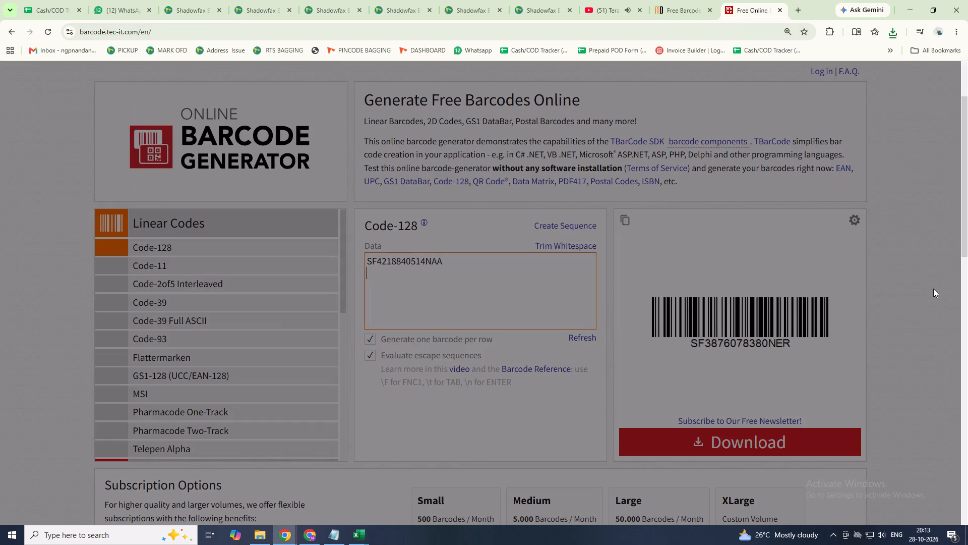
double_click(378, 339)
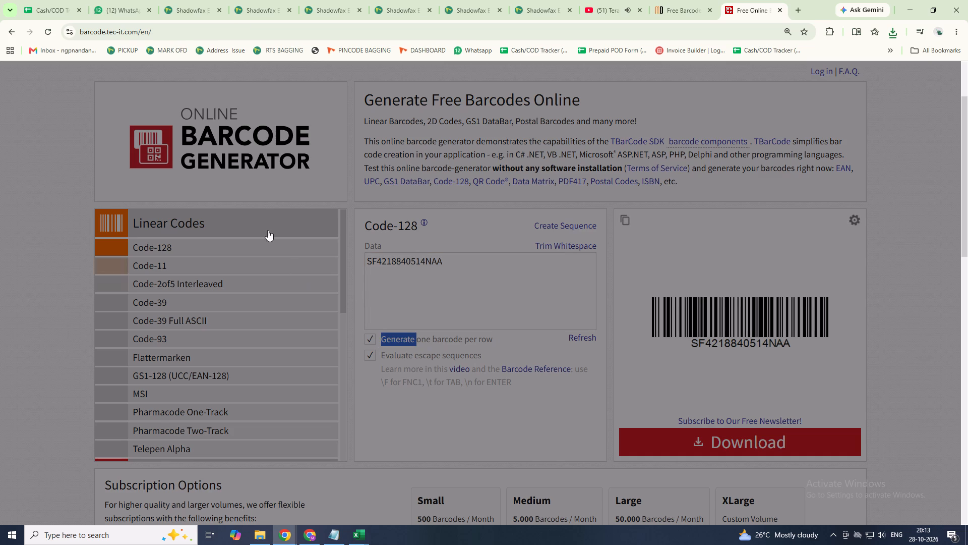
left_click(168, 13)
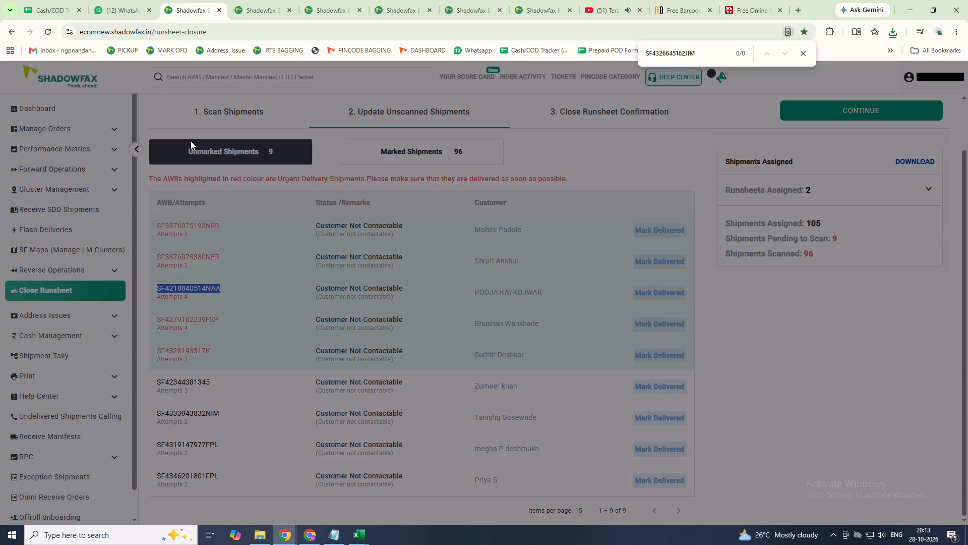
double_click(197, 320)
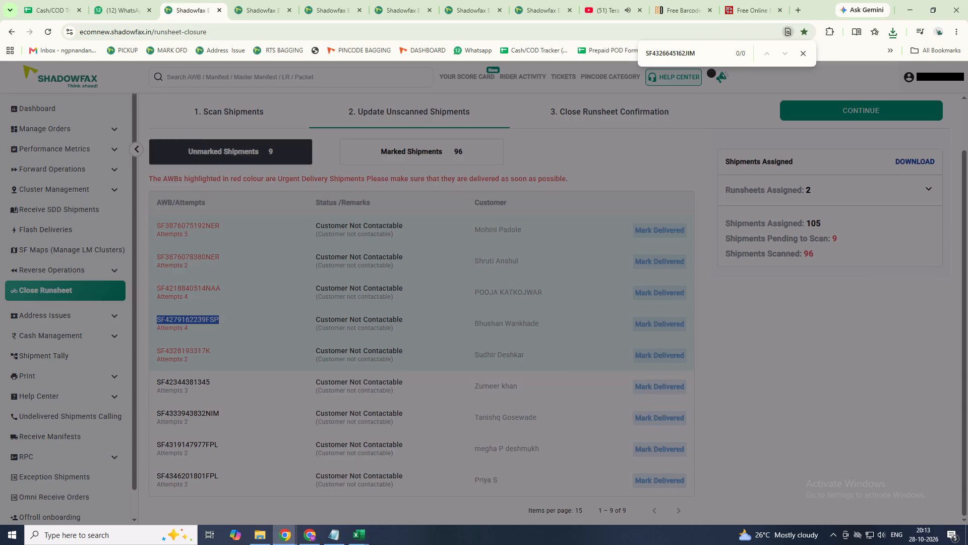
key("ctrl+c")
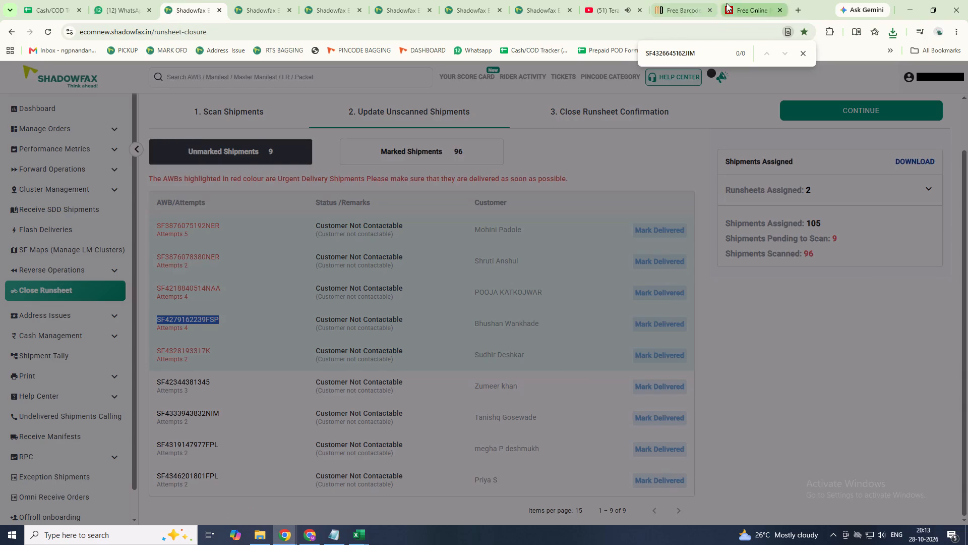
left_click(731, 3)
double_click(389, 256)
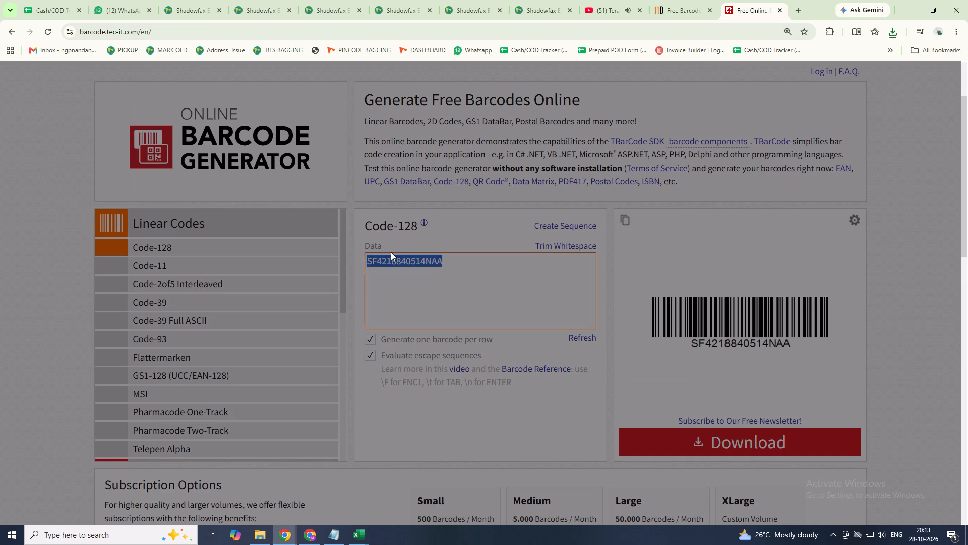
key("ctrl+v")
double_click(367, 342)
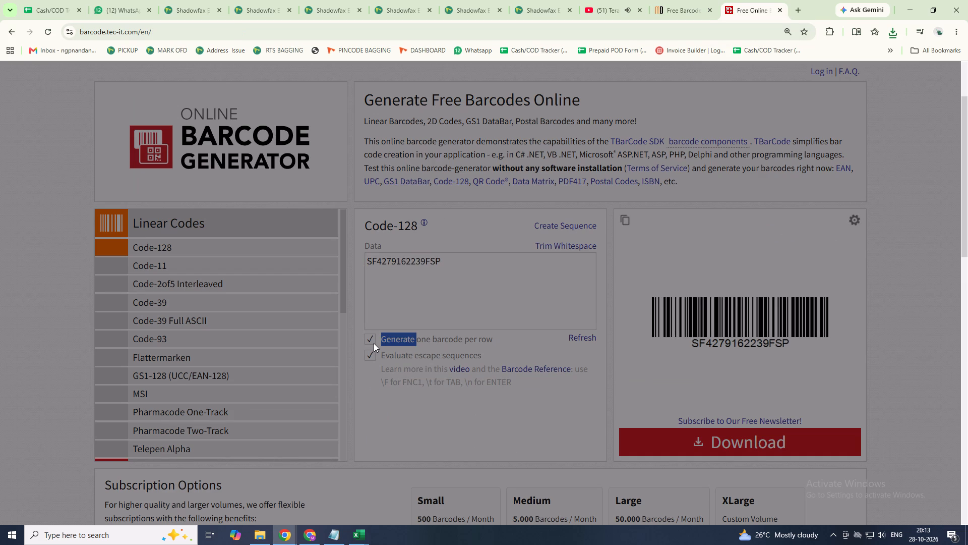
left_click(175, 8)
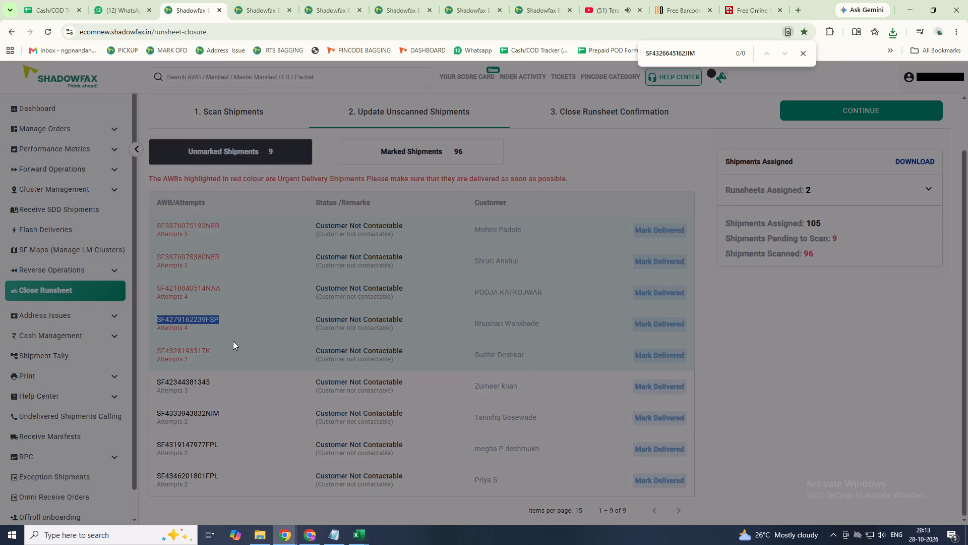
double_click(174, 347)
key("ctrl+c")
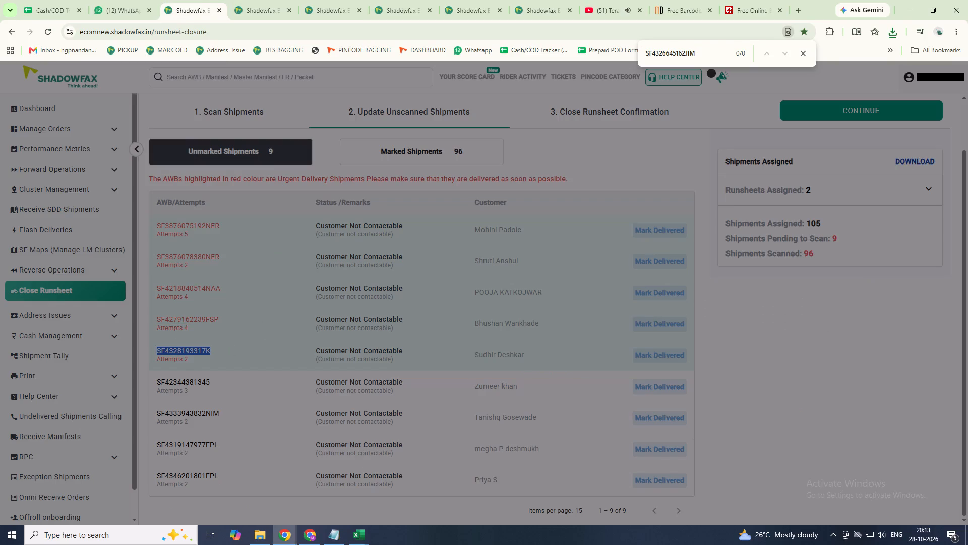
left_click(523, 8)
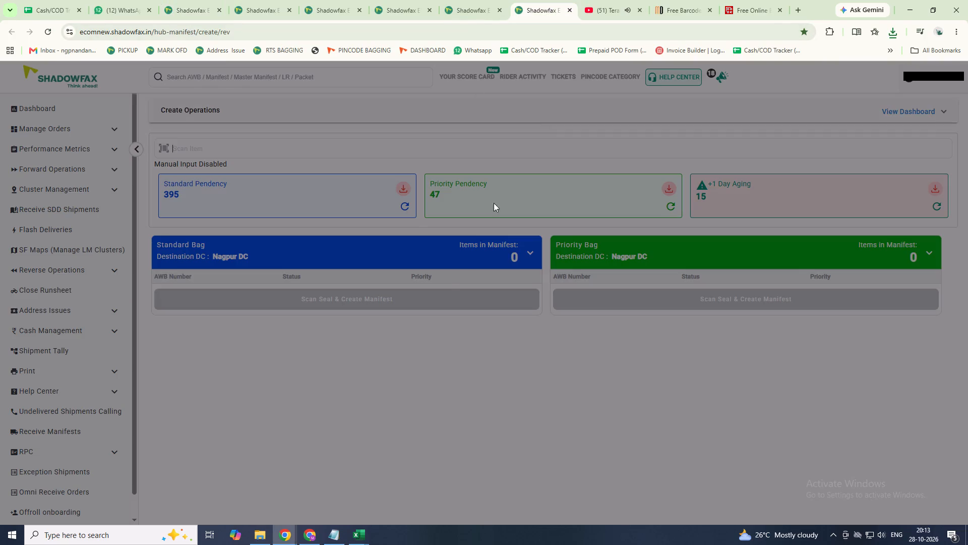
left_click(755, 1)
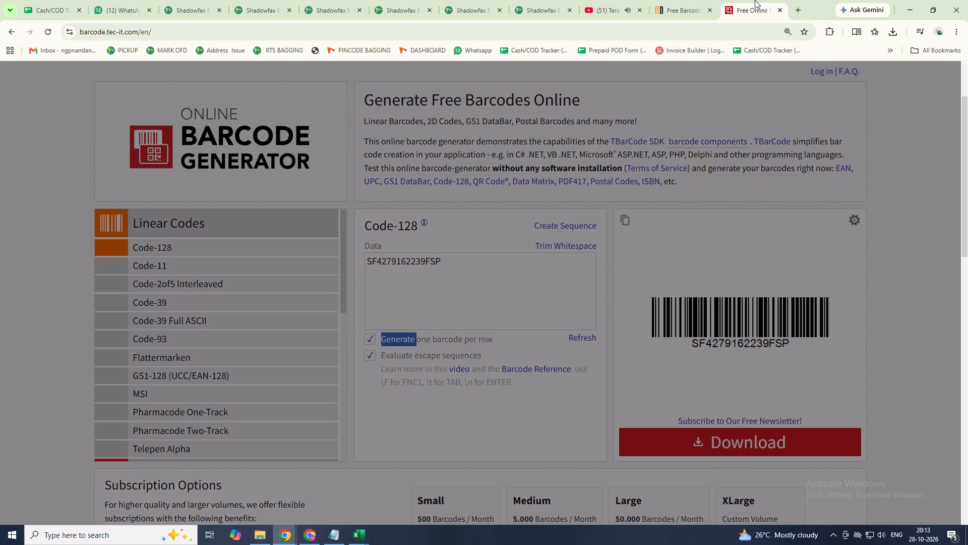
double_click(413, 258)
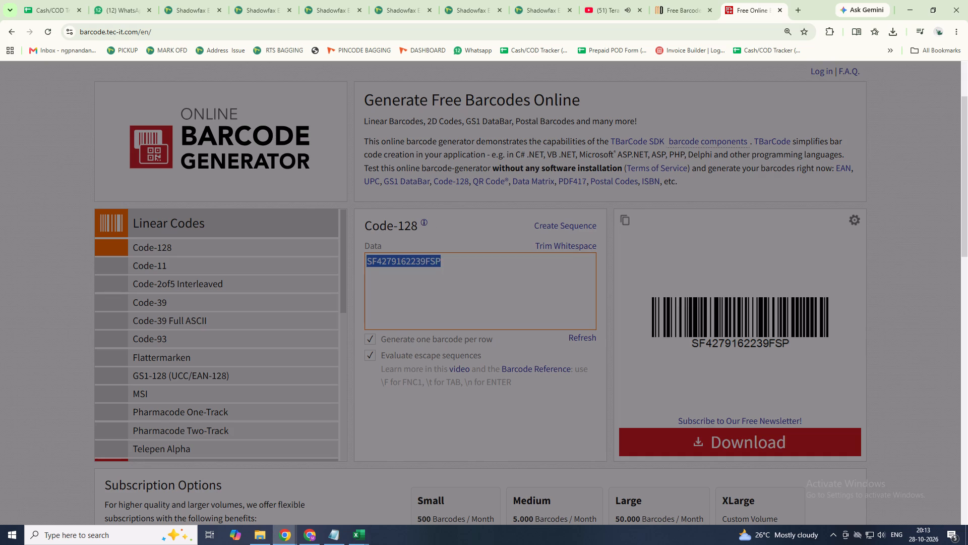
key("ctrl+v")
double_click(372, 340)
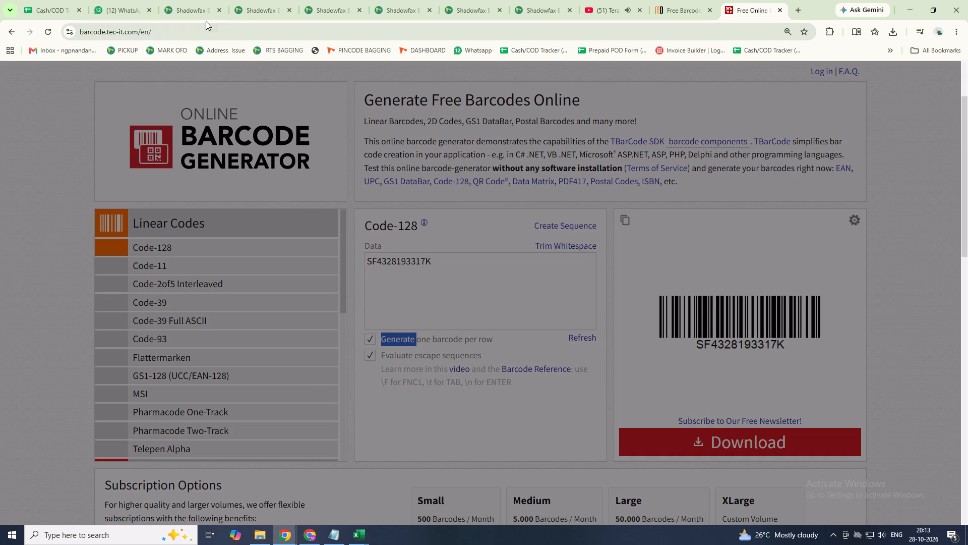
left_click(197, 12)
double_click(196, 386)
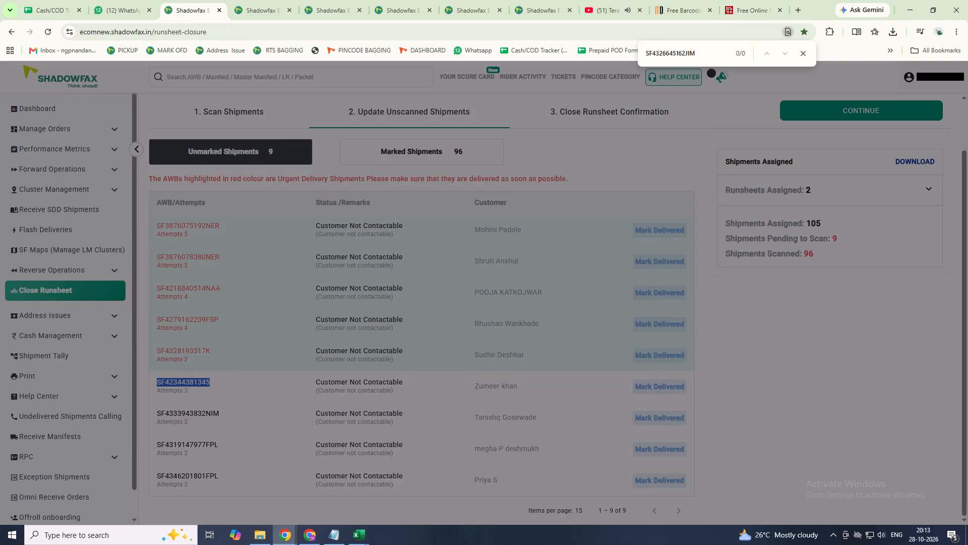
key("ctrl+c")
left_click(736, 12)
triple_click(367, 262)
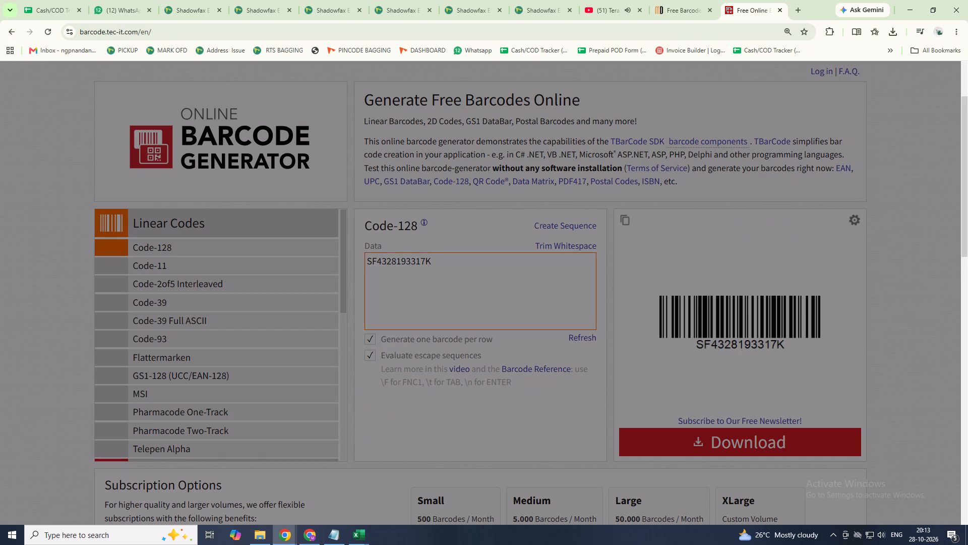
key("ctrl+v")
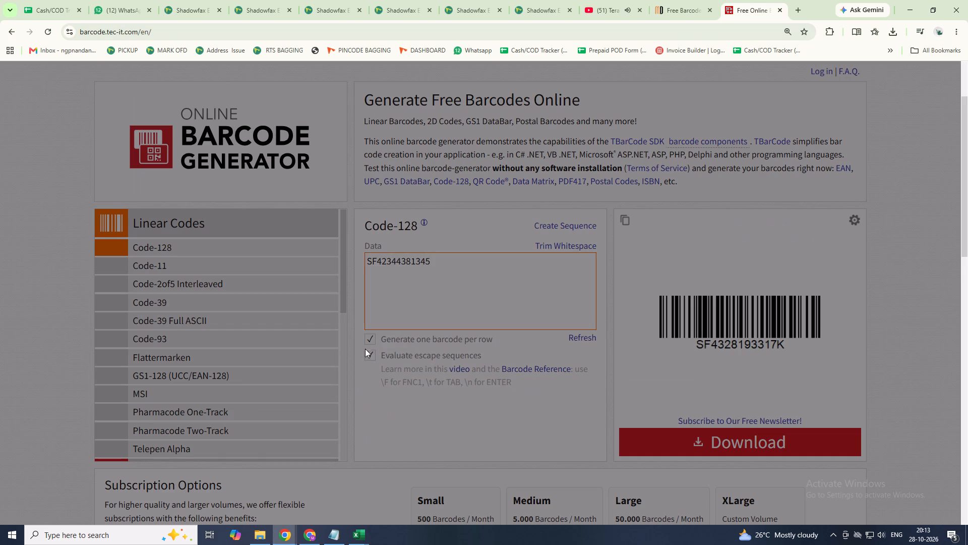
left_click(369, 341)
left_click(369, 341)
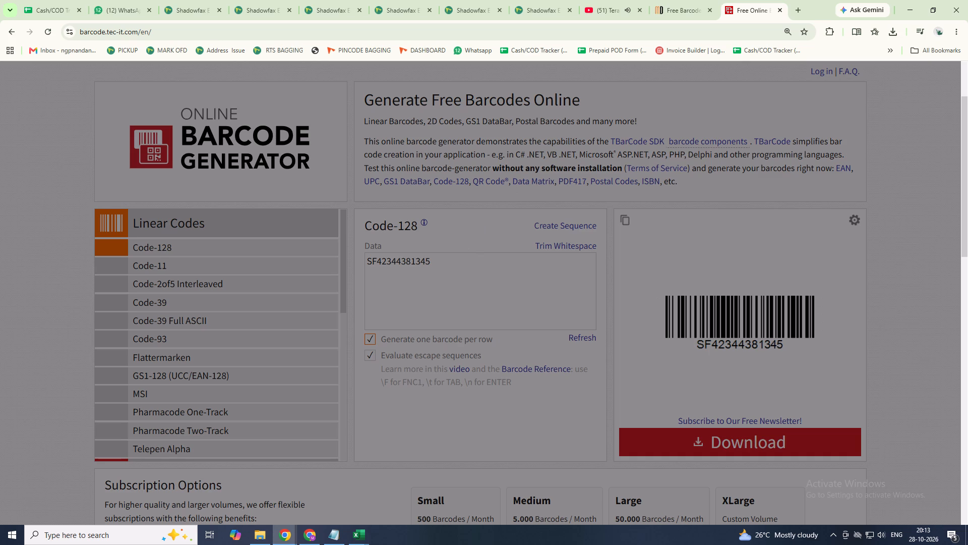
left_click(166, 25)
left_click(196, 11)
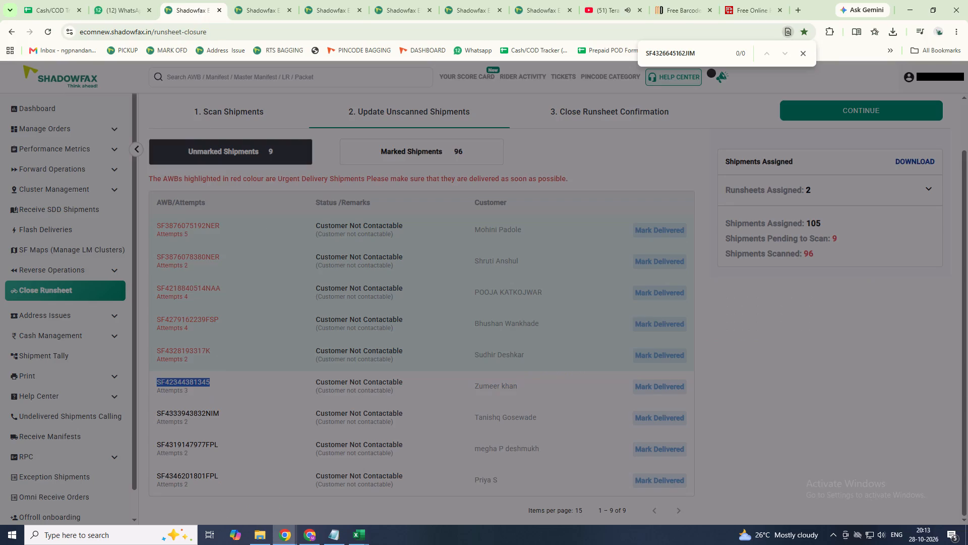
double_click(196, 411)
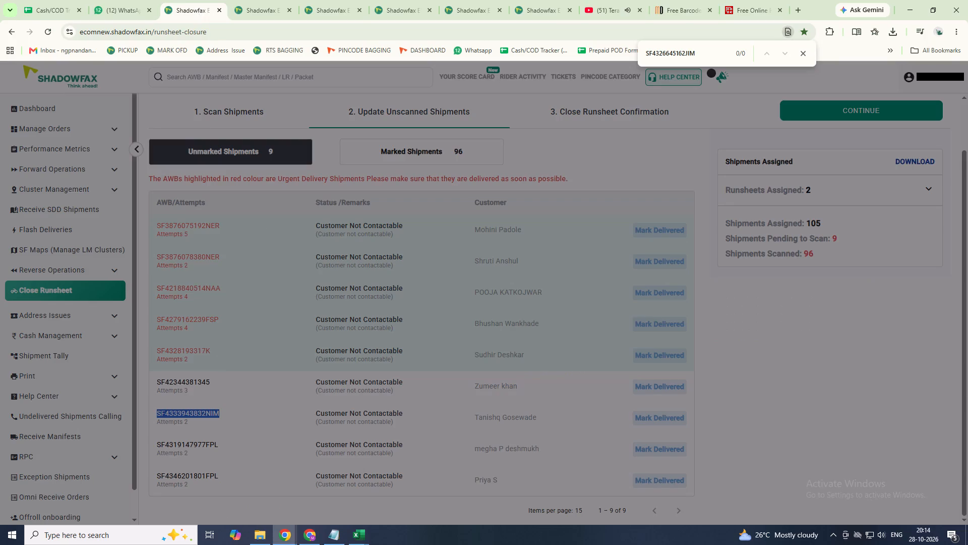
key("ctrl+c")
key("ctrl+v")
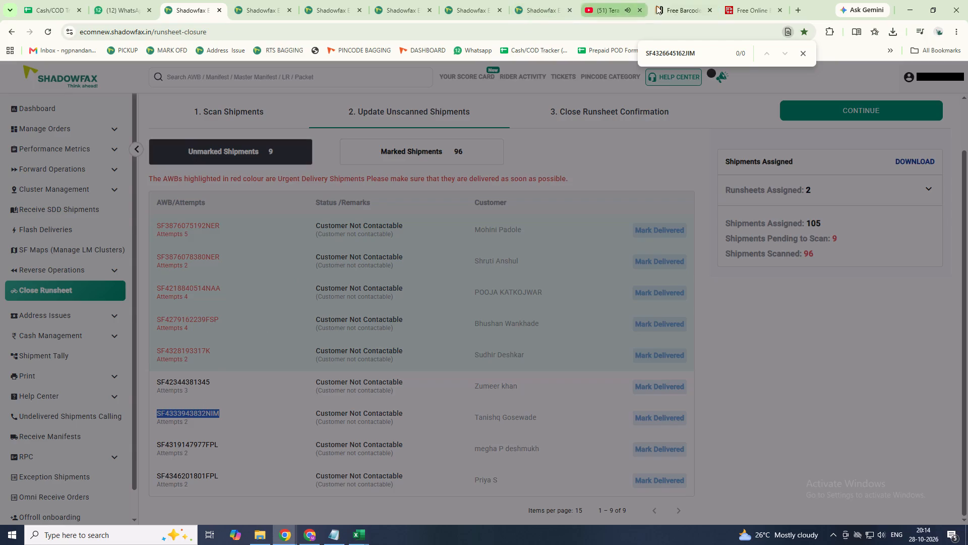
Switch to YouTube and search for "bhojpuri song".
left_click(581, 10)
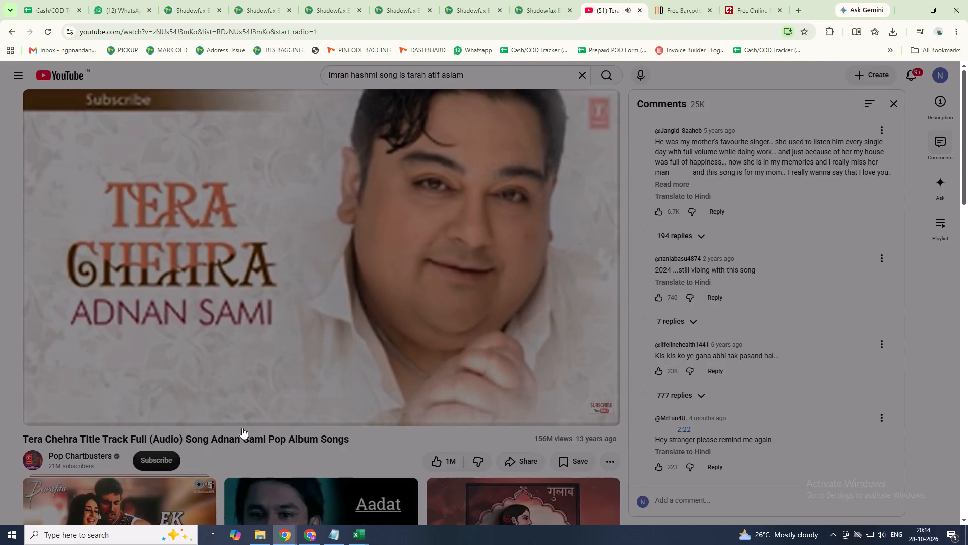
scroll(210, 427, "down", 5)
scroll(121, 353, "down", 1)
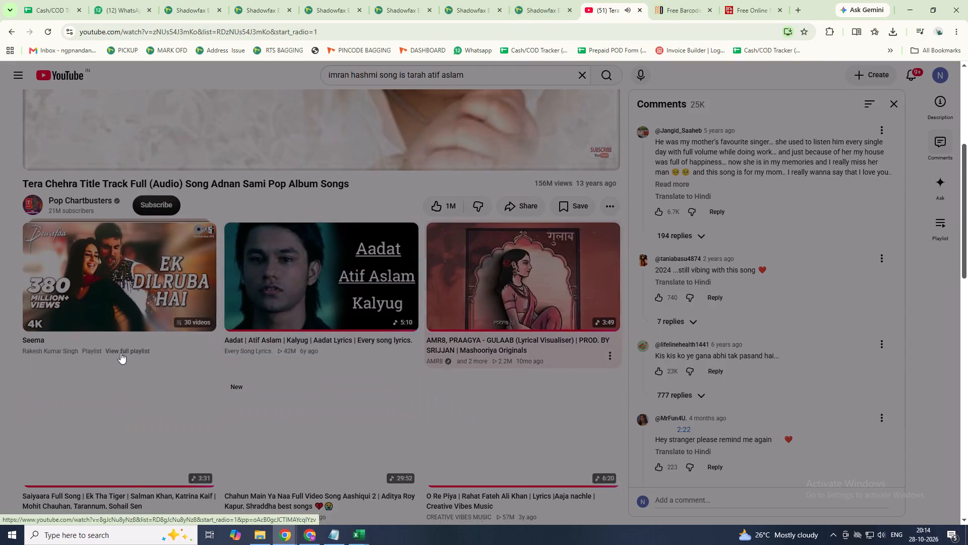
scroll(120, 353, "down", 2)
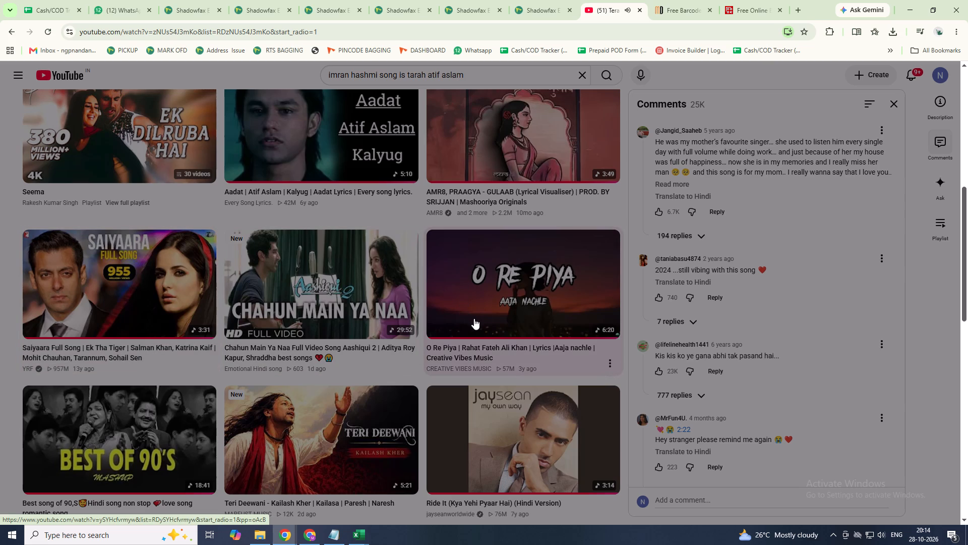
left_click(577, 71)
left_click(568, 77)
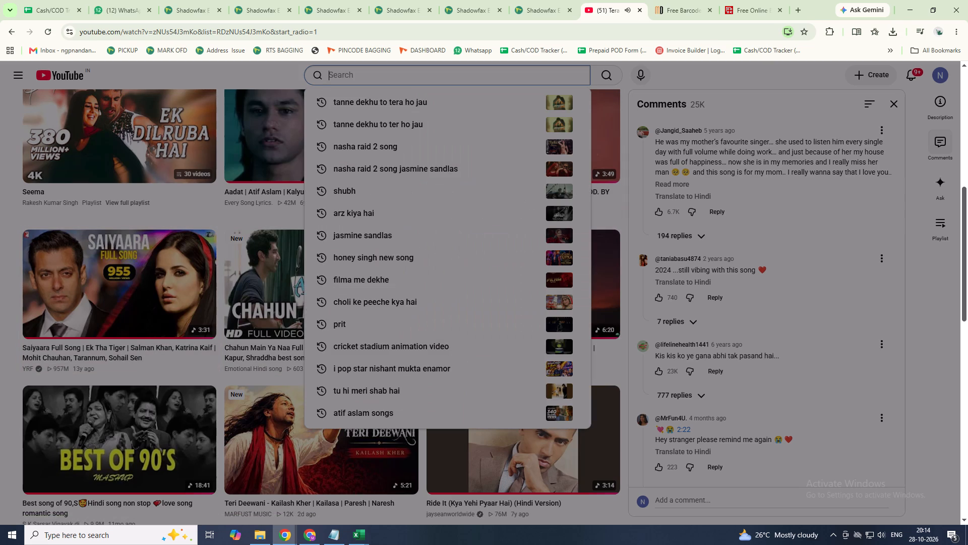
key("BackSpace")
key("BackSpace")
key("BackSpace")
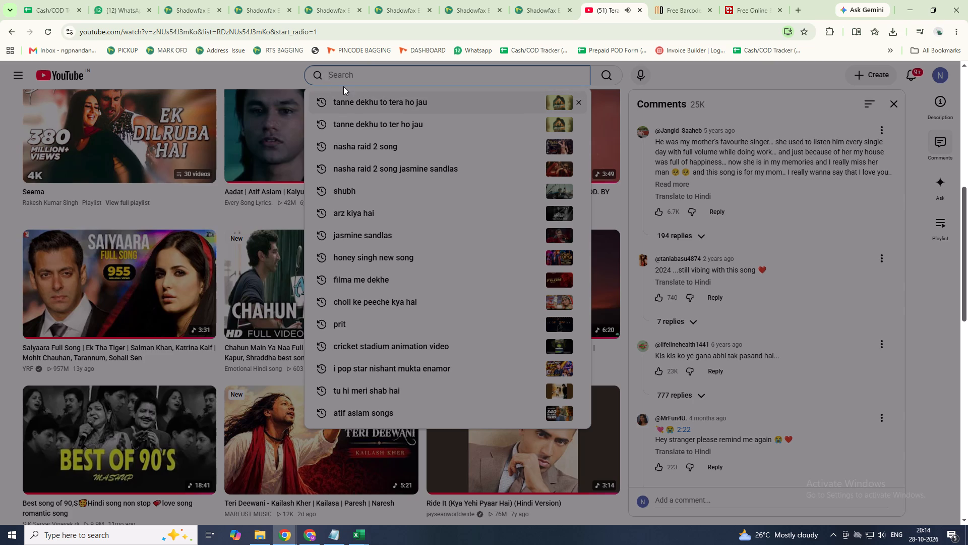
left_click(352, 78)
type("BHOJ")
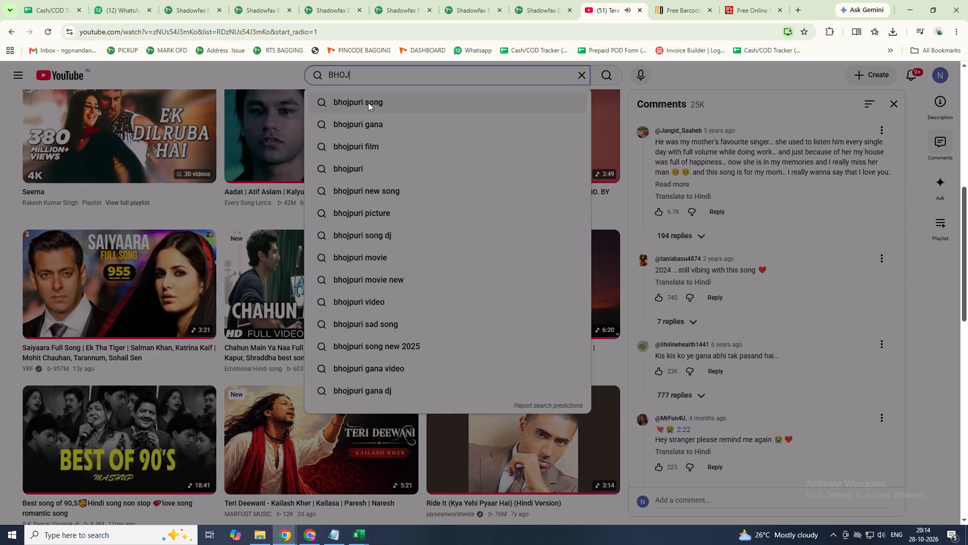
left_click(373, 105)
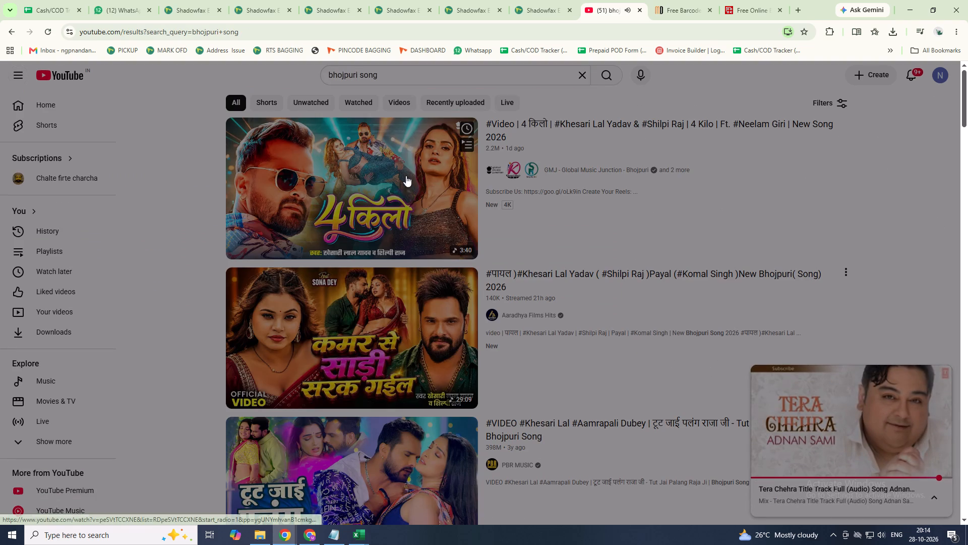
Browse the Bhojpuri song results and play the Khesari Lal and Aamrapali Dubey video "Tut Jai Palang Raja Ji".
scroll(377, 255, "down", 5)
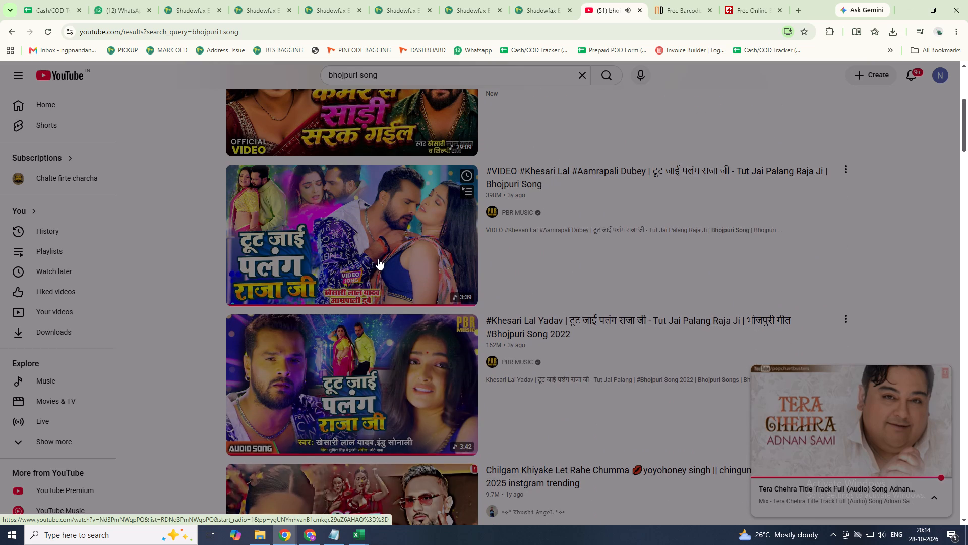
scroll(378, 259, "down", 10)
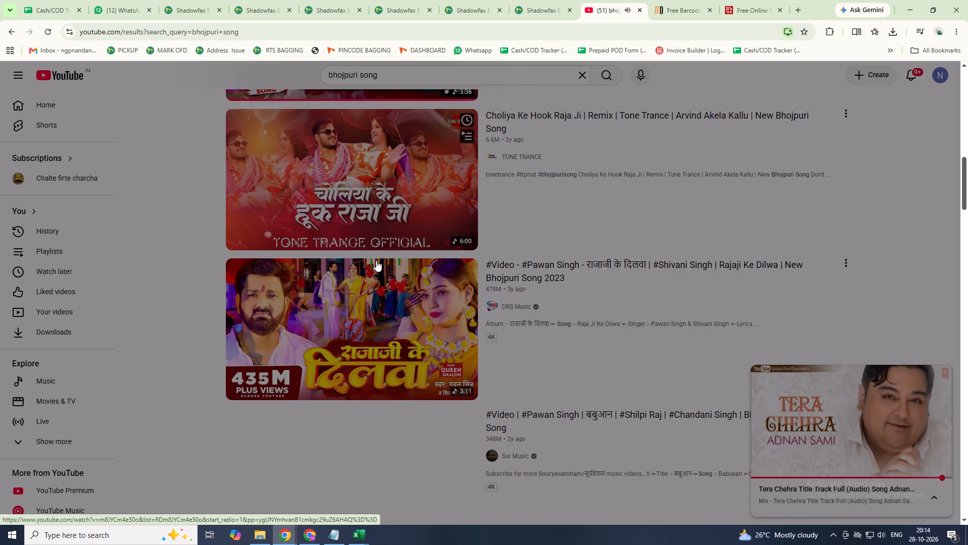
scroll(376, 261, "down", 5)
scroll(374, 263, "up", 14)
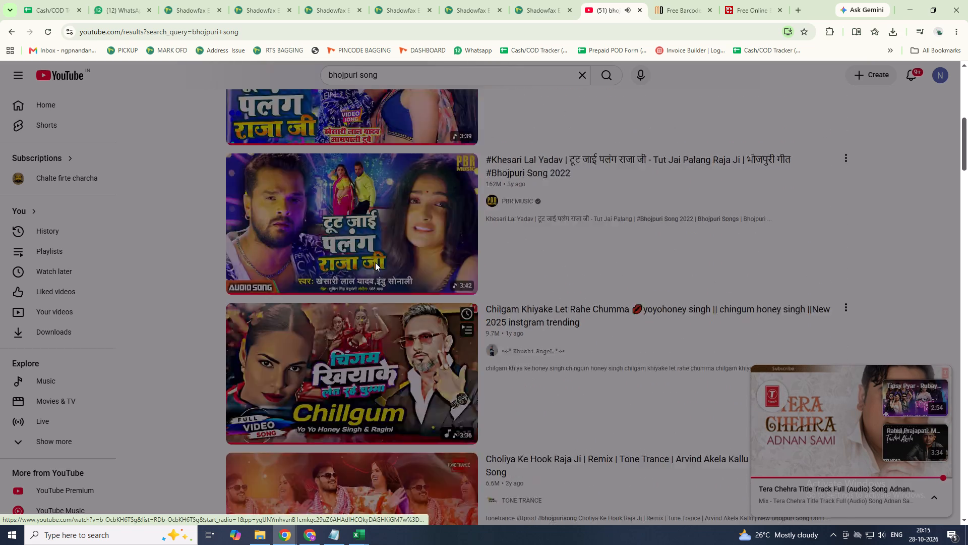
scroll(375, 262, "up", 16)
scroll(399, 259, "down", 3)
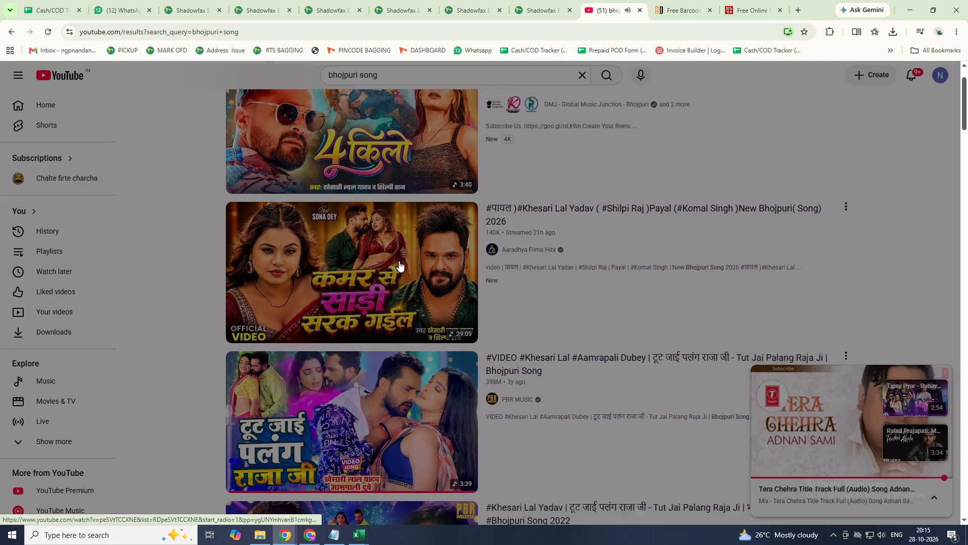
left_click(408, 305)
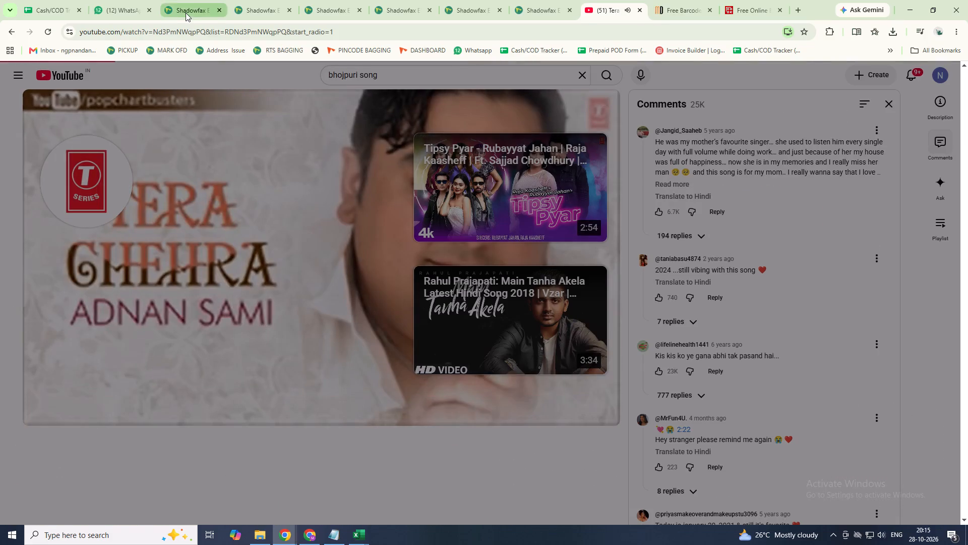
left_click(186, 13)
left_click(737, 11)
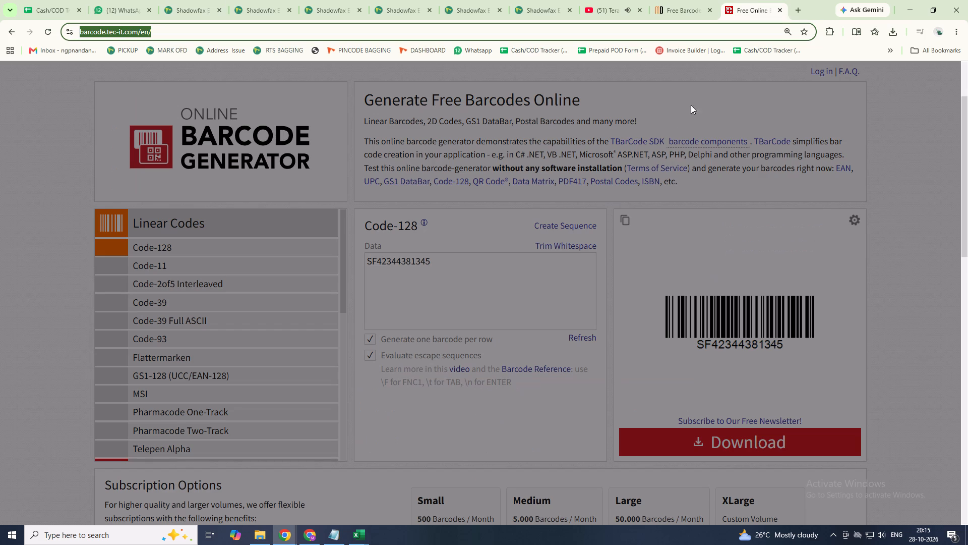
left_click(398, 259)
double_click(398, 259)
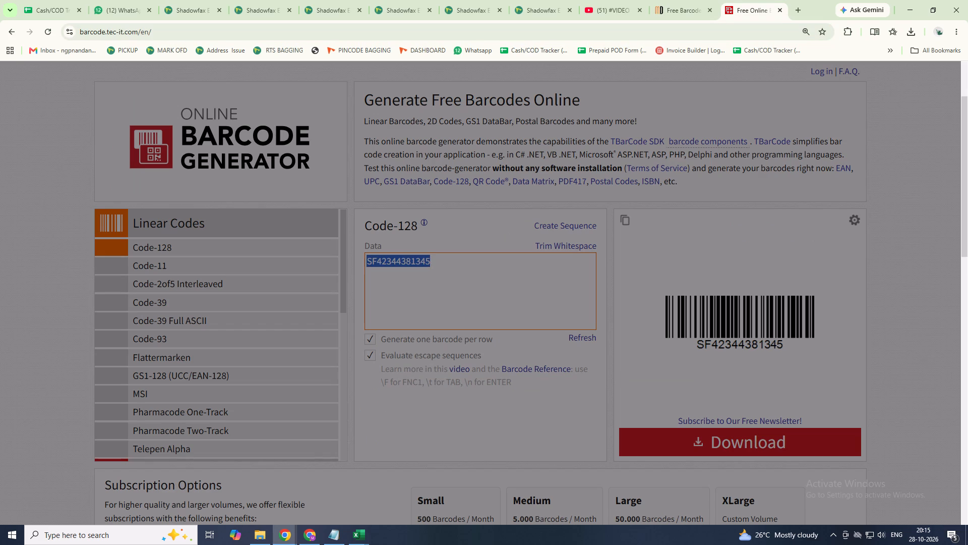
key("ctrl+v")
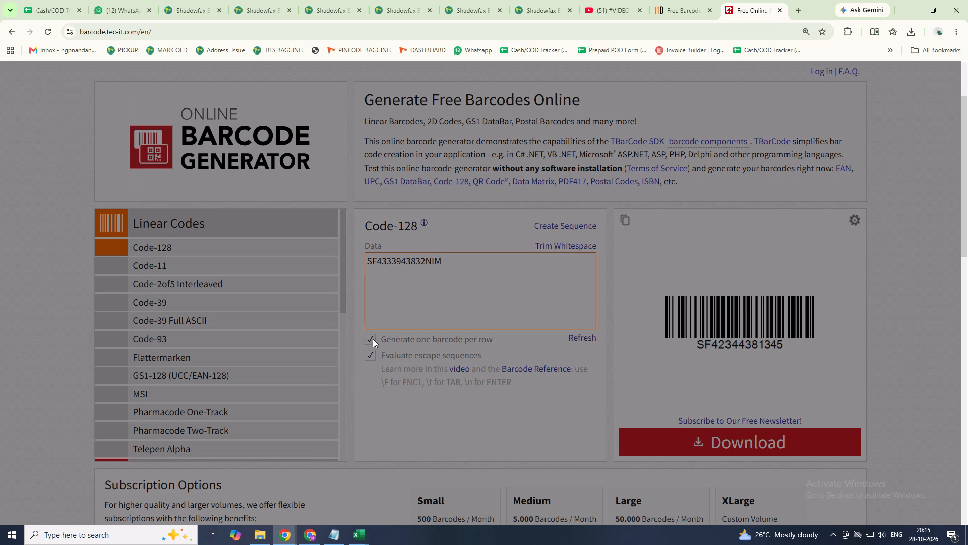
left_click(373, 339)
left_click(373, 339)
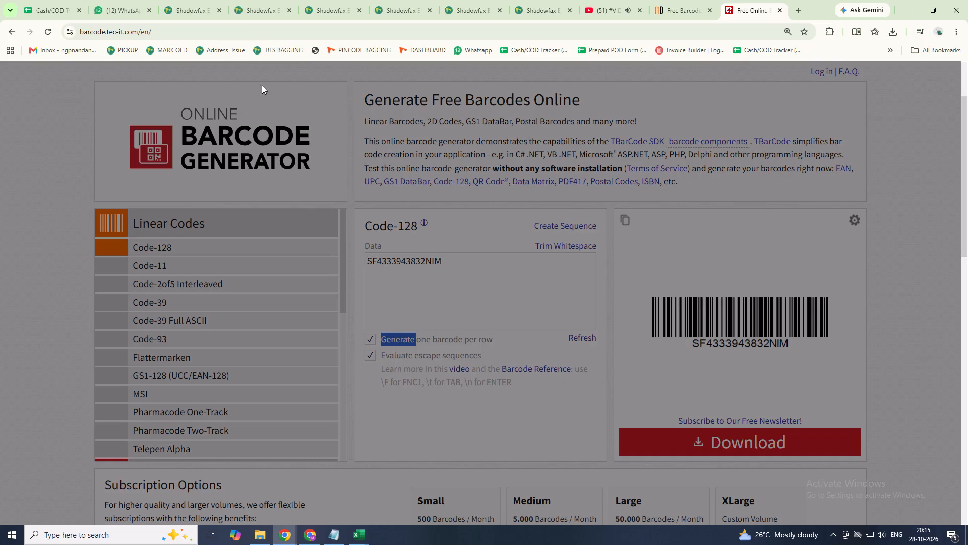
left_click(191, 14)
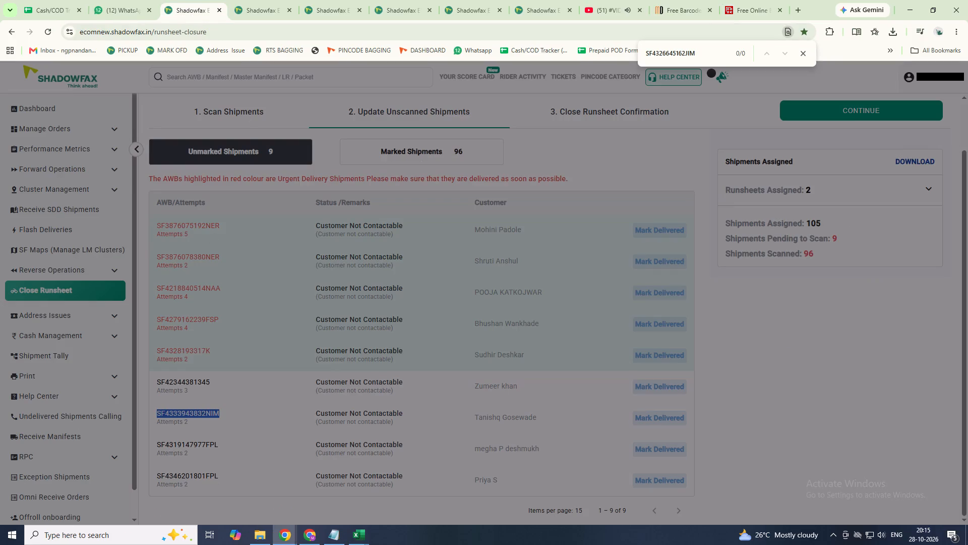
triple_click(183, 446)
left_click(184, 444)
key("ctrl+c")
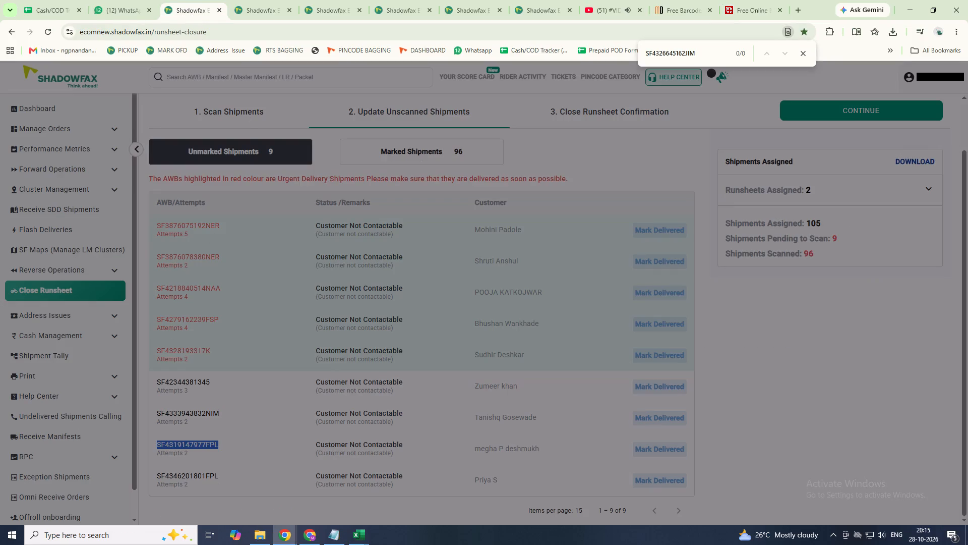
left_click(742, 11)
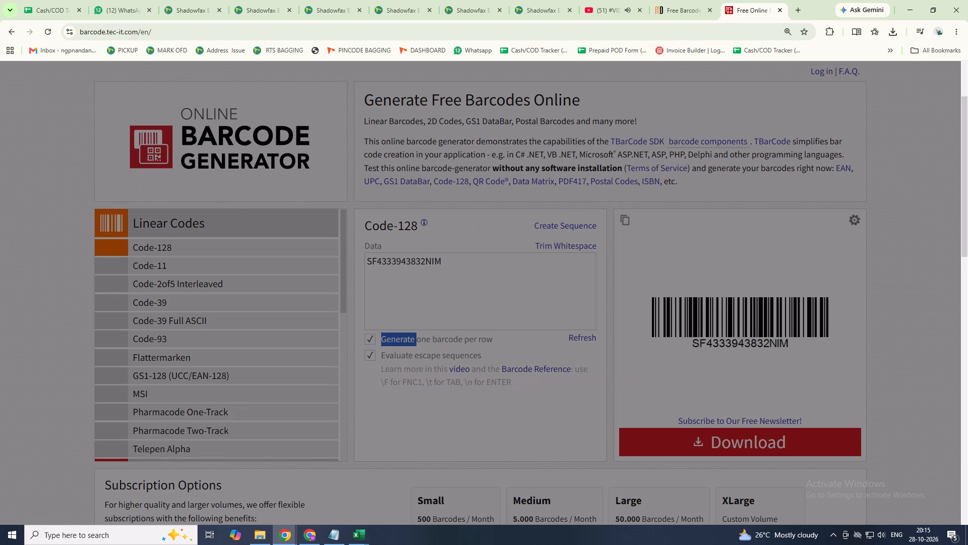
double_click(412, 261)
key("ctrl+v")
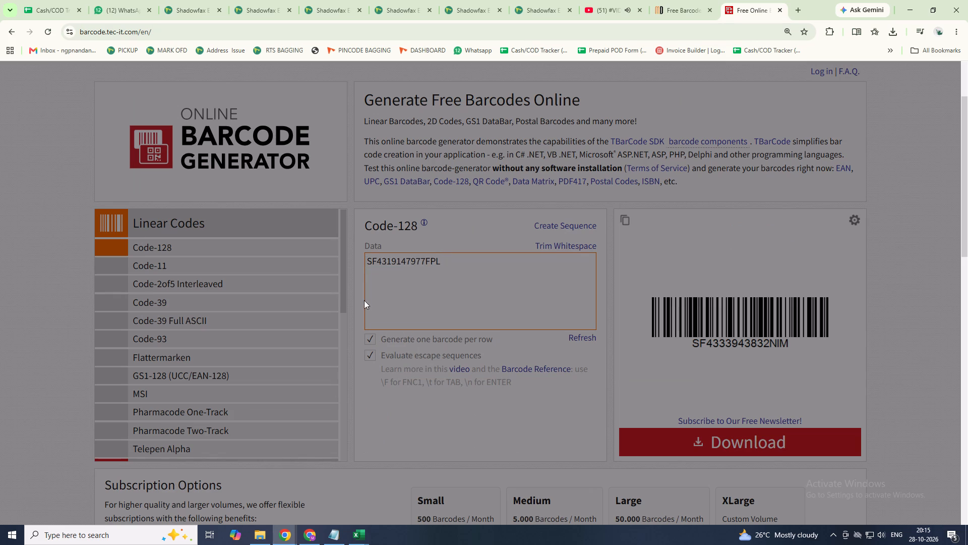
left_click(373, 341)
left_click(373, 341)
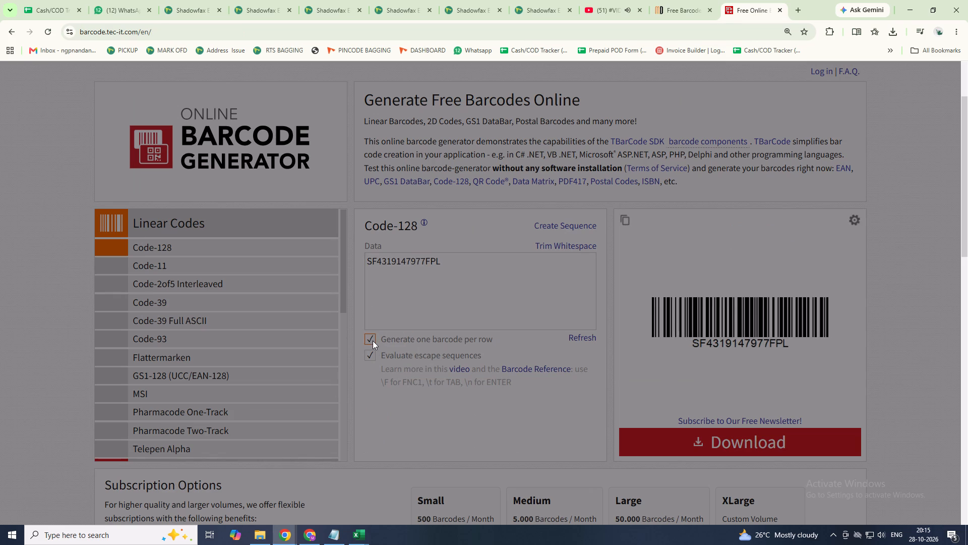
left_click(181, 5)
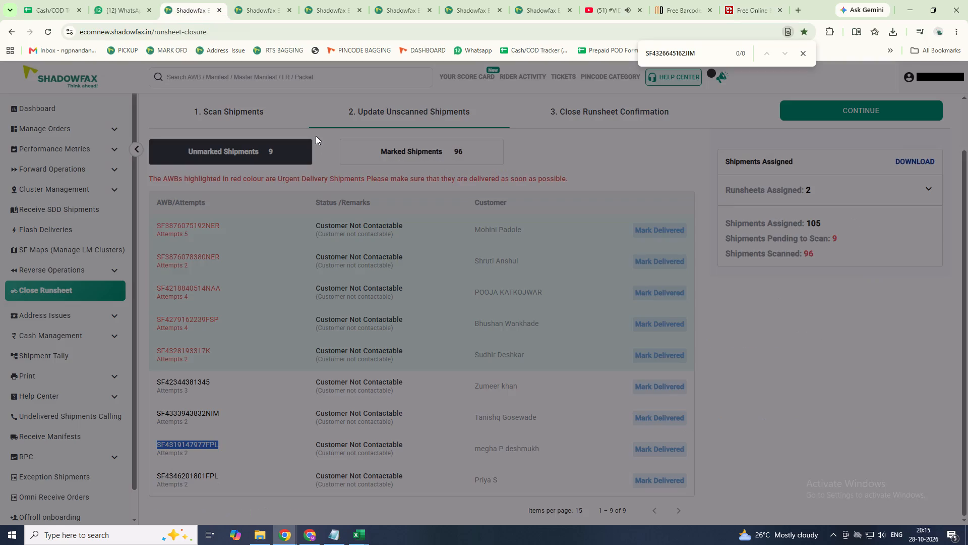
double_click(202, 472)
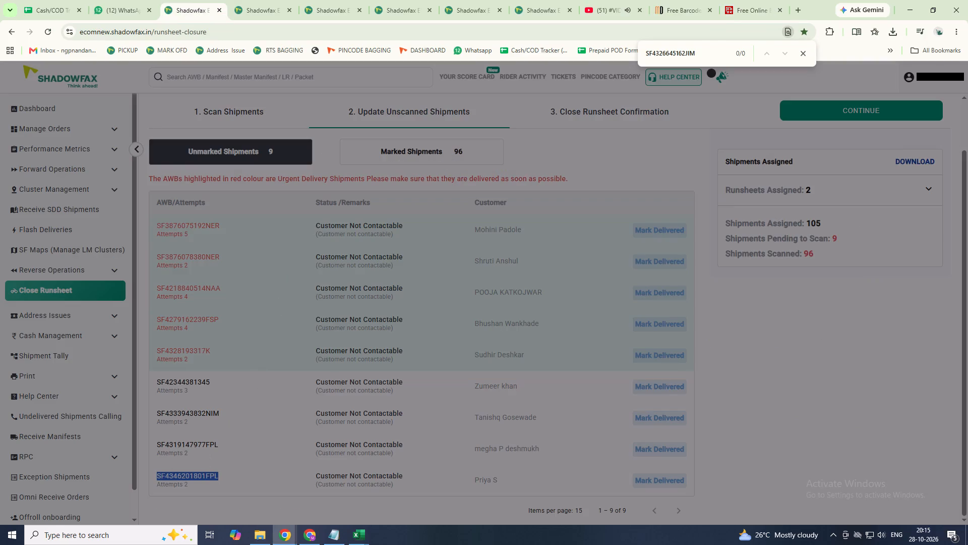
key("ctrl+c")
left_click(734, 4)
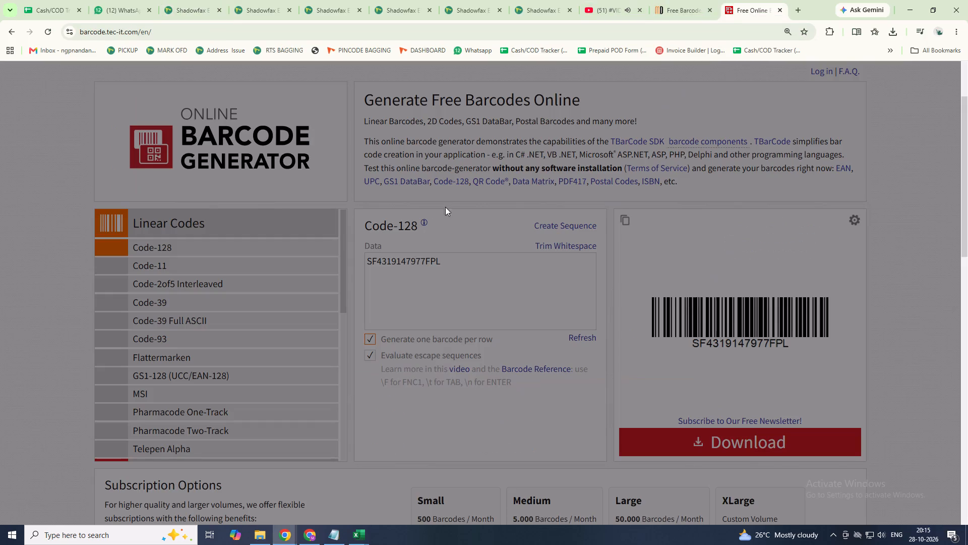
double_click(410, 262)
key("ctrl+v")
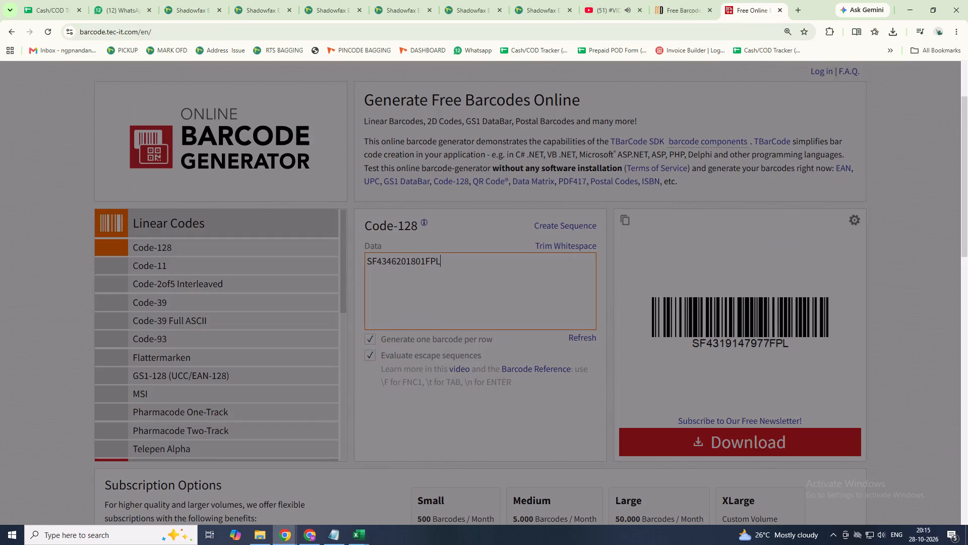
left_click(371, 342)
left_click(371, 342)
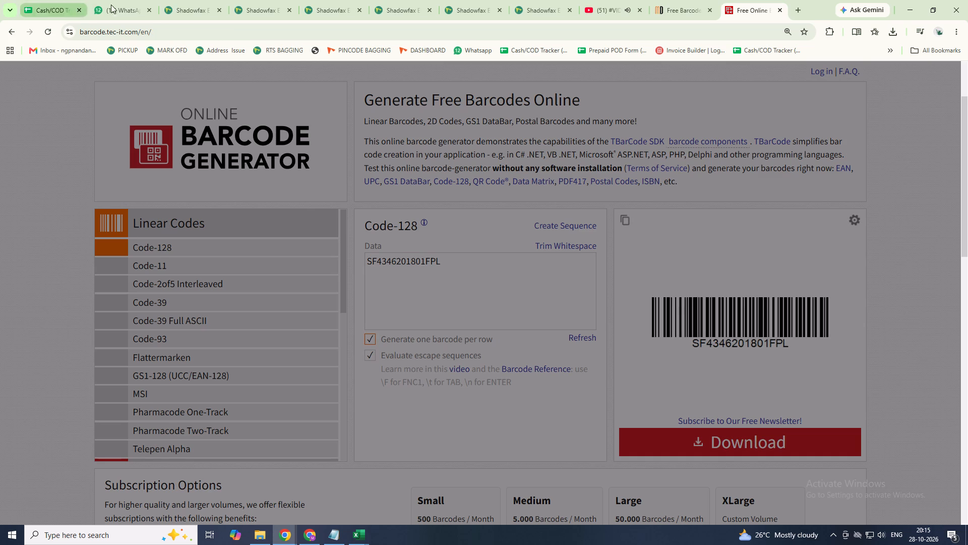
In Shadowfax, check Raju's unscanned shipments and review the cash to be collected at the Close Runsheet Confirmation stage.
left_click(179, 3)
scroll(229, 453, "down", 8)
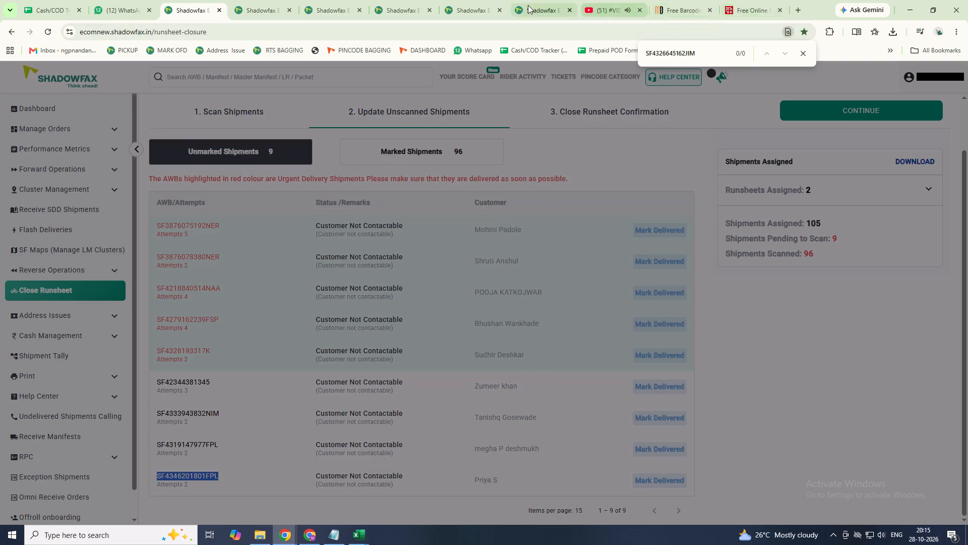
left_click(572, 104)
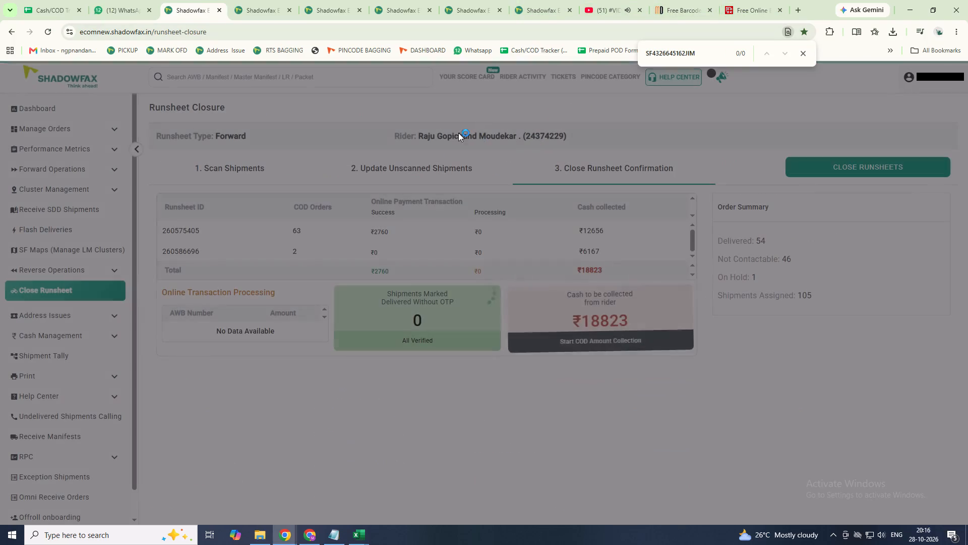
left_click(440, 164)
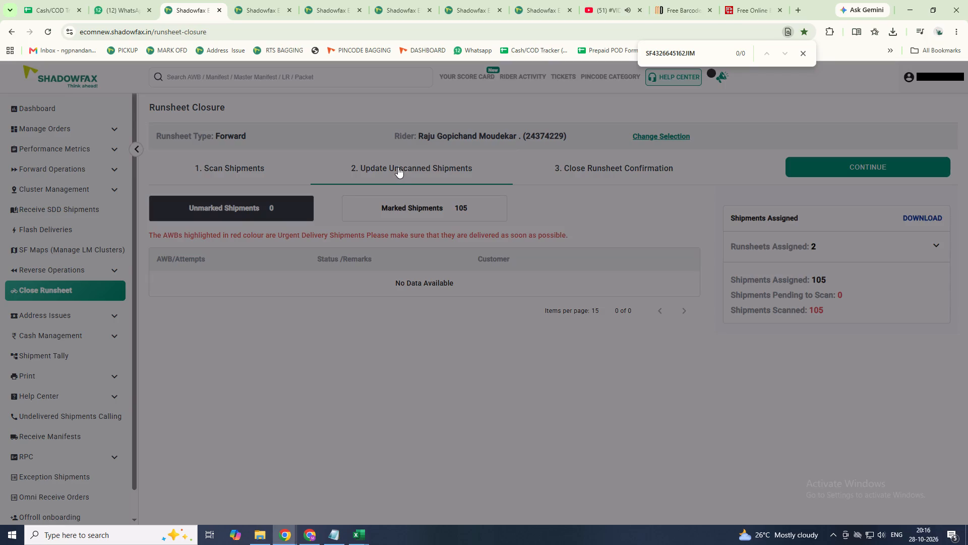
left_click(597, 163)
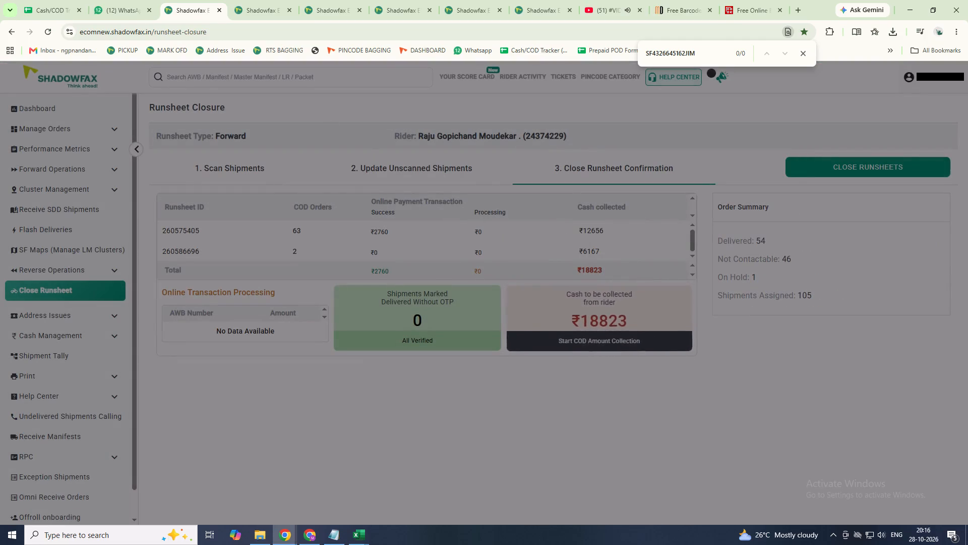
Enter 18823 as the Demo amount for rider 16 in the Cash/COD Tracker's october sheet.
left_click(56, 5)
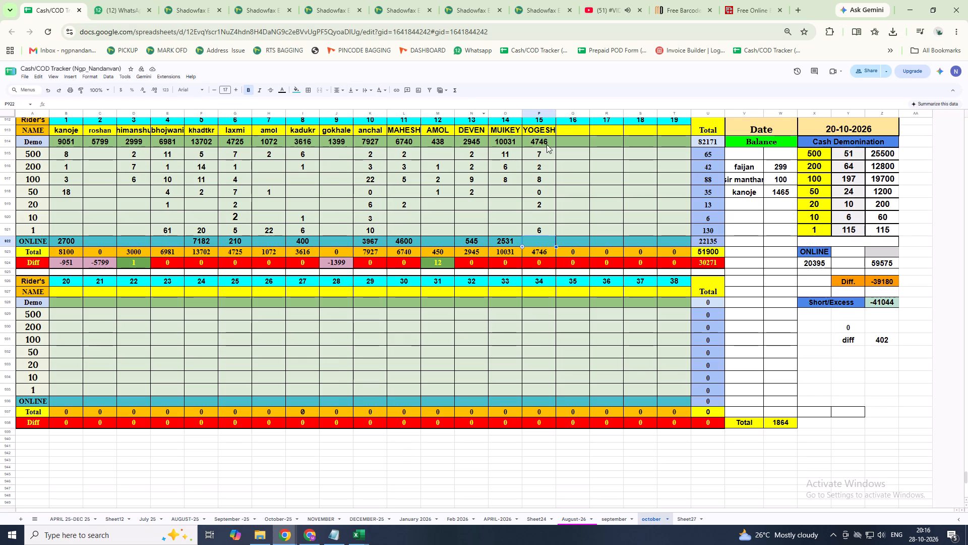
left_click(565, 140)
type("18823")
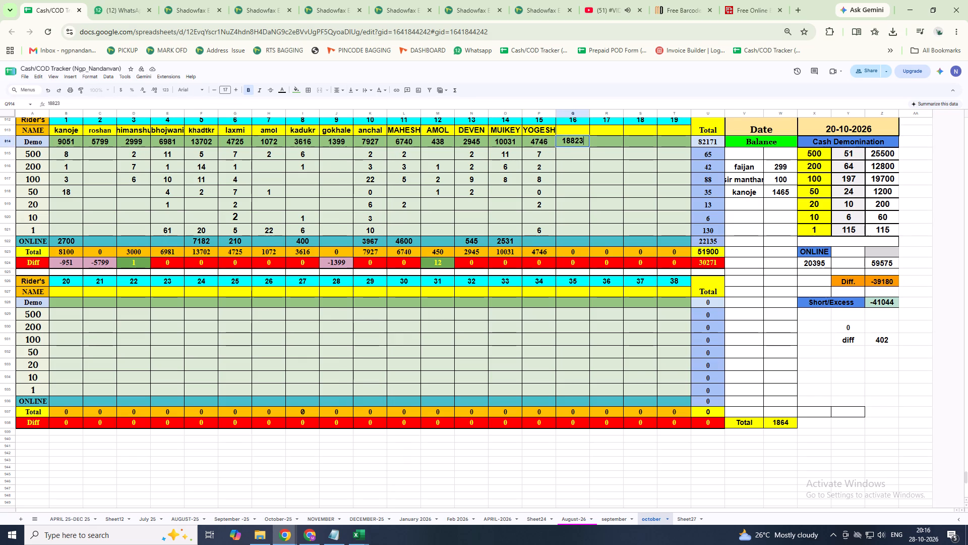
key("Up")
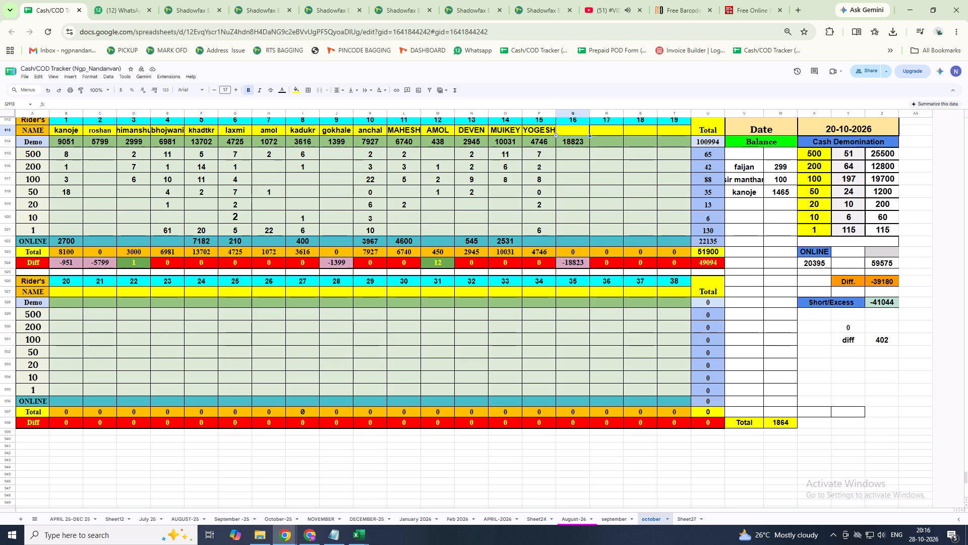
Enter RAJU as the name for rider 16 in the october sheet.
type("RAJU")
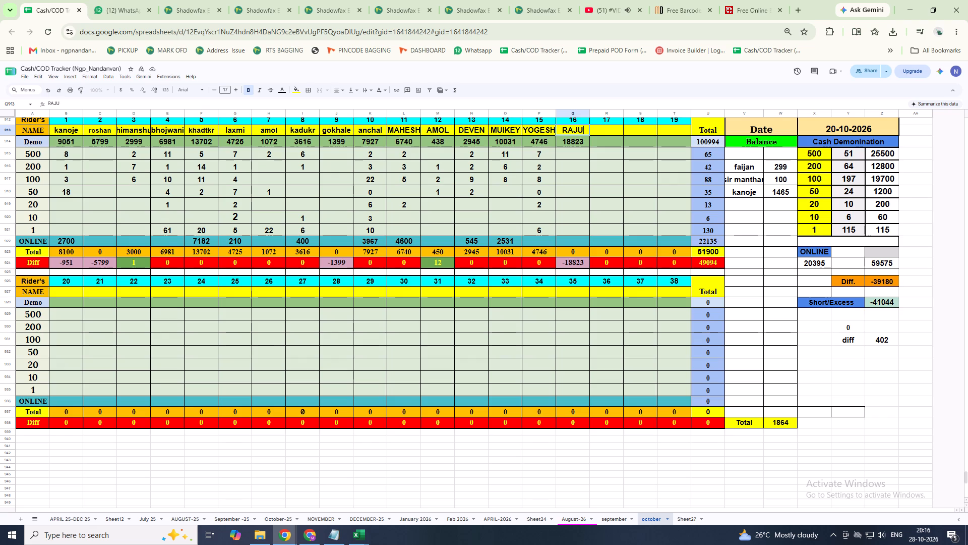
key("Return")
Record Raju's cash note counts in the rider 16 column: 20 of 500, 1 of 200, 36 of 100 and 7 of 50.
key("Return")
key("Return")
key("Return")
key("Return")
key("Return")
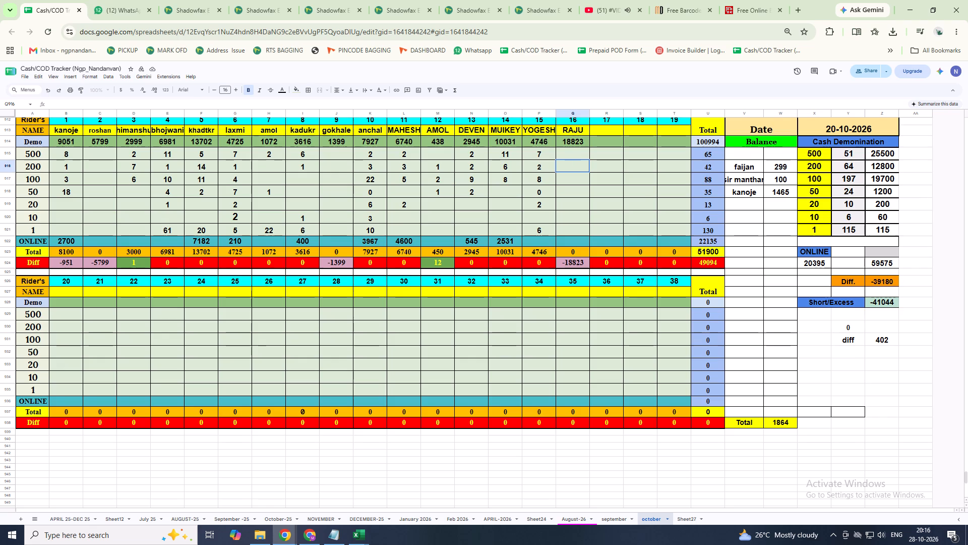
key("Up")
left_click(576, 152)
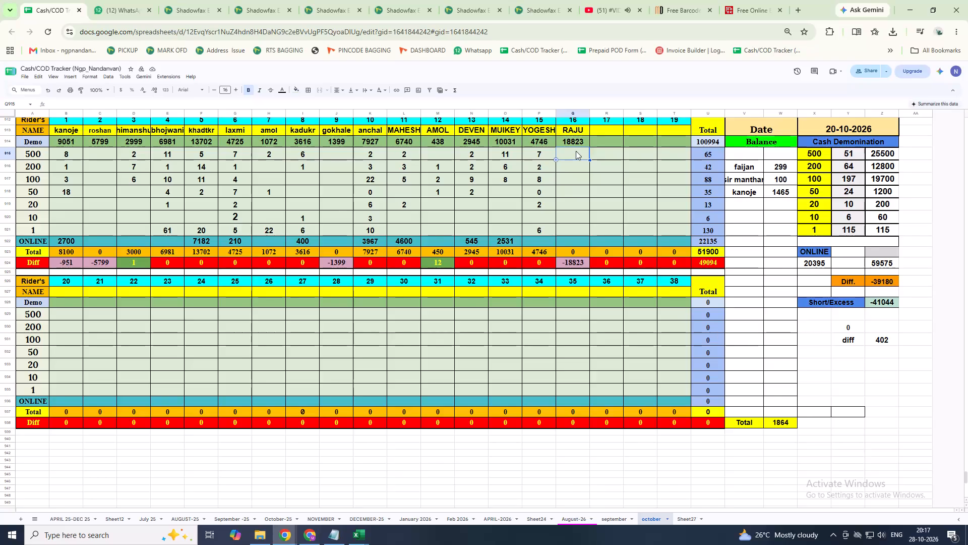
type("20")
key("Return")
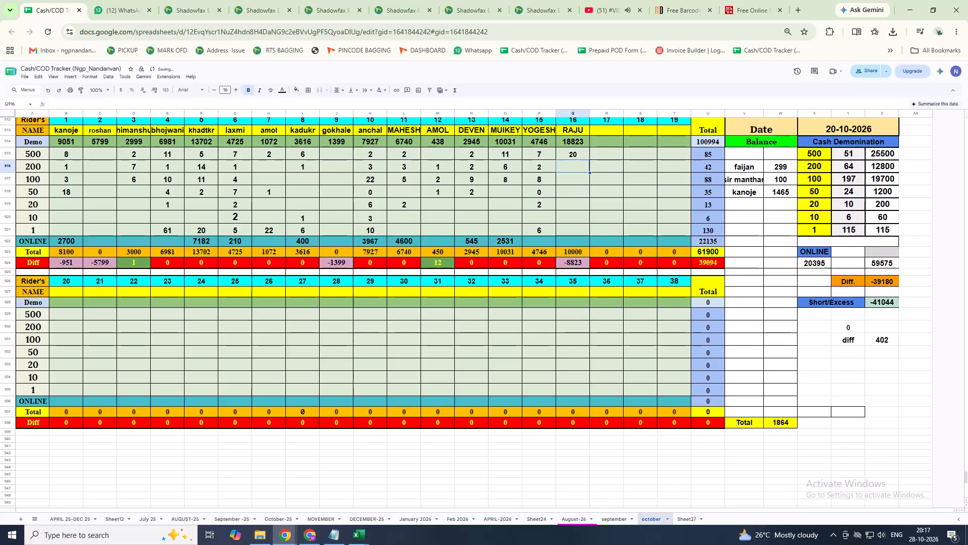
key("1")
key("Return")
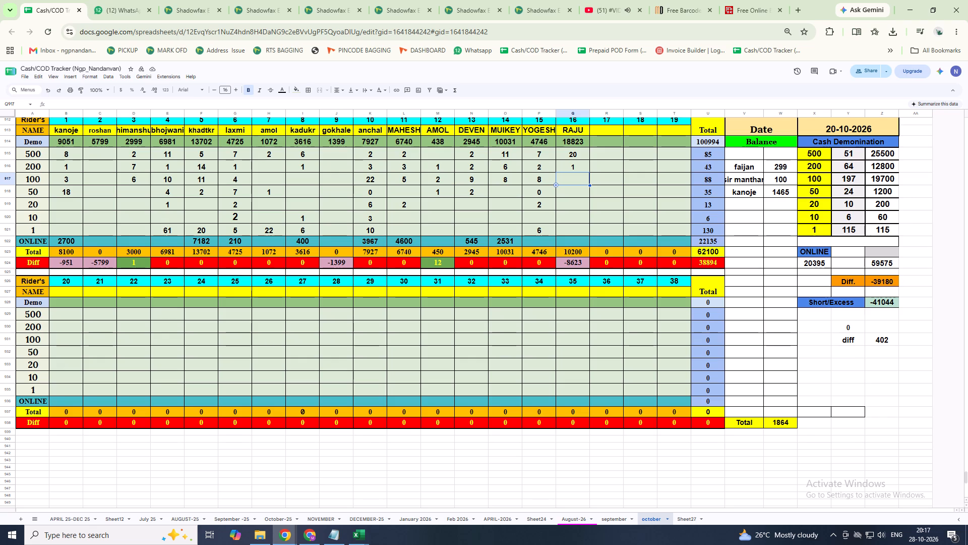
type("36")
key("Return")
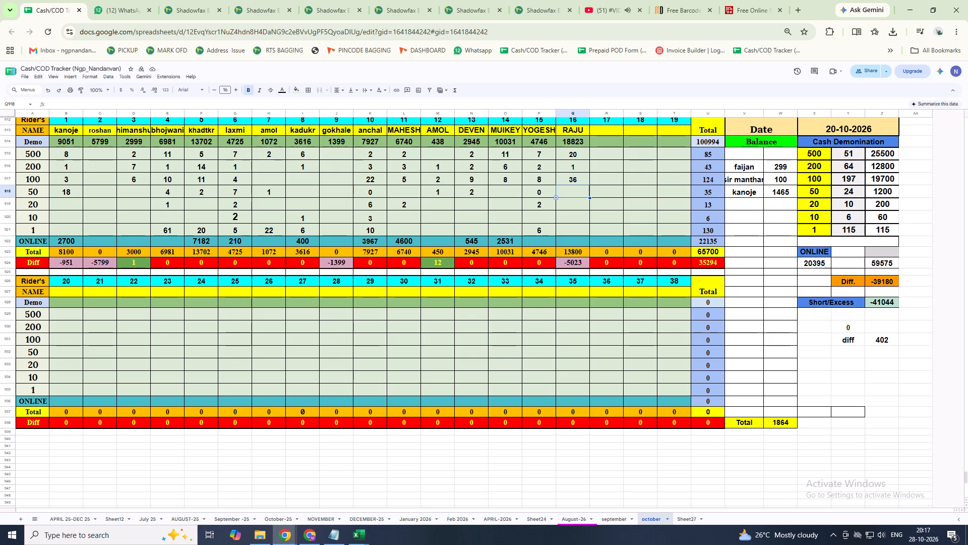
key("7")
key("Return")
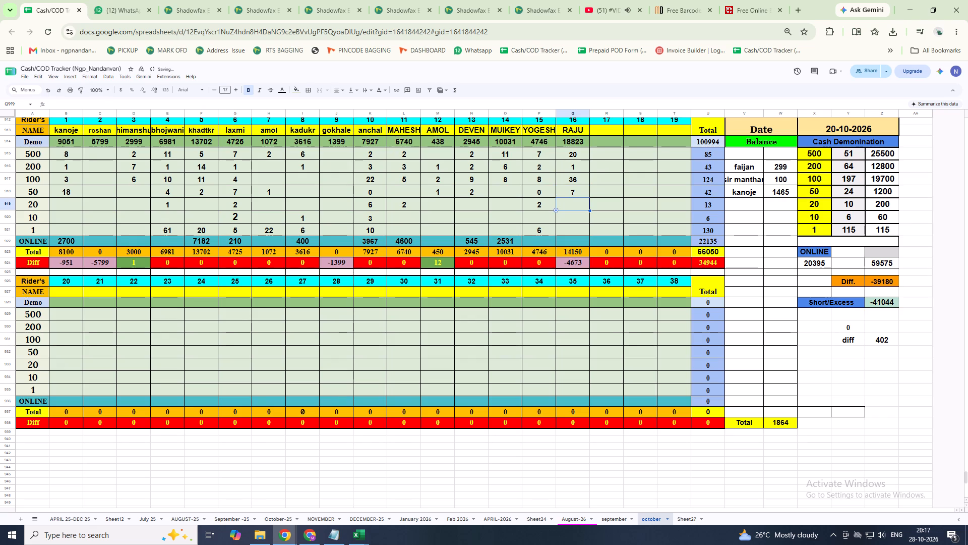
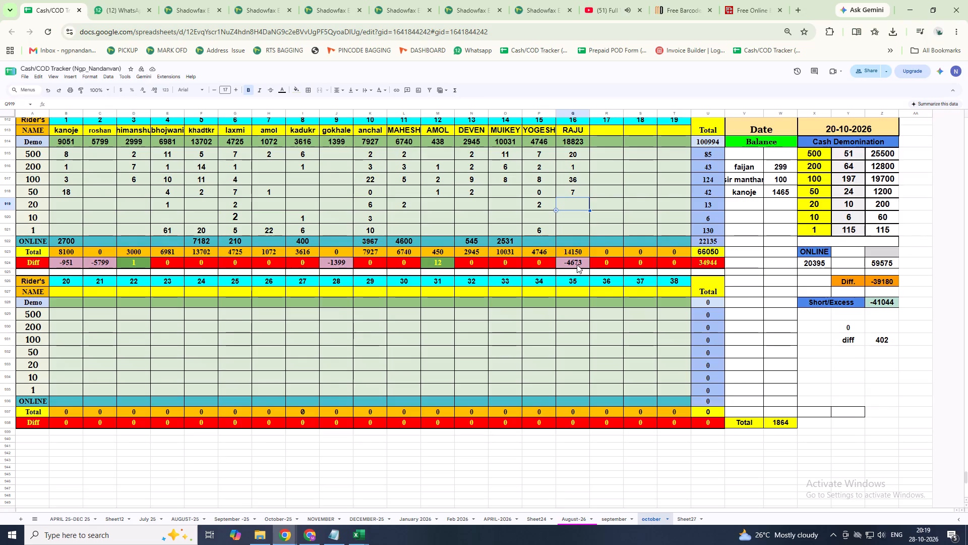
In Shadowfax, start Raju's COD amount collection and generate a UPI/QR code payment for 4673.
left_click(184, 15)
left_click(565, 342)
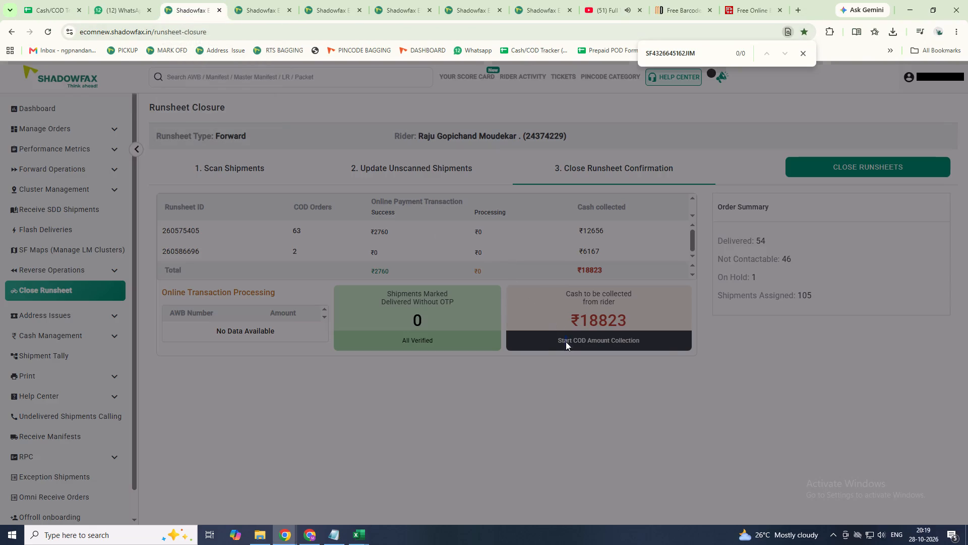
left_click(427, 297)
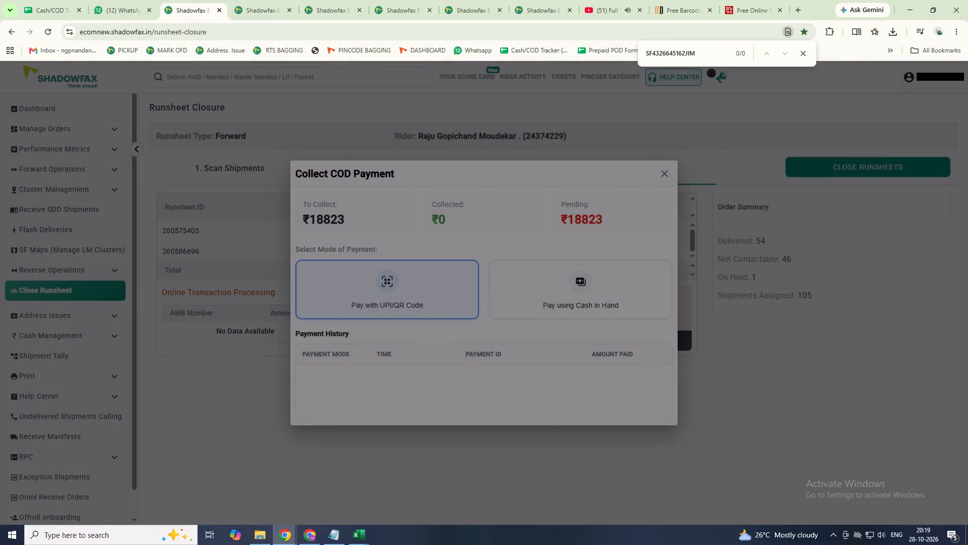
left_click(425, 346)
type("46")
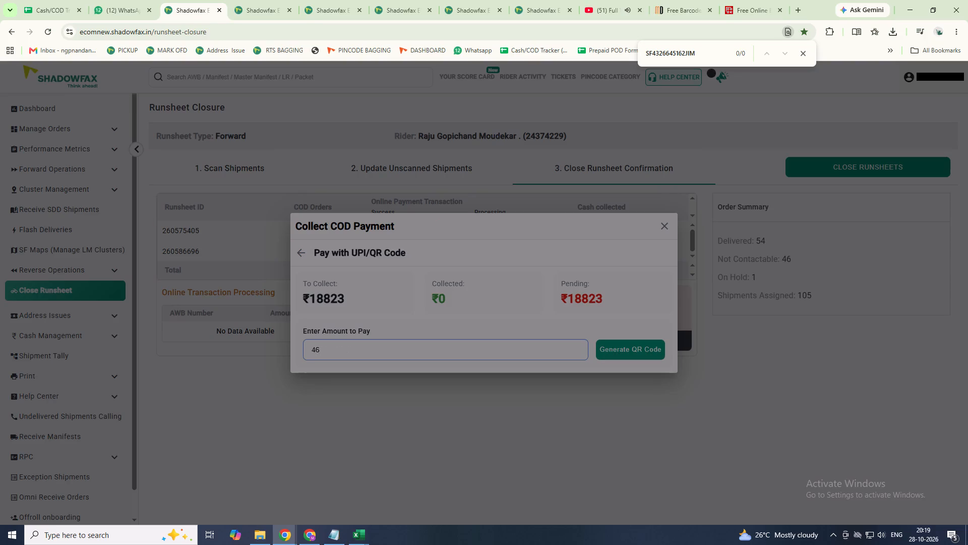
type("73")
left_click(623, 351)
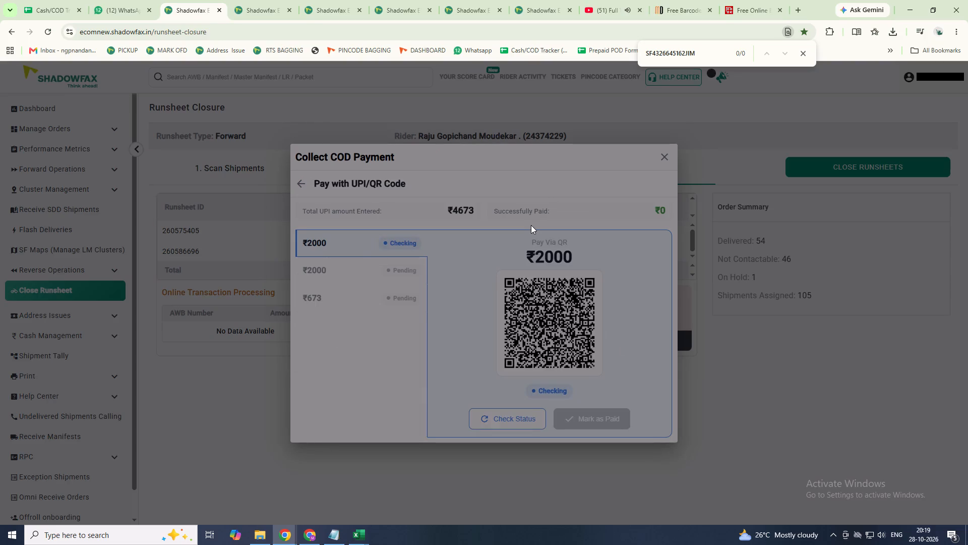
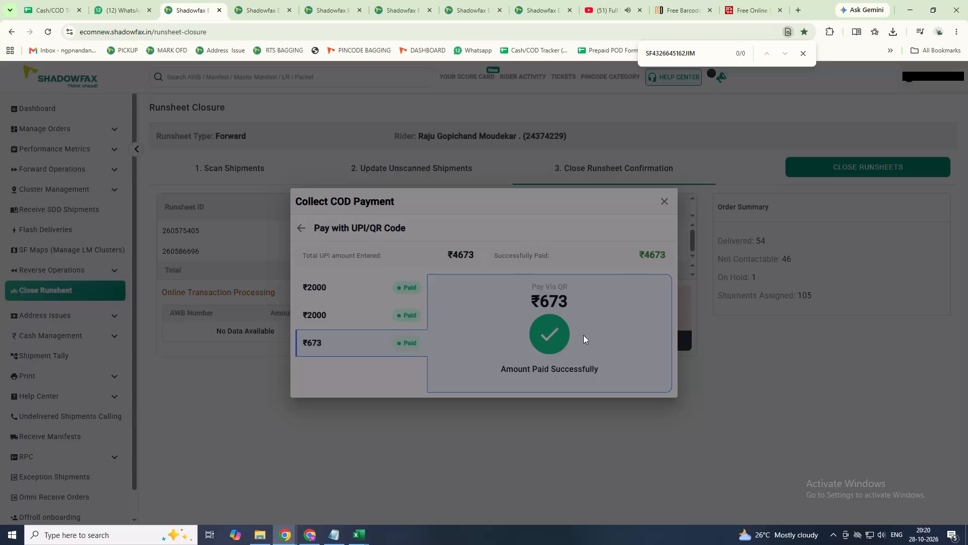
Leave the finished UPI/QR payment and record 14150 as cash in hand collected for Raju's pending COD amount.
left_click(583, 337)
left_click(668, 198)
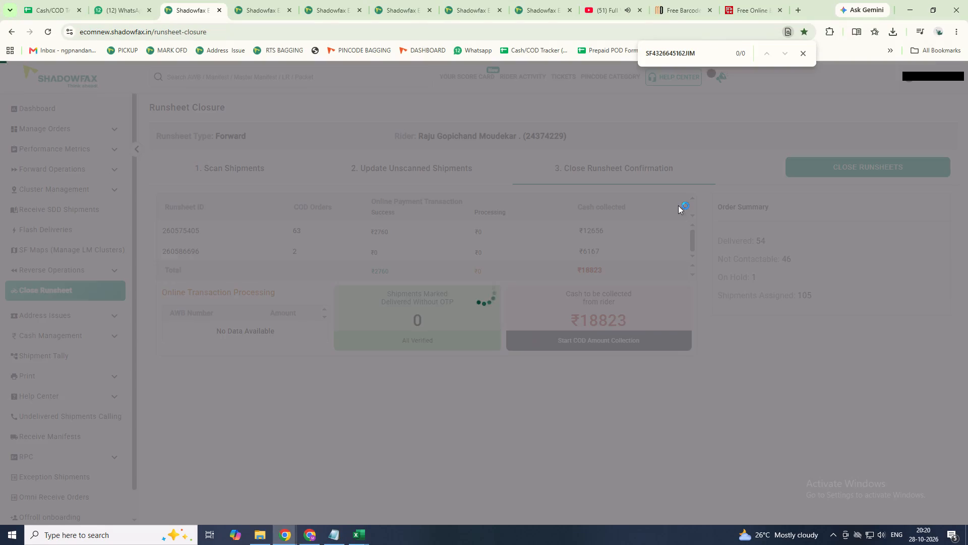
left_click(623, 339)
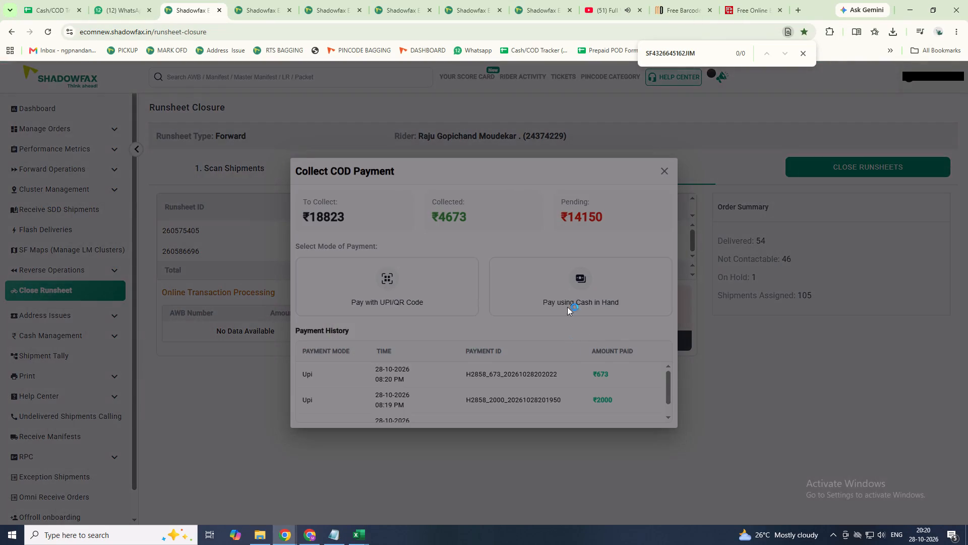
double_click(537, 302)
left_click(493, 348)
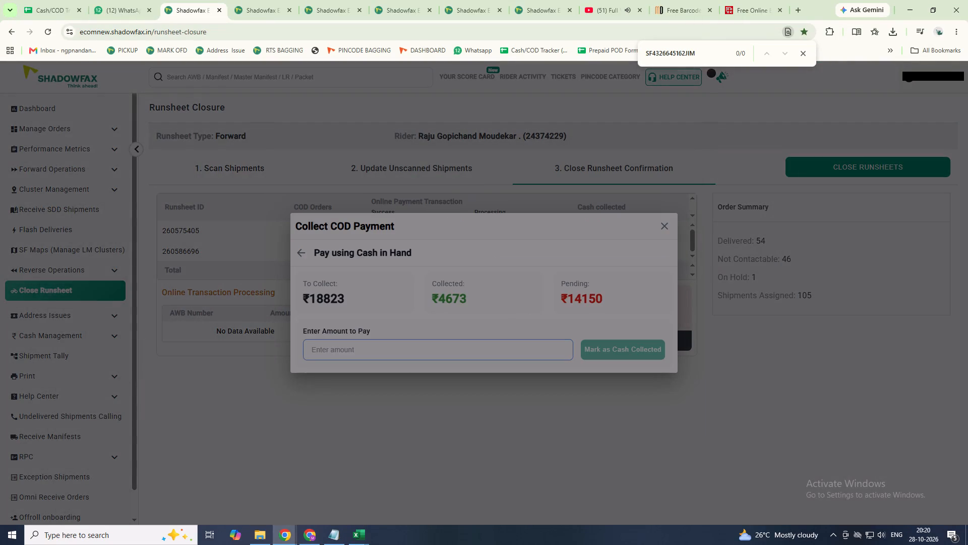
type("14150")
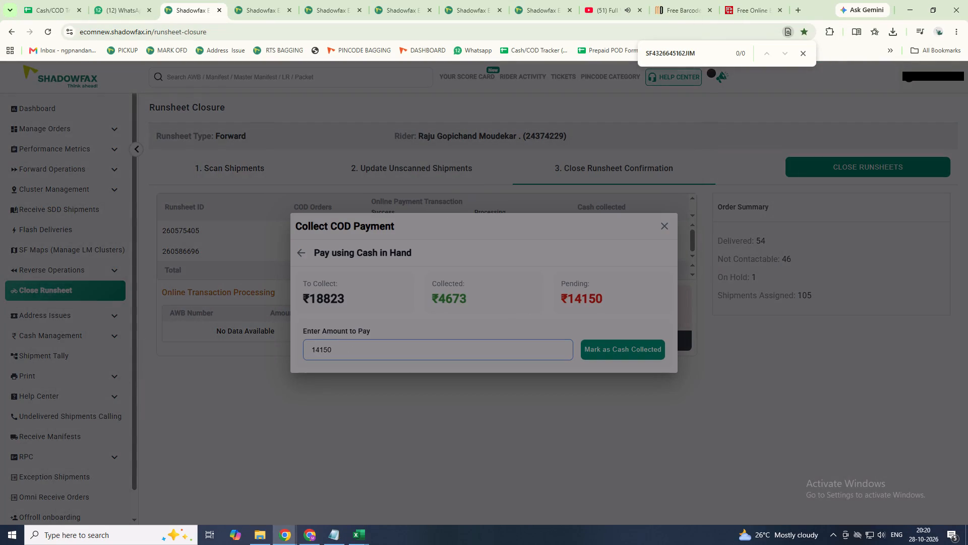
left_click(601, 354)
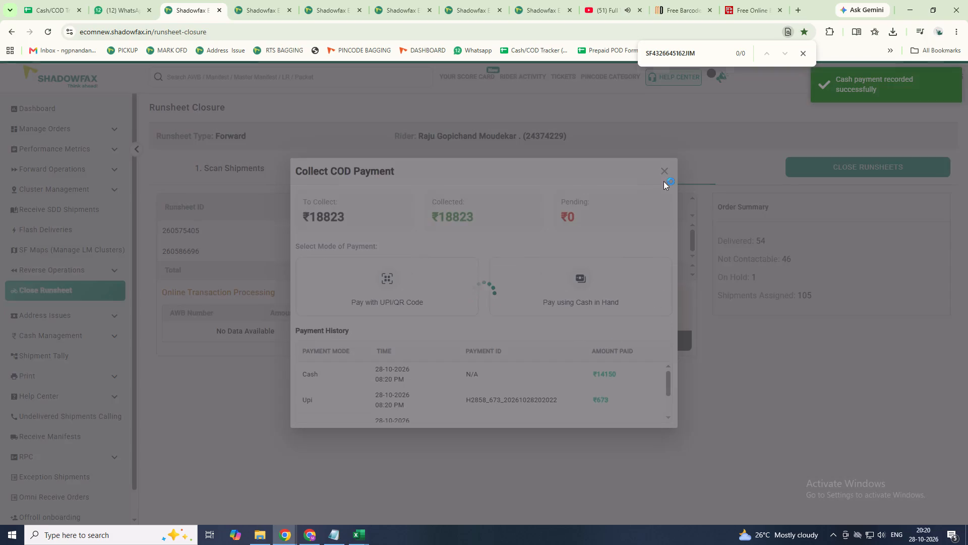
left_click(663, 173)
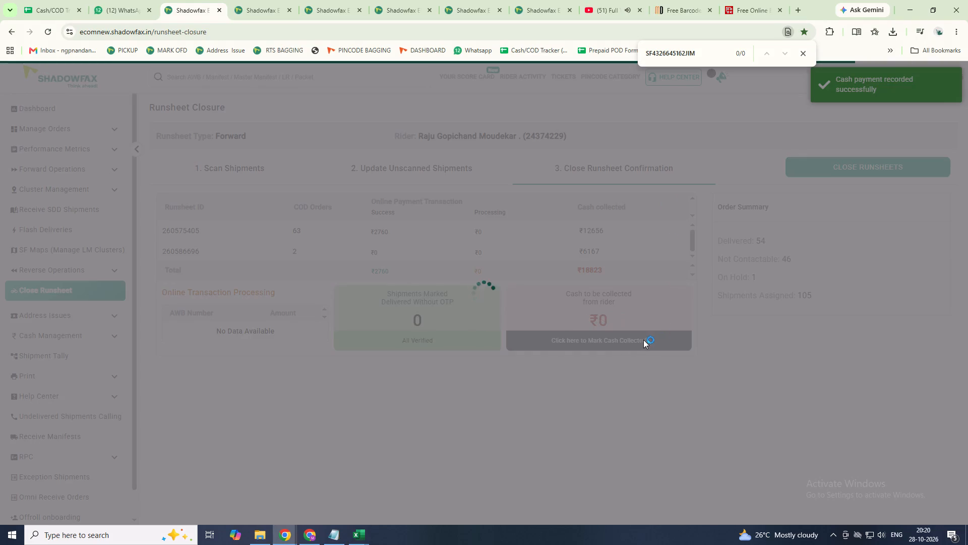
Mark Raju's cash as collected and close his runsheets.
left_click(640, 341)
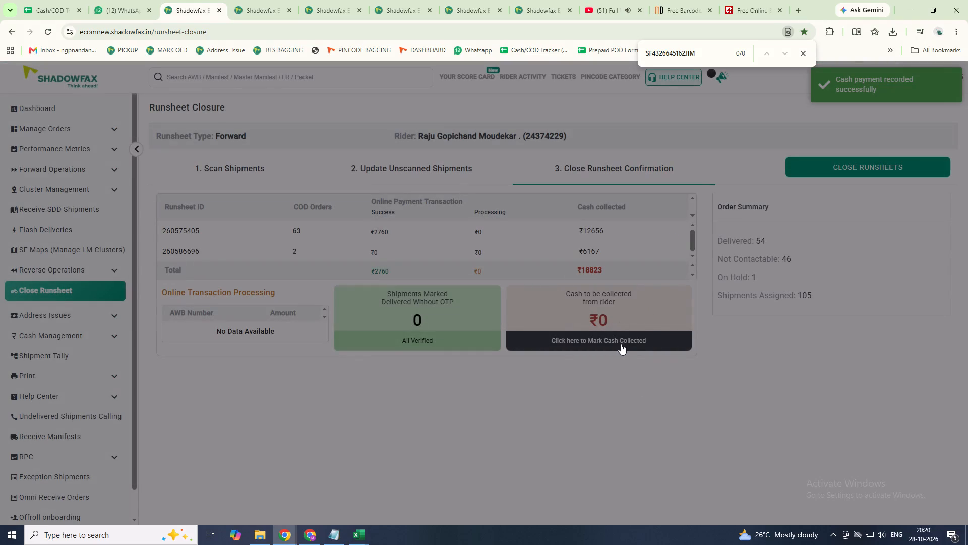
left_click(621, 342)
left_click(798, 171)
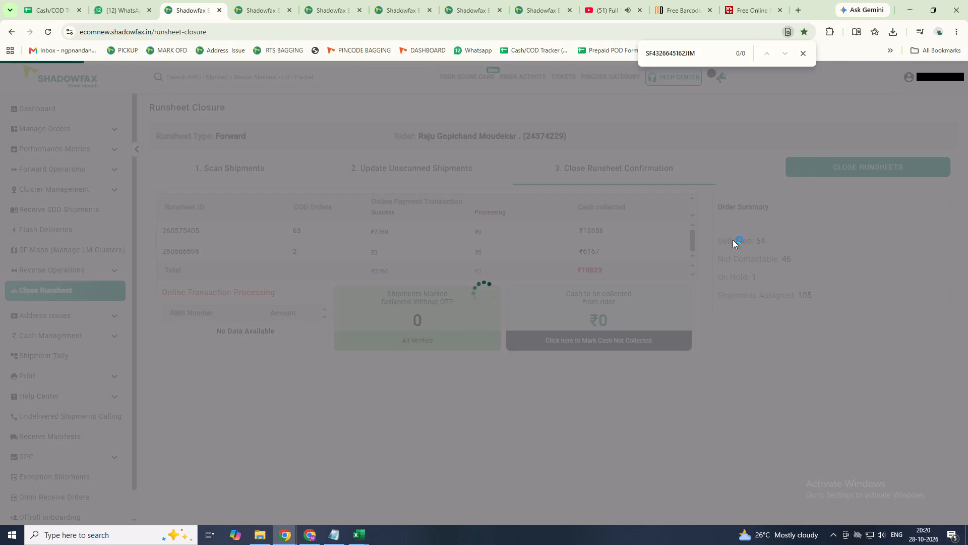
In the Cash/COD Tracker's october sheet, enter 4673 as the ONLINE amount for RAJU.
left_click(51, 8)
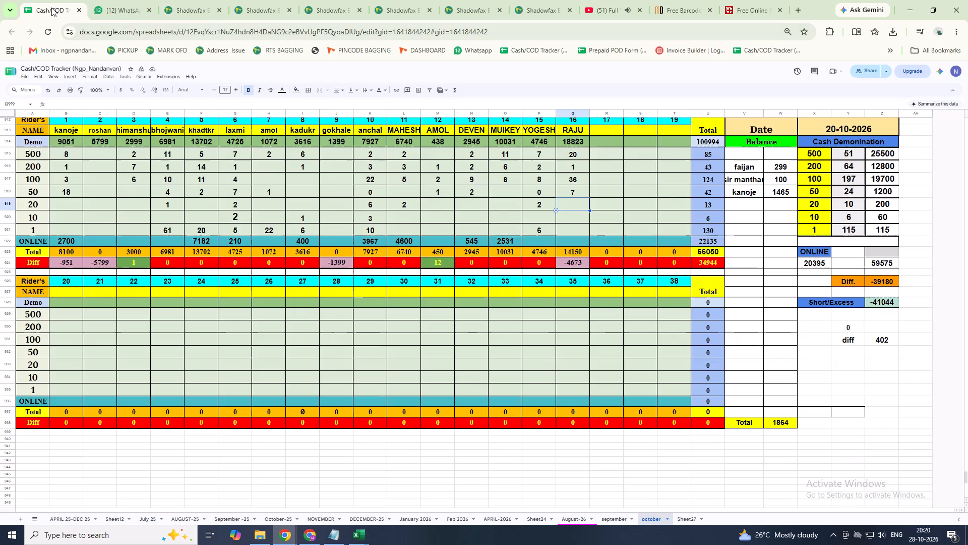
left_click(574, 240)
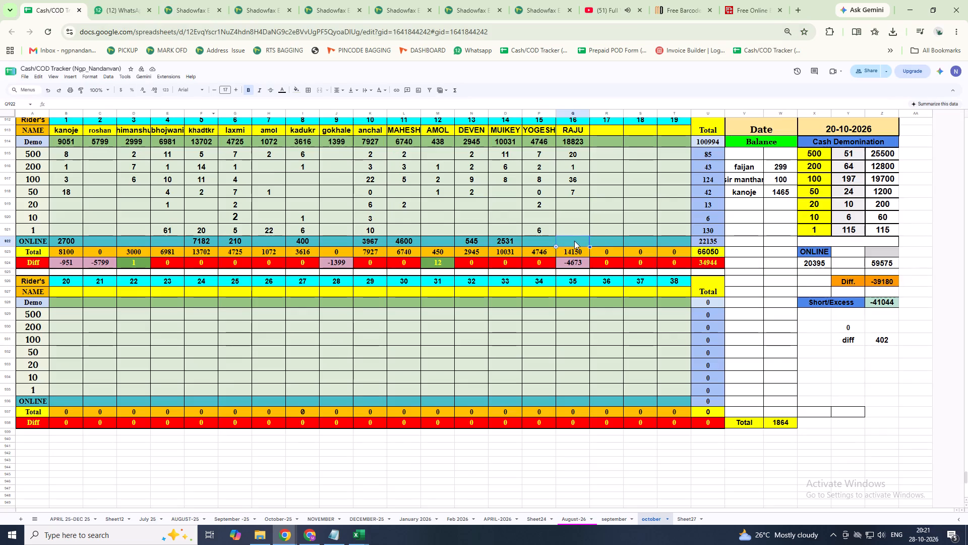
type("46")
type("73")
key("Return")
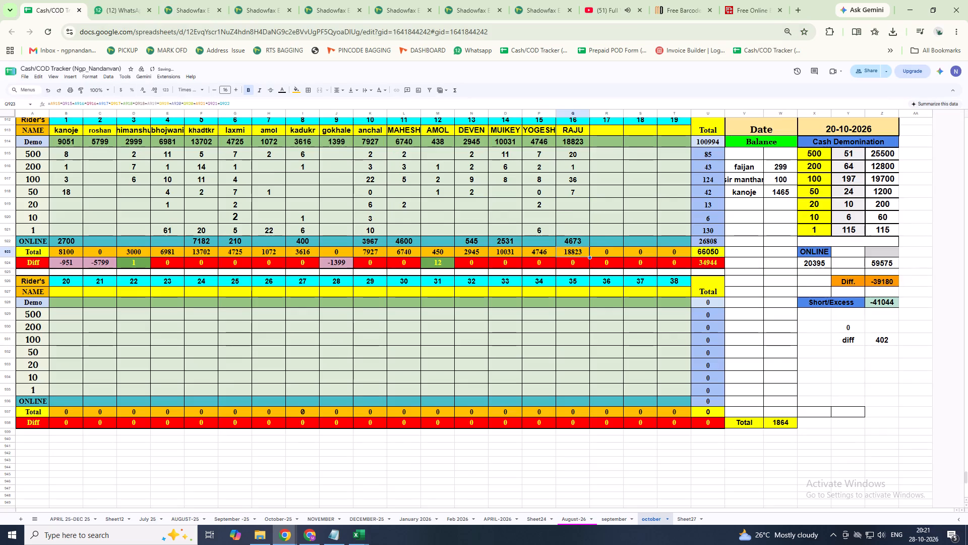
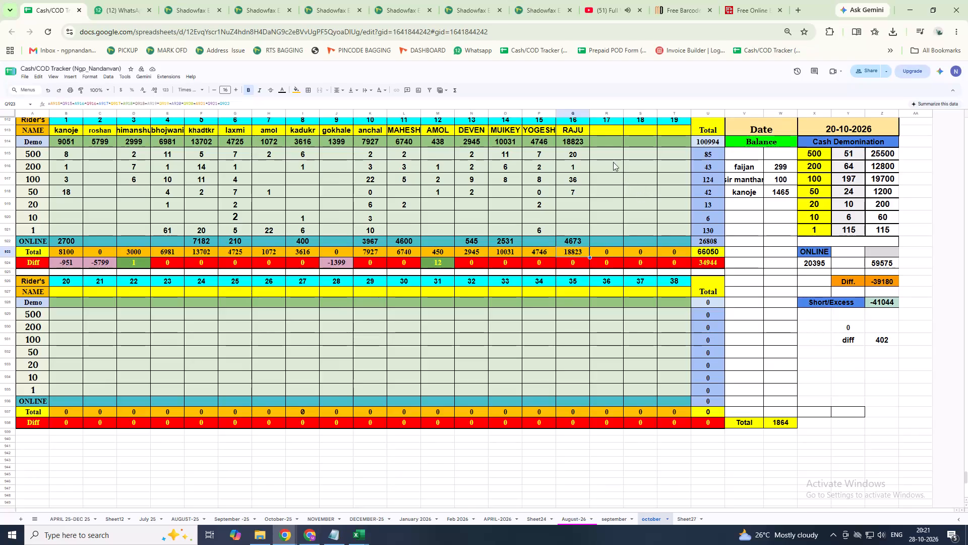
In rider column 17 of the october sheet, enter HIMANSHU as the name and 738 as the Demo amount.
left_click(598, 133)
type("HIMANSHU")
key("Return")
key("Return")
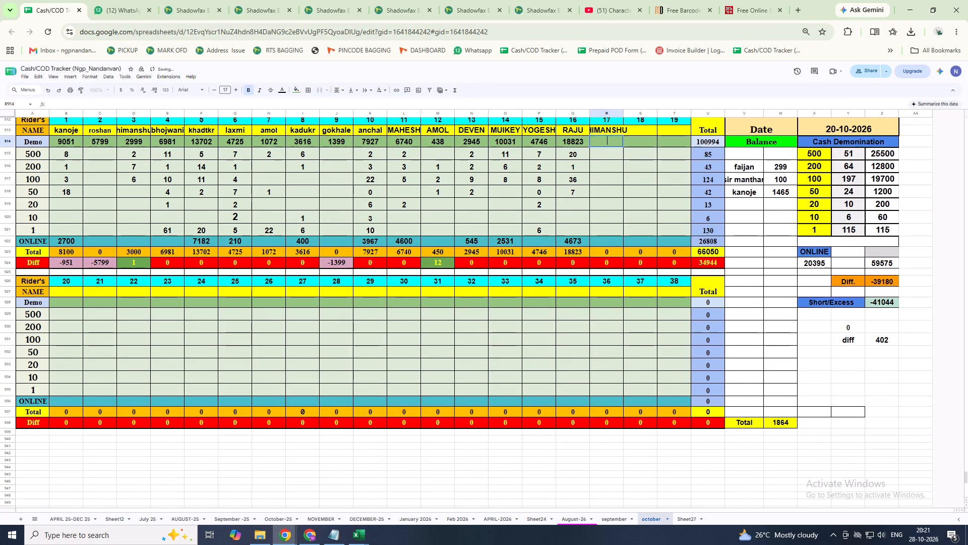
type("738")
key("Return")
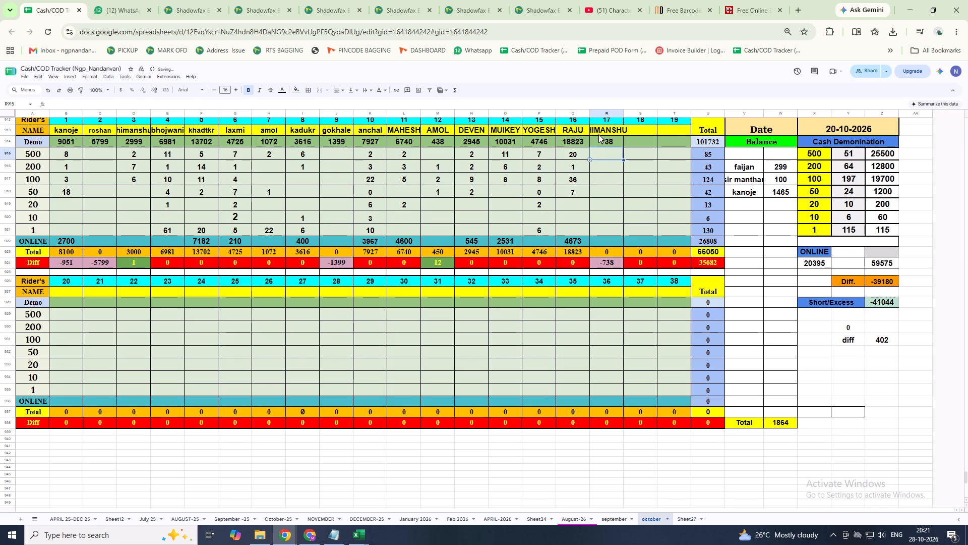
Enter HIMANSHU's cash counts: 1 for 200, 4 for 100, 1 for 50, 2 for 20, 1 for 10 and 42 for 1.
key("Return")
key("Return")
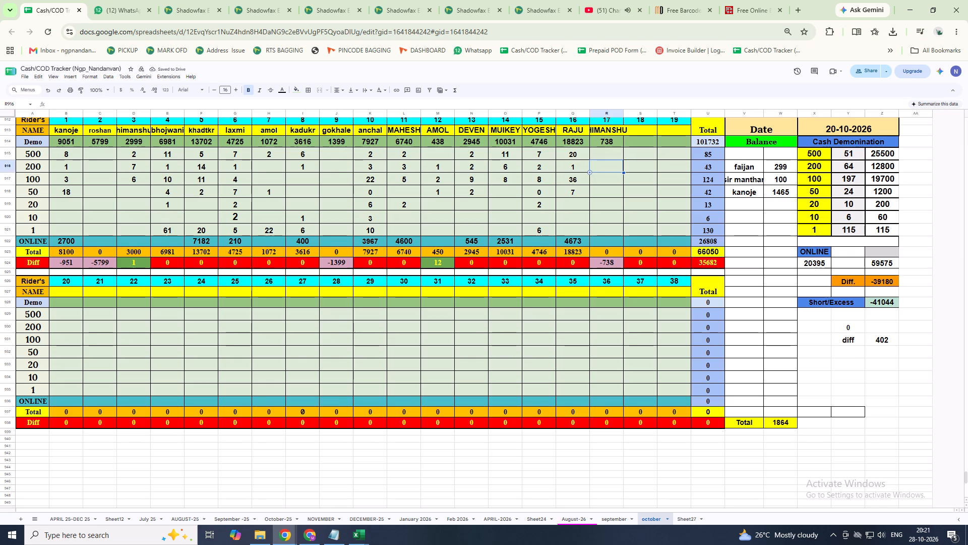
key("1")
key("Return")
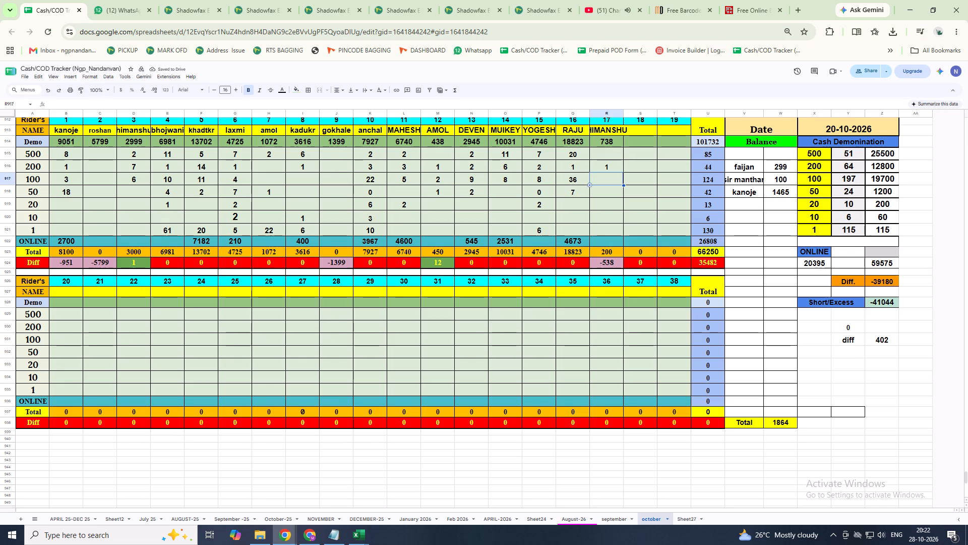
key("4")
key("Return")
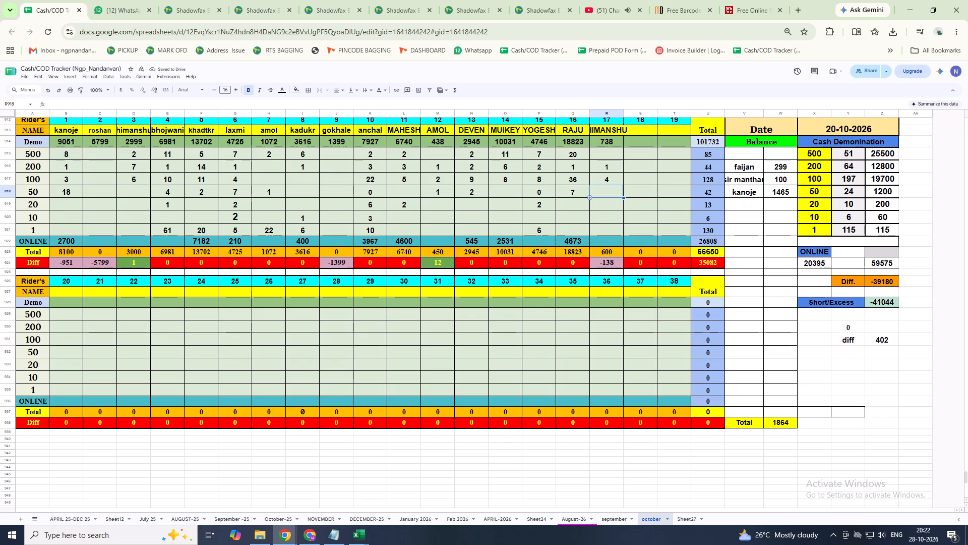
key("1")
key("Return")
key("2")
key("Return")
key("1")
key("Return")
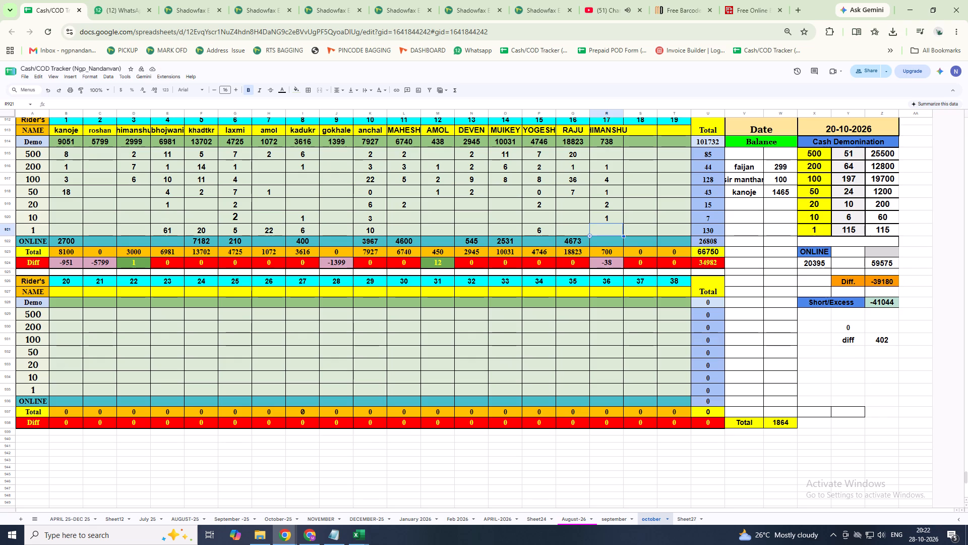
type("42")
key("Return")
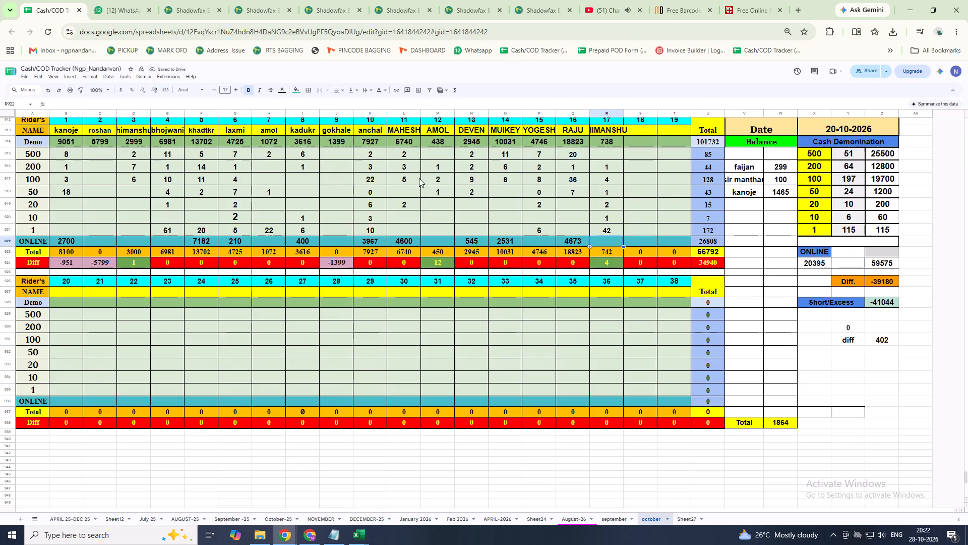
In Shadowfax Runsheet Closure, select rider Himanshu with the Forward runsheet type and proceed to Close Runsheet Confirmation.
left_click(187, 6)
left_click(516, 167)
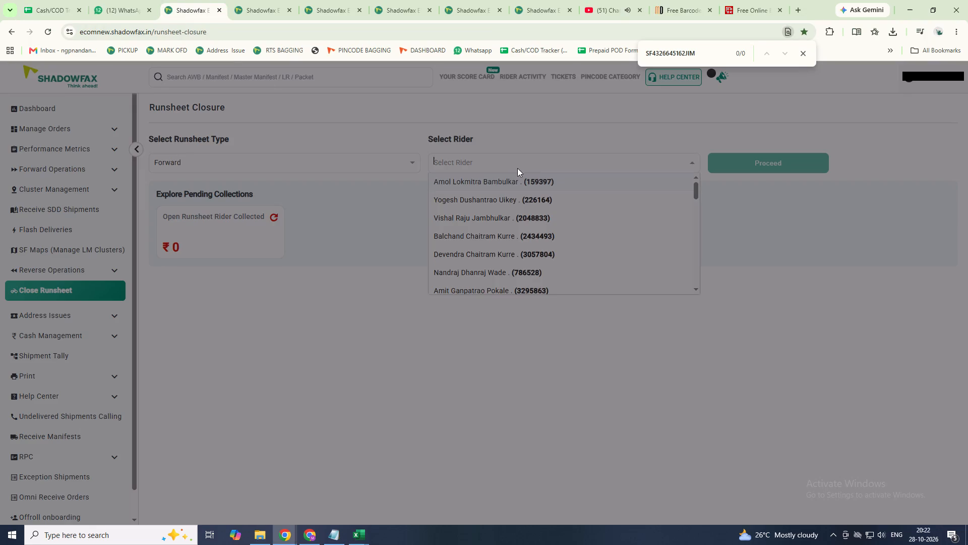
type("HIM")
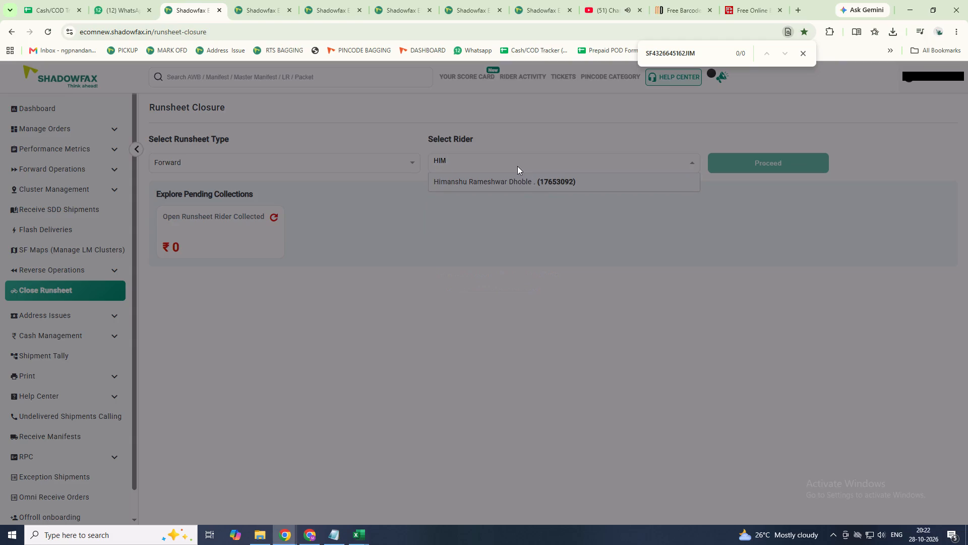
left_click(516, 182)
left_click(742, 160)
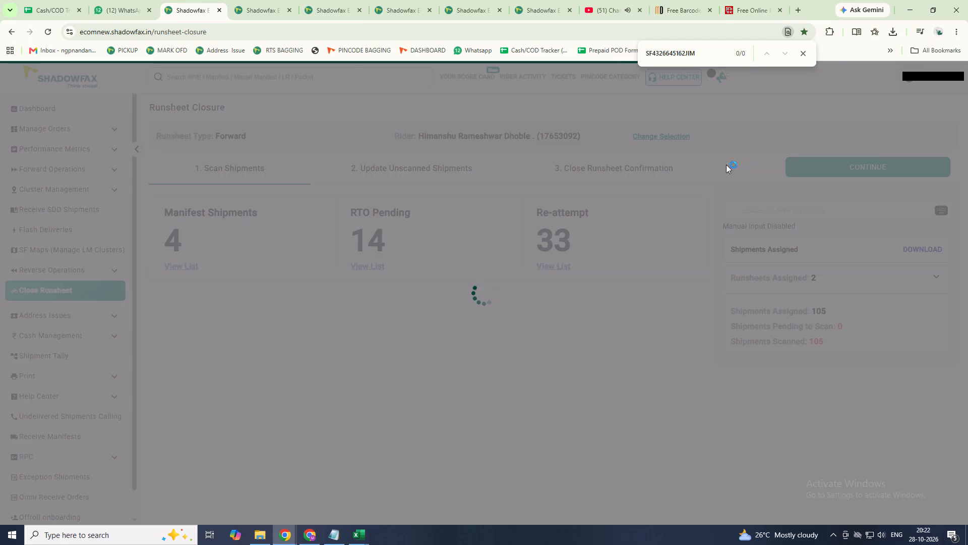
left_click(598, 176)
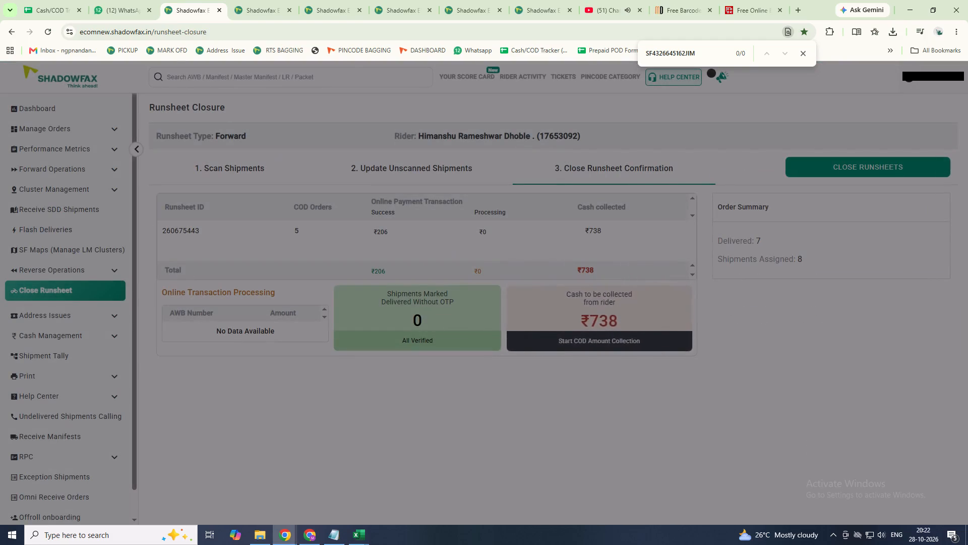
Check the tracker, return to Shadowfax and record 738 as cash in hand collected for Himanshu's COD amount.
left_click(47, 14)
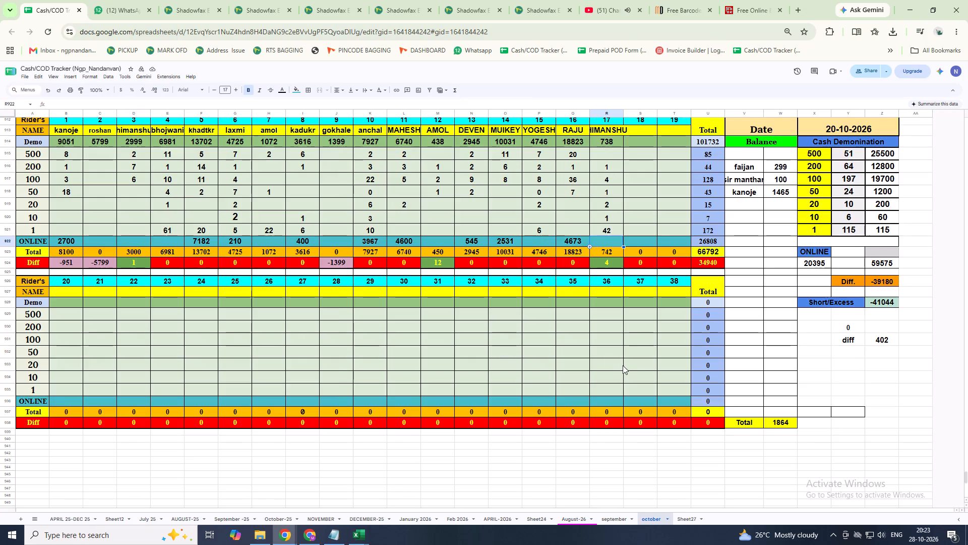
left_click(178, 0)
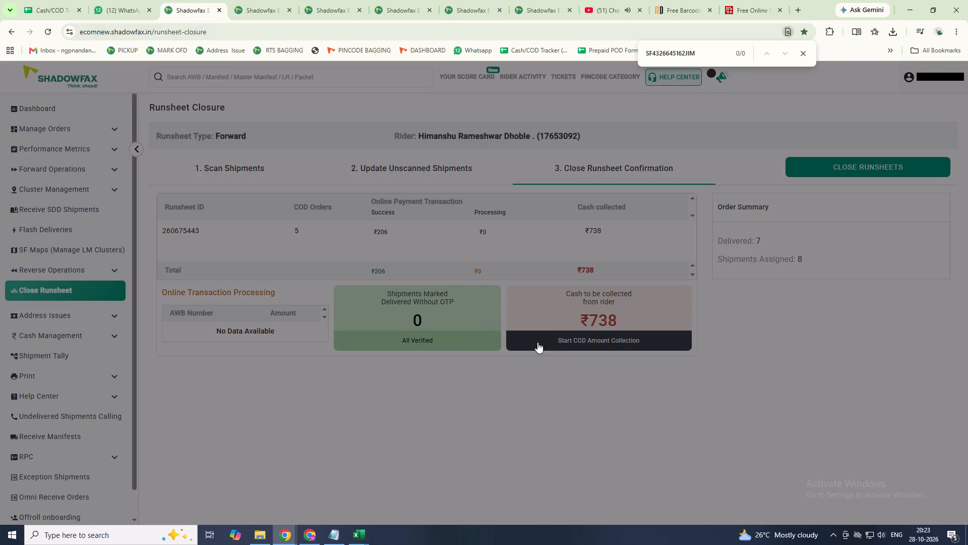
left_click(551, 351)
left_click(564, 345)
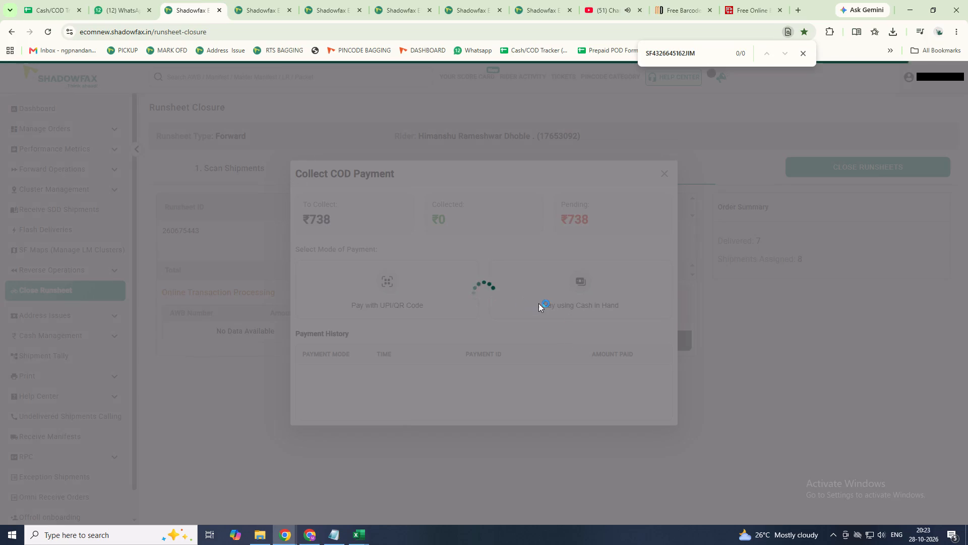
left_click(537, 304)
left_click(526, 347)
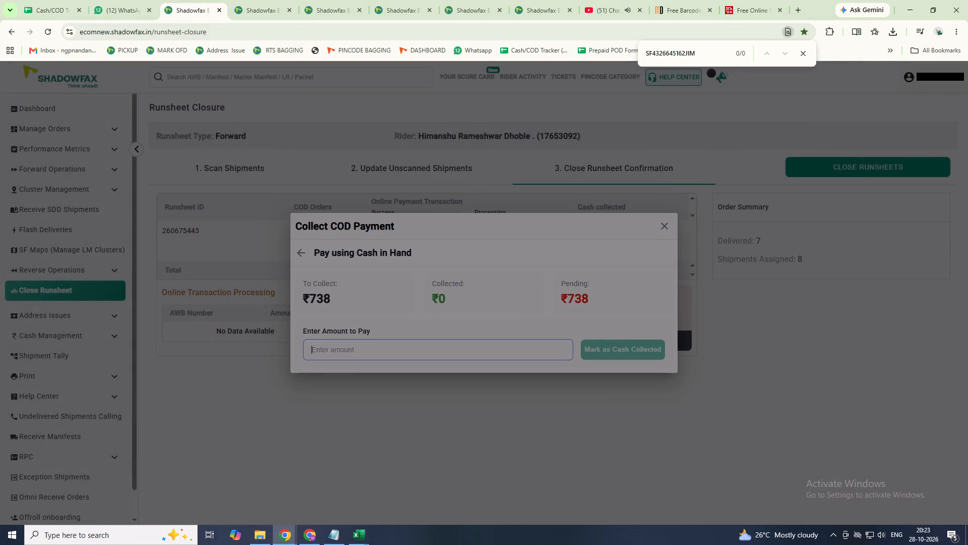
type("738")
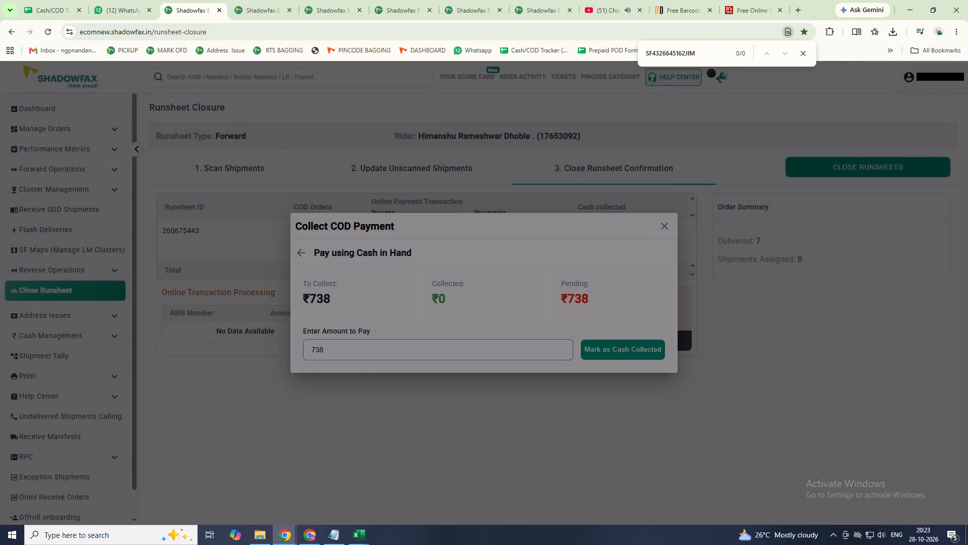
left_click(613, 350)
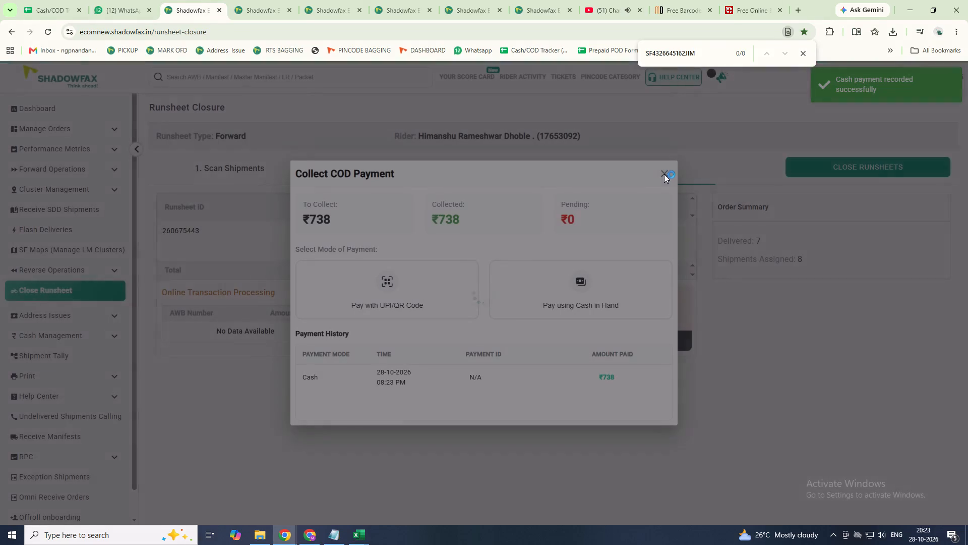
left_click(664, 174)
left_click(662, 176)
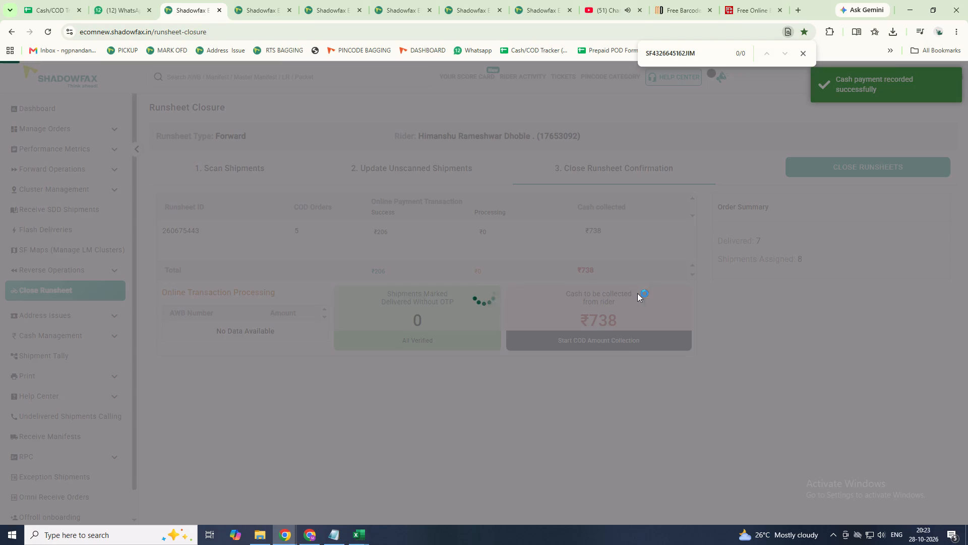
Mark Himanshu's cash as collected and close his forward runsheet.
left_click(642, 345)
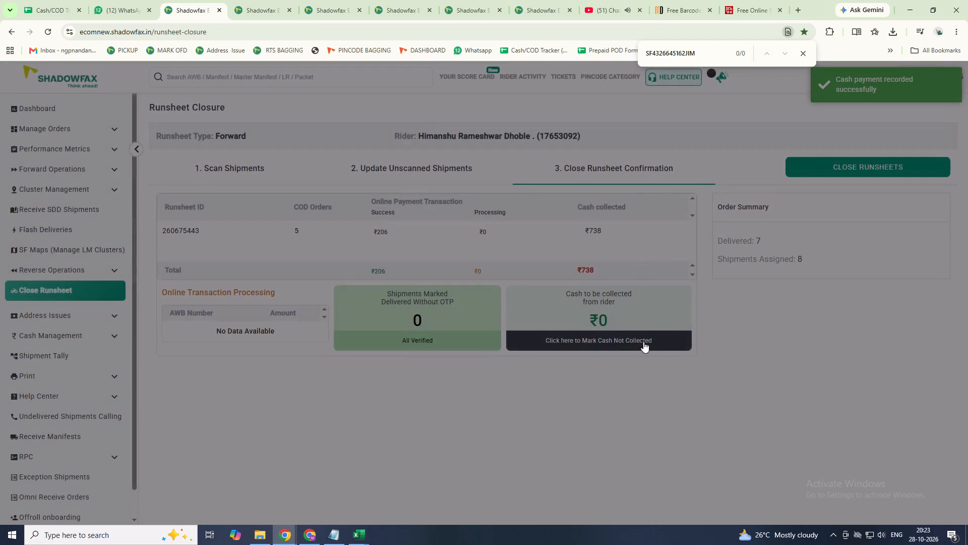
left_click(798, 159)
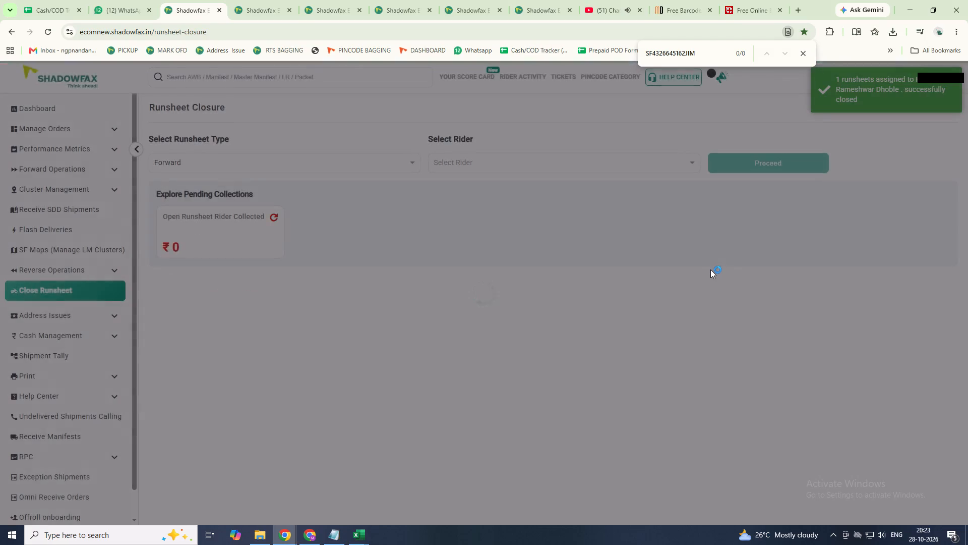
left_click(711, 269)
right_click(708, 269)
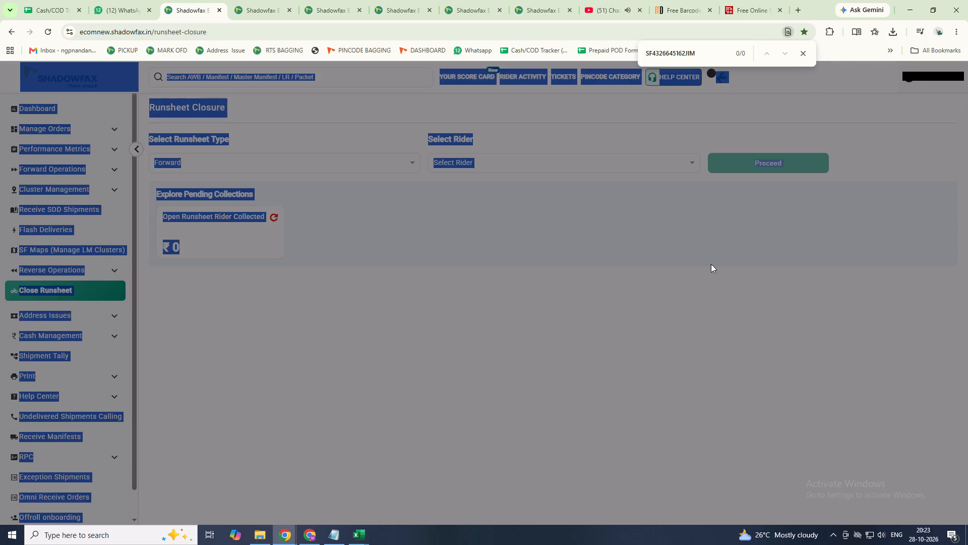
left_click(583, 352)
In the Cash/COD Tracker, set HIMANSHU's count for denomination 1 to 38.
left_click(56, 6)
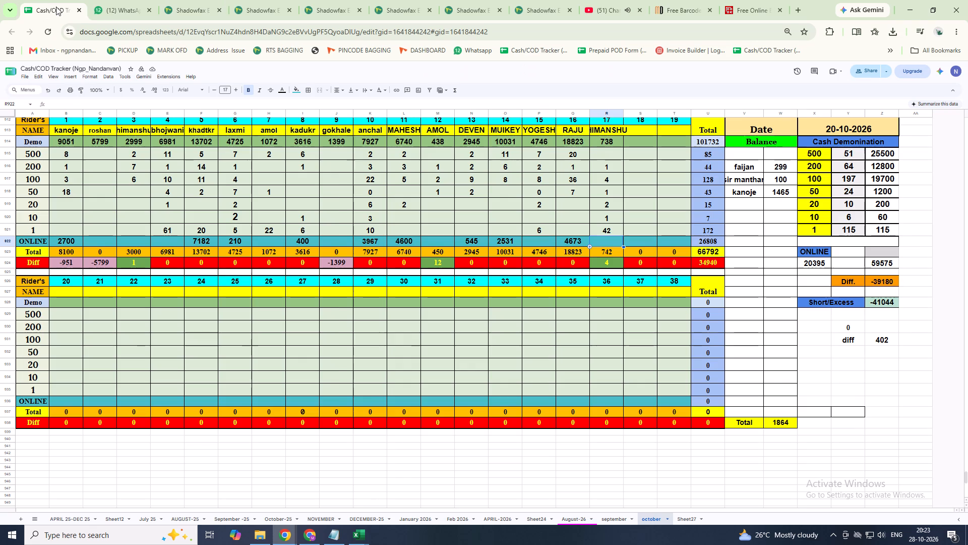
left_click(610, 233)
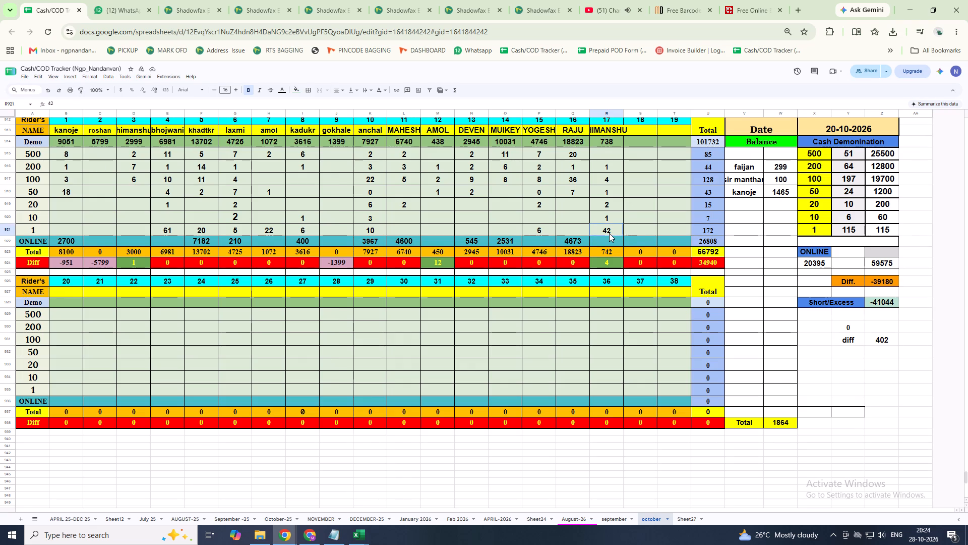
type("38")
key("Return")
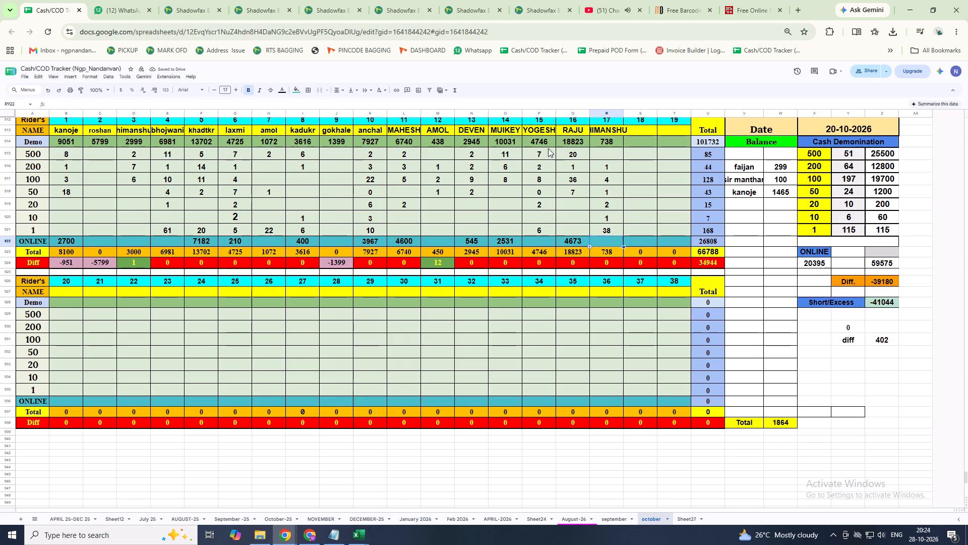
Return to Shadowfax Runsheet Closure and proceed with the Reverse runsheet type for rider Himanshu.
left_click(192, 4)
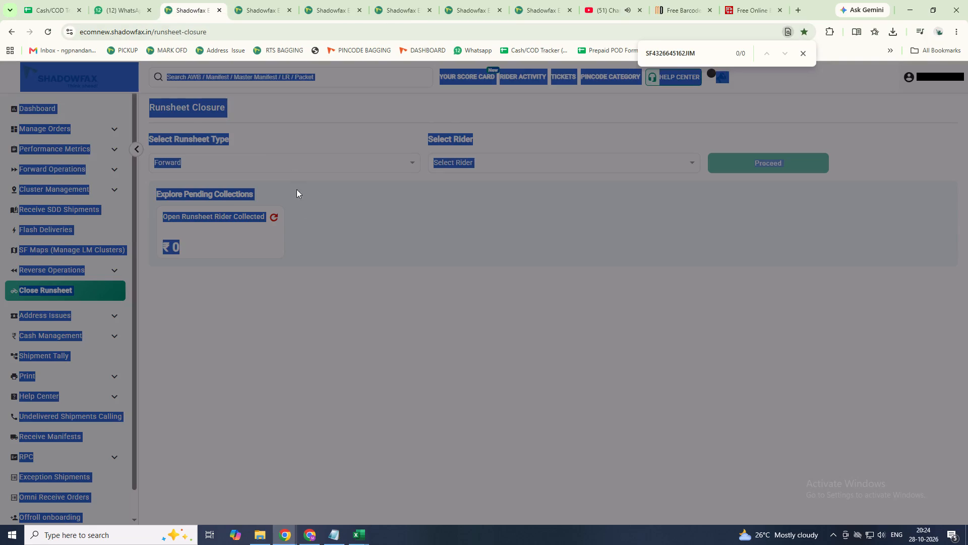
left_click(336, 162)
left_click(310, 205)
left_click(480, 160)
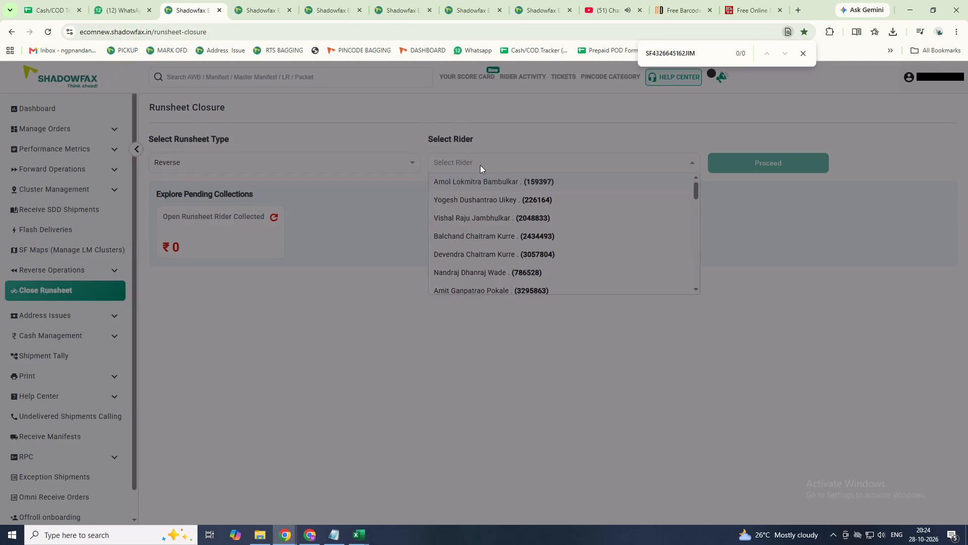
type("HIMA")
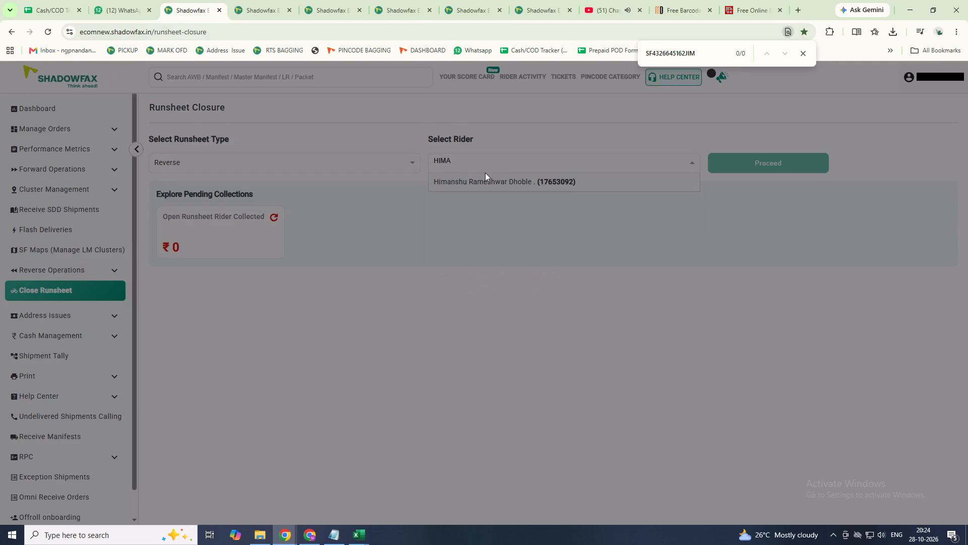
left_click(488, 175)
left_click(748, 160)
Continue through the shipment stages to the confirmation and close Himanshu's reverse runsheets.
triple_click(807, 166)
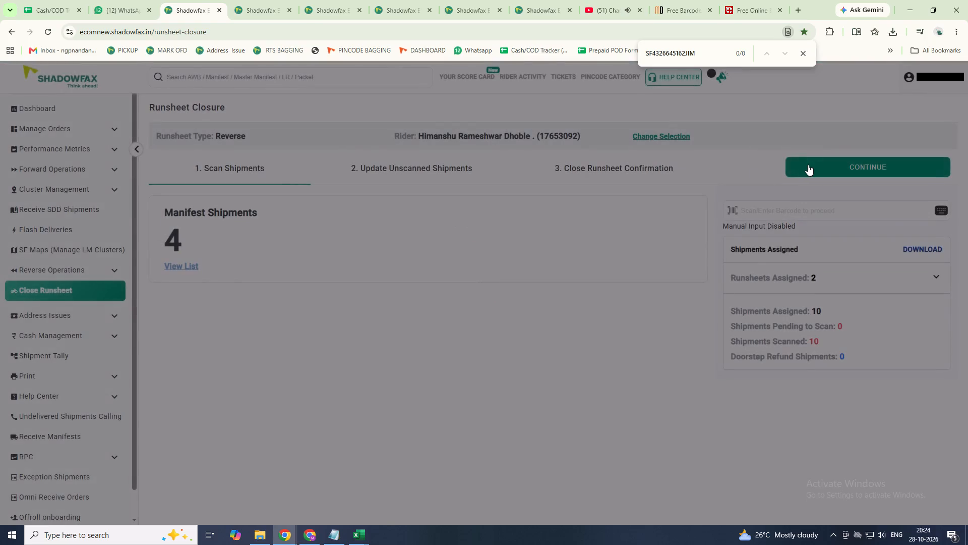
triple_click(805, 176)
triple_click(805, 176)
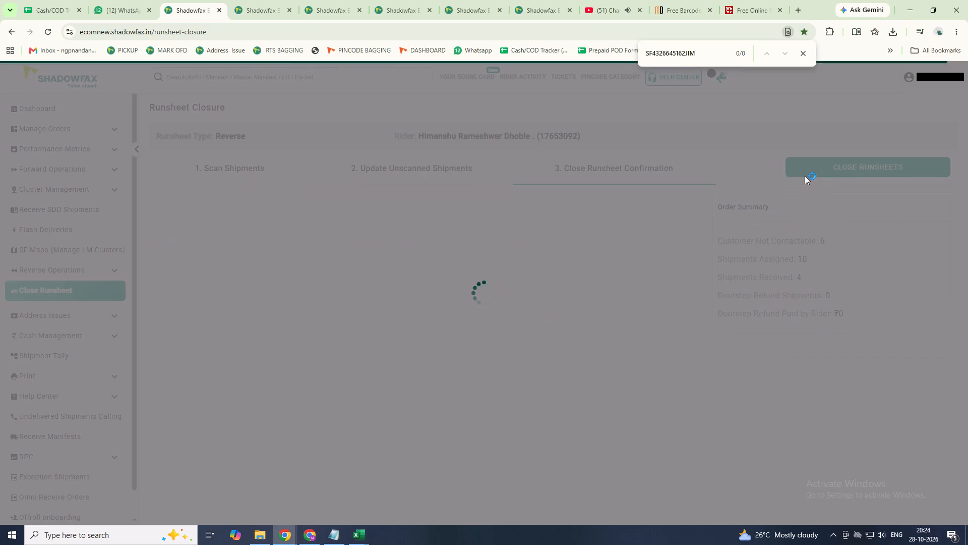
left_click(805, 176)
left_click(442, 170)
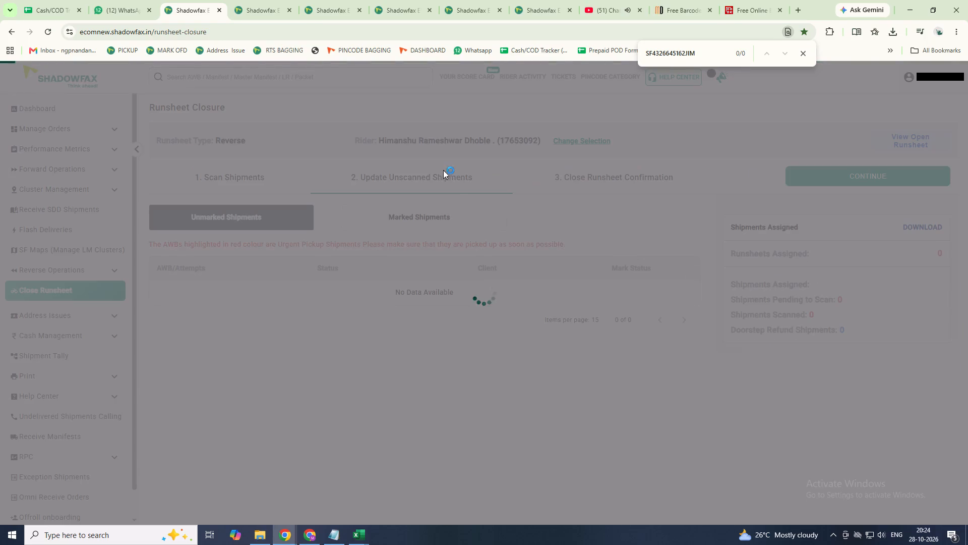
double_click(839, 171)
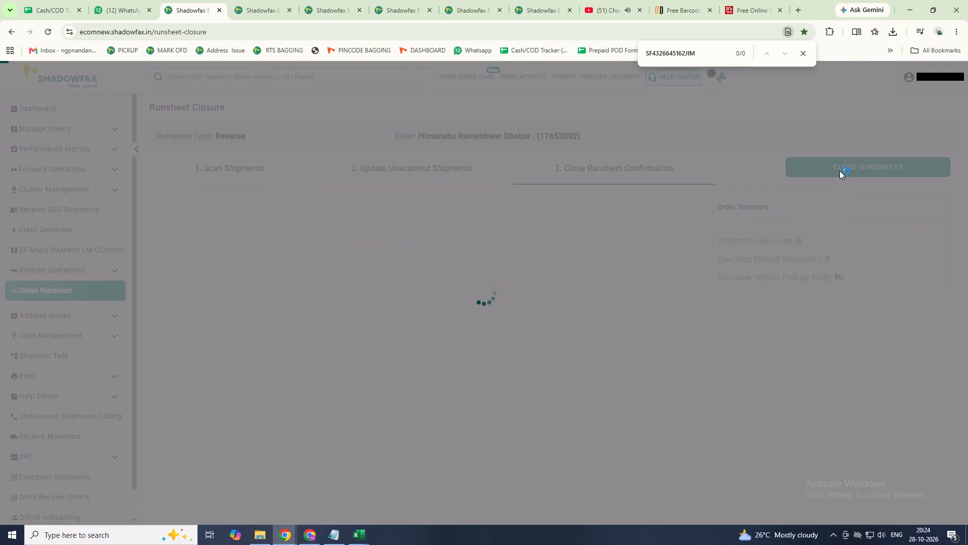
left_click(833, 184)
triple_click(819, 168)
triple_click(818, 169)
triple_click(818, 169)
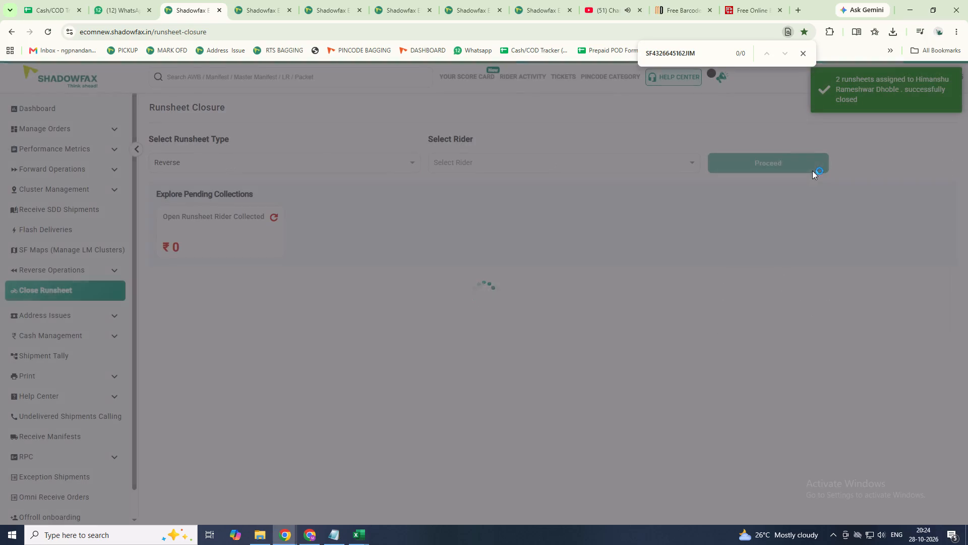
left_click(811, 171)
left_click(809, 175)
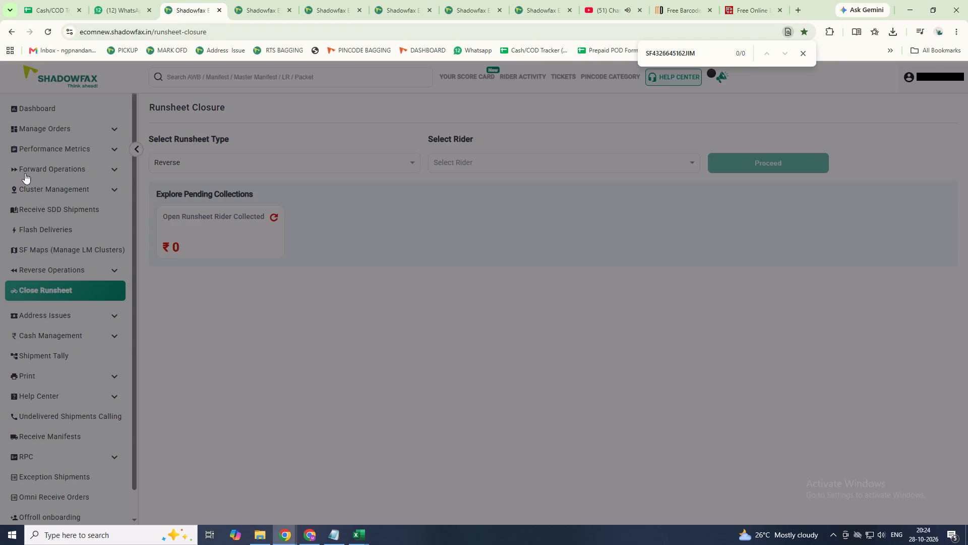
Go to Close Seller Runsheet under Forward Operations and proceed with rider Dhomne.
left_click(64, 168)
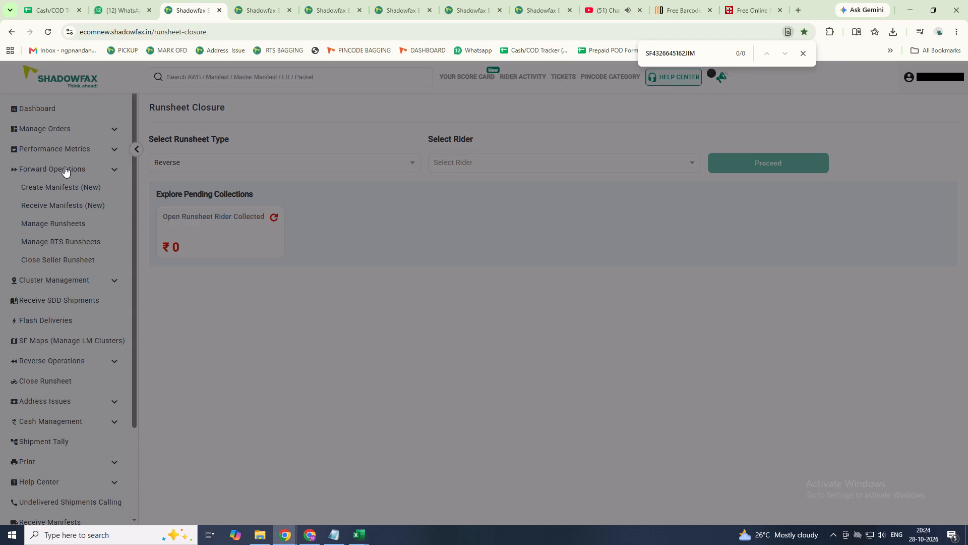
left_click(69, 254)
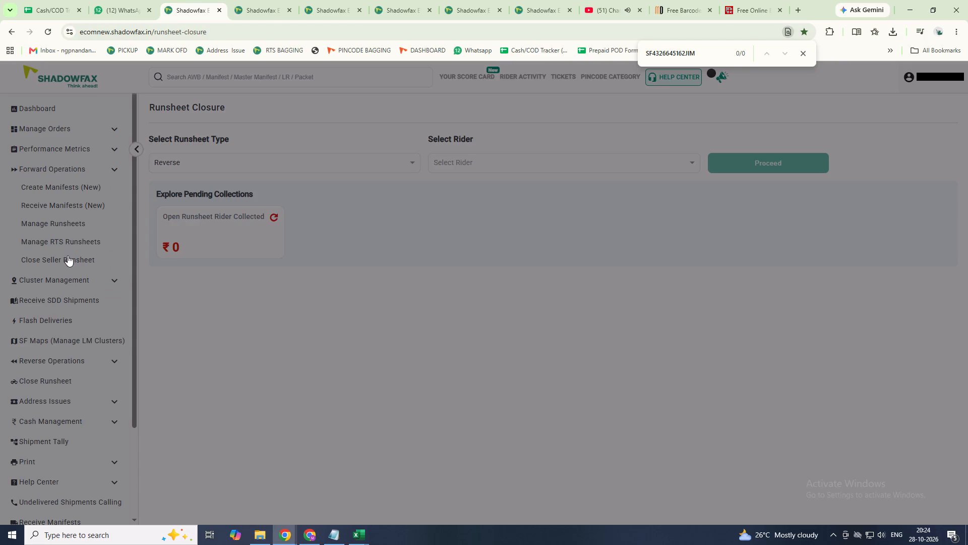
left_click(68, 256)
left_click(220, 159)
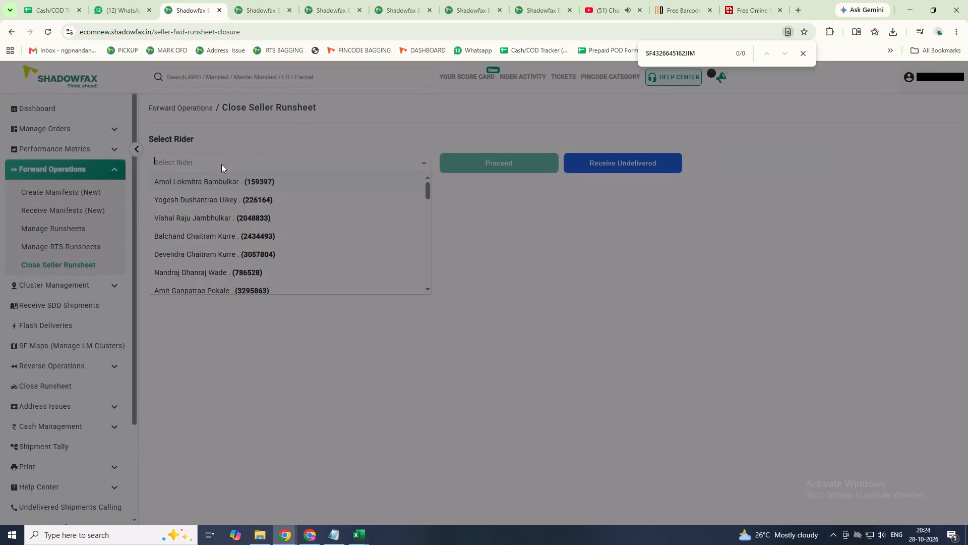
type("DHOMN")
key("BackSpace")
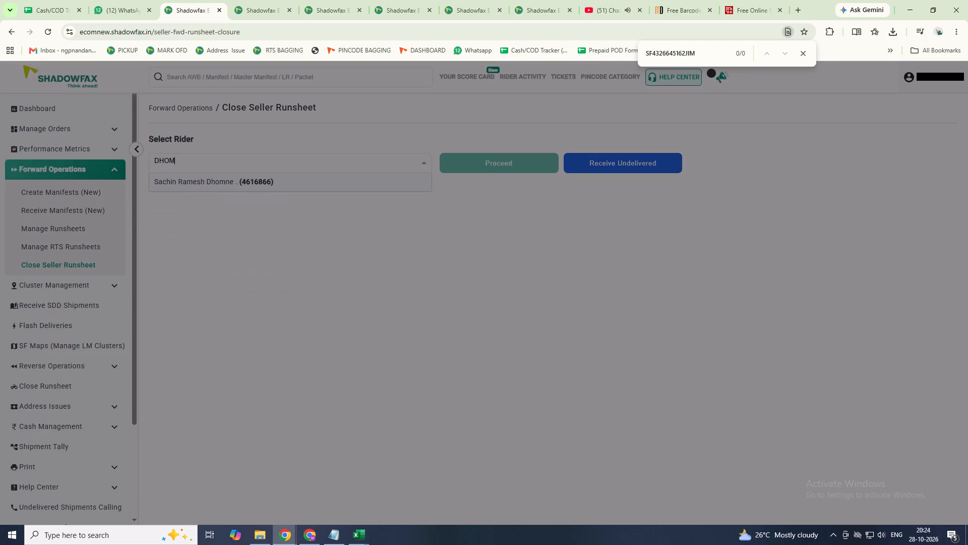
left_click(230, 184)
left_click(477, 167)
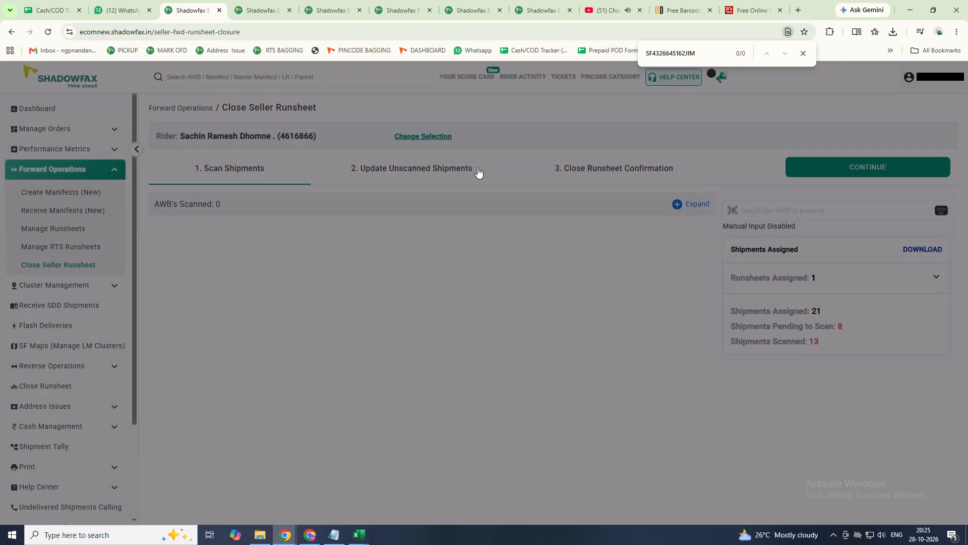
left_click(383, 165)
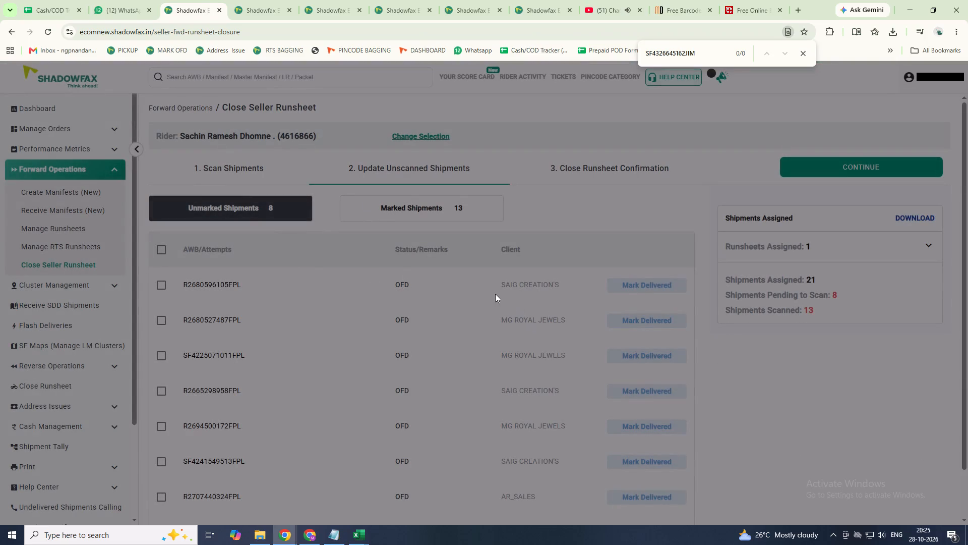
left_click(160, 286)
scroll(267, 294, "down", 3)
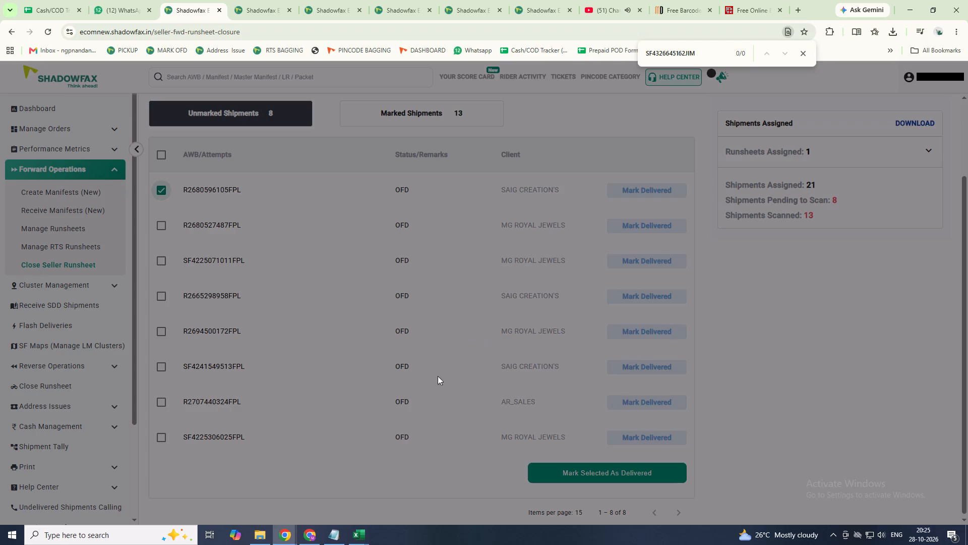
left_click(160, 361)
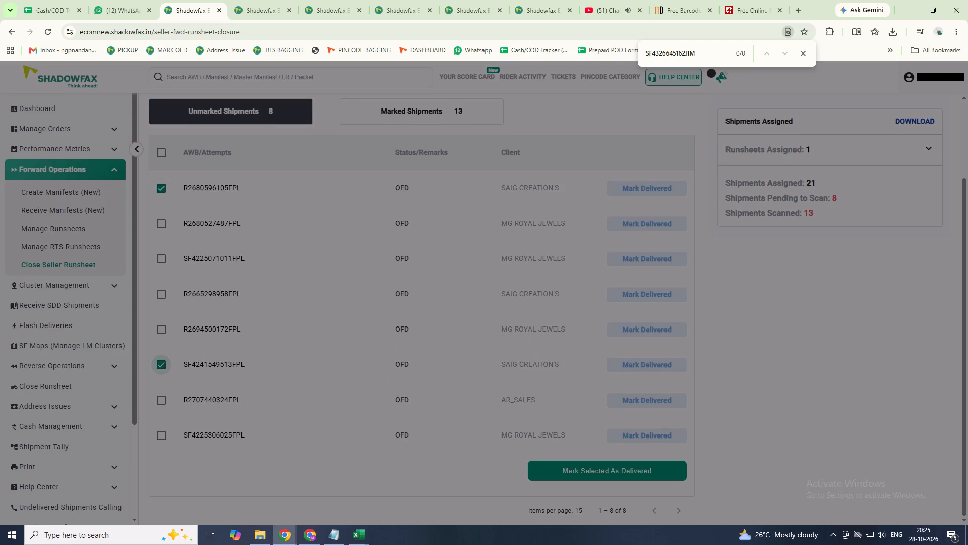
left_click(161, 297)
left_click(622, 469)
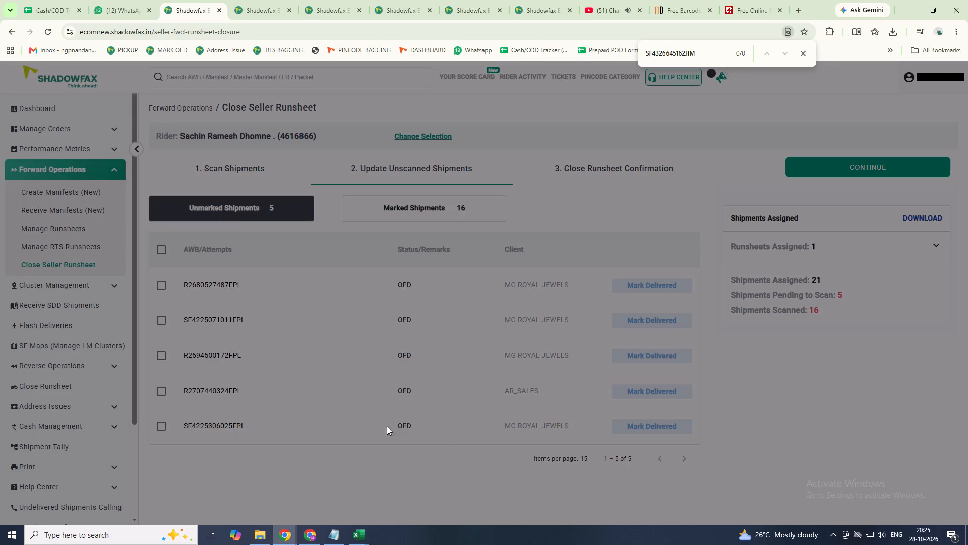
left_click(154, 282)
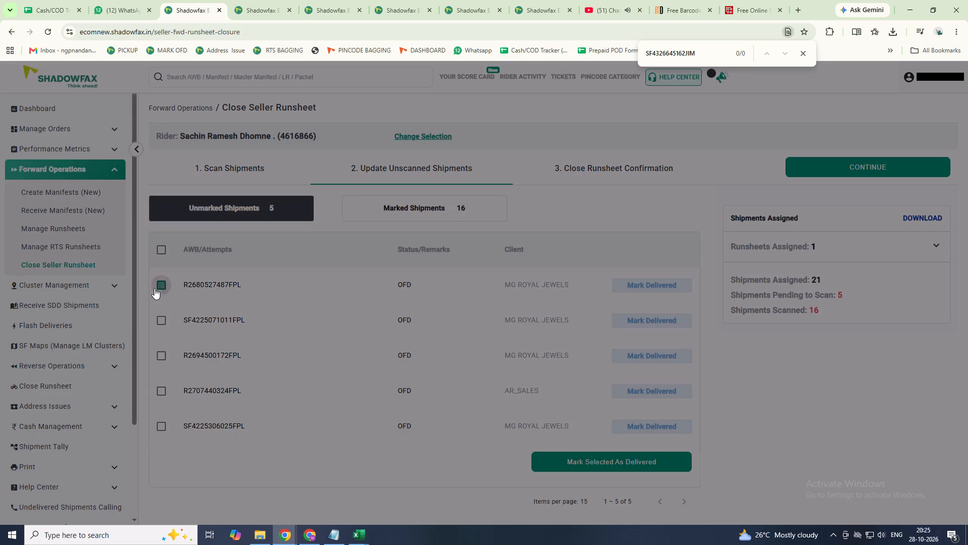
left_click(155, 319)
left_click(162, 361)
left_click(155, 425)
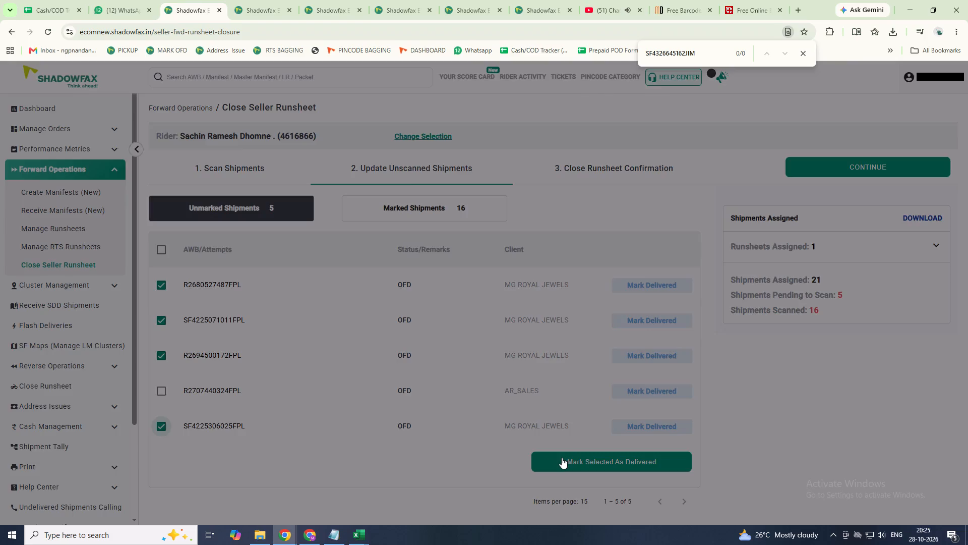
left_click(562, 458)
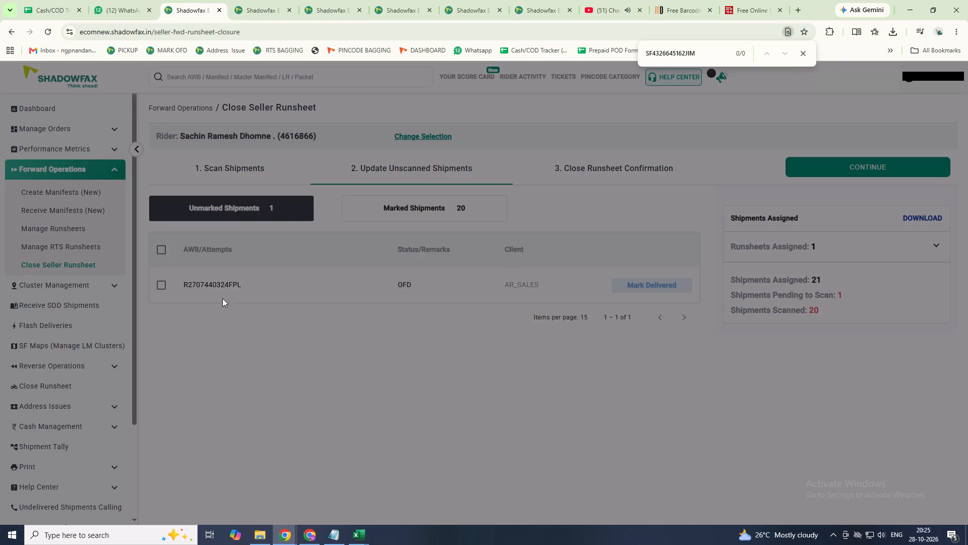
double_click(216, 285)
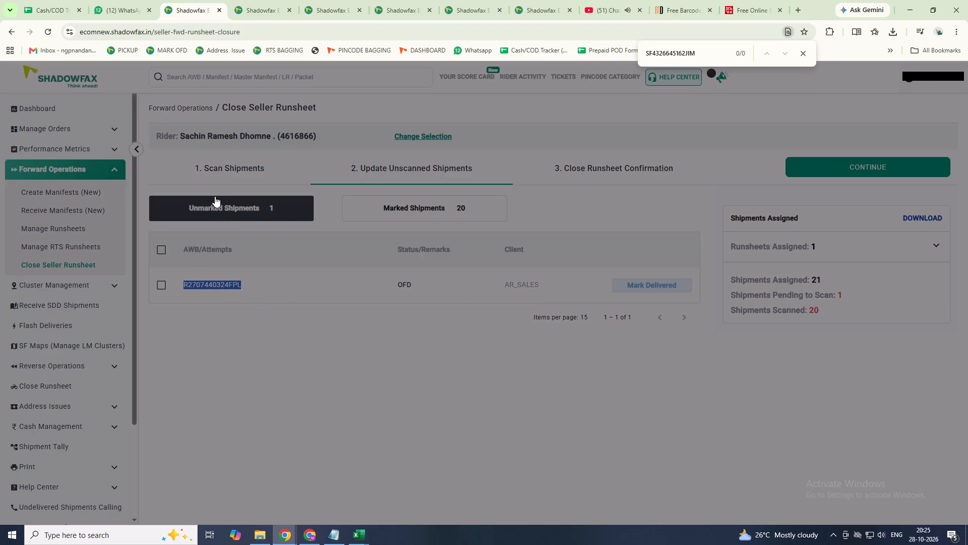
left_click(221, 162)
triple_click(783, 205)
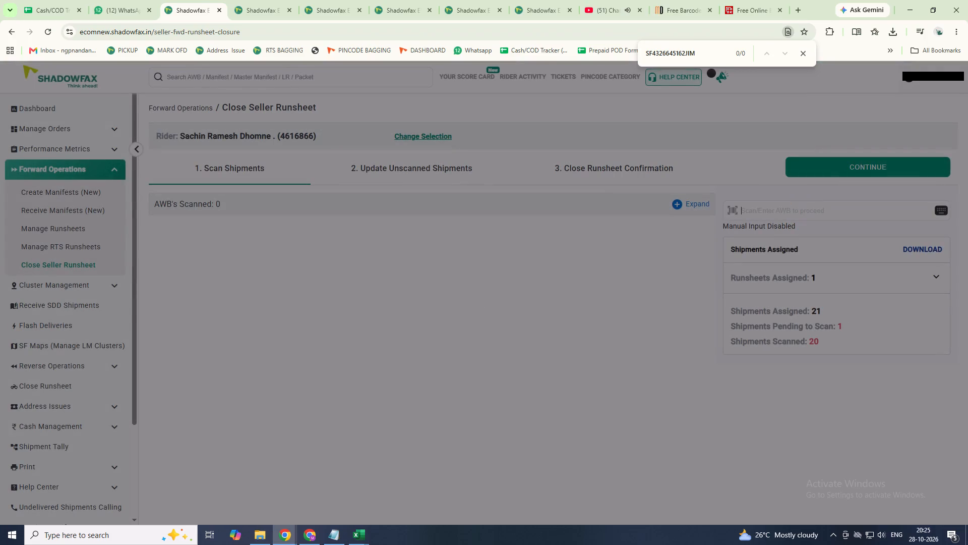
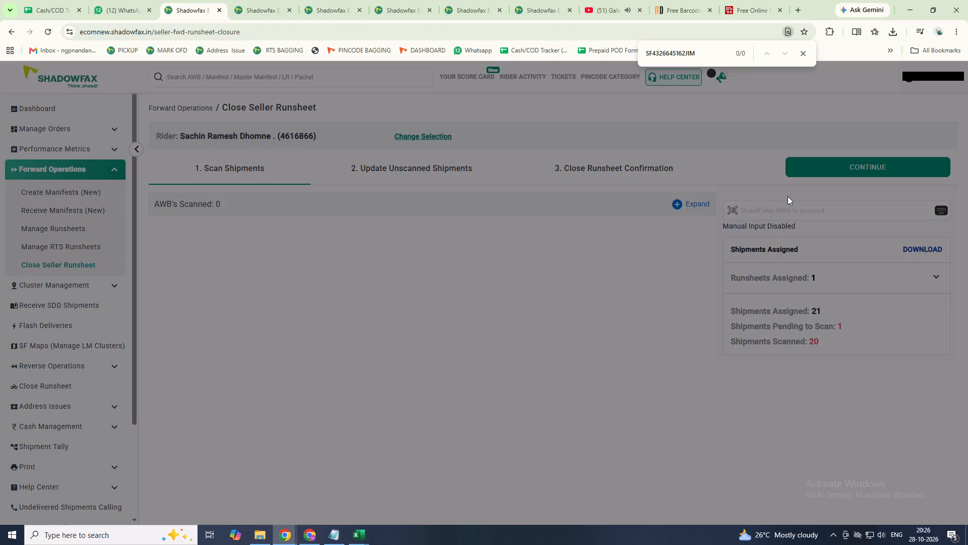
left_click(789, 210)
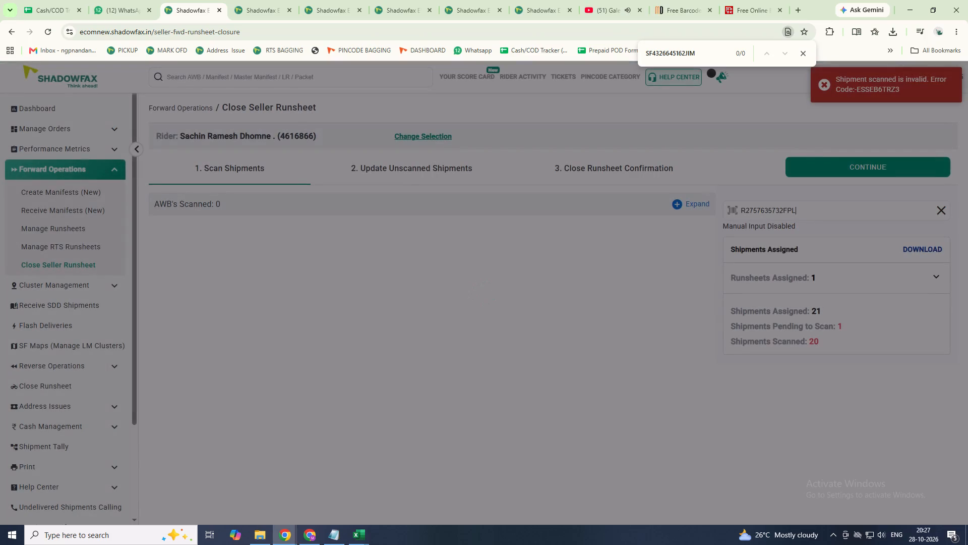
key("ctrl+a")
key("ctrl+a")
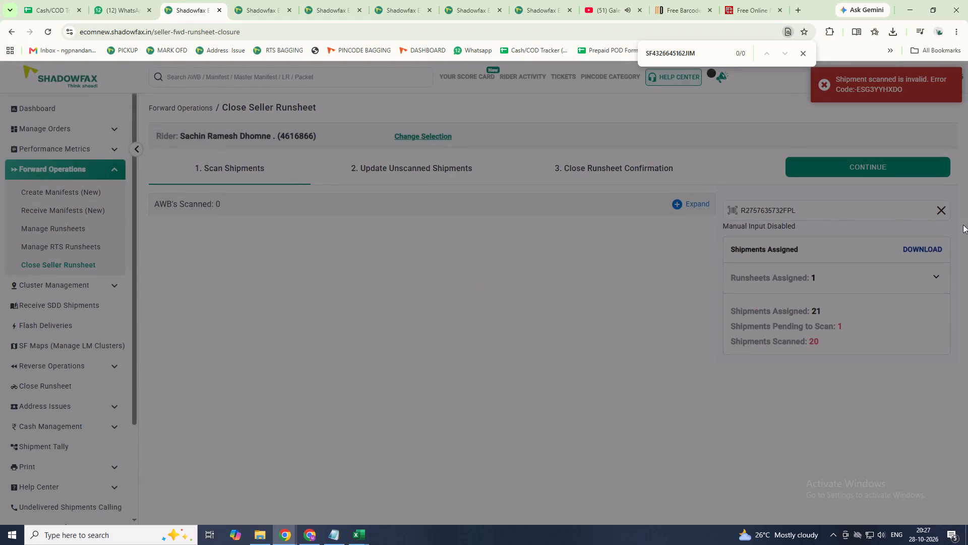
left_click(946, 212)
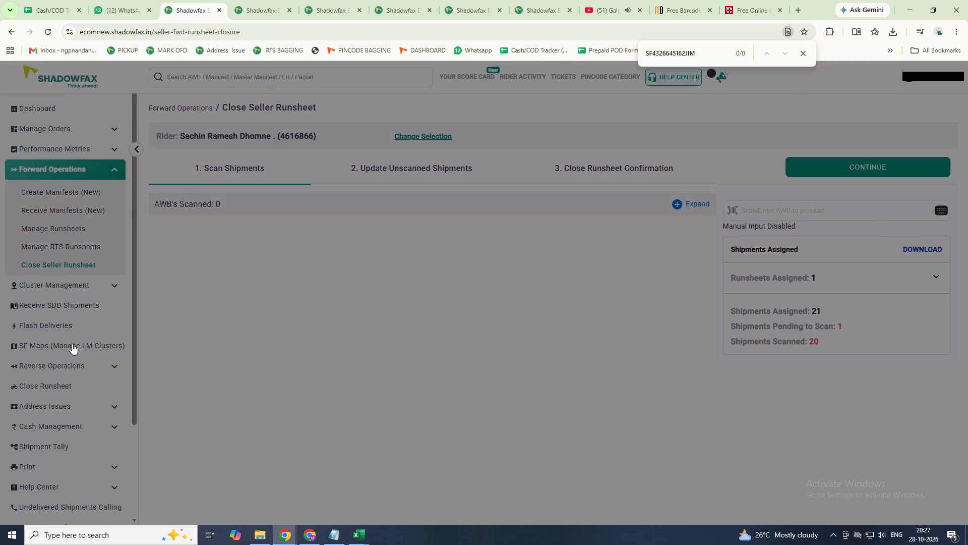
Go to Close Runsheet, choose the Forward runsheet type and proceed with rider Pokale.
left_click(45, 387)
left_click(259, 165)
left_click(235, 186)
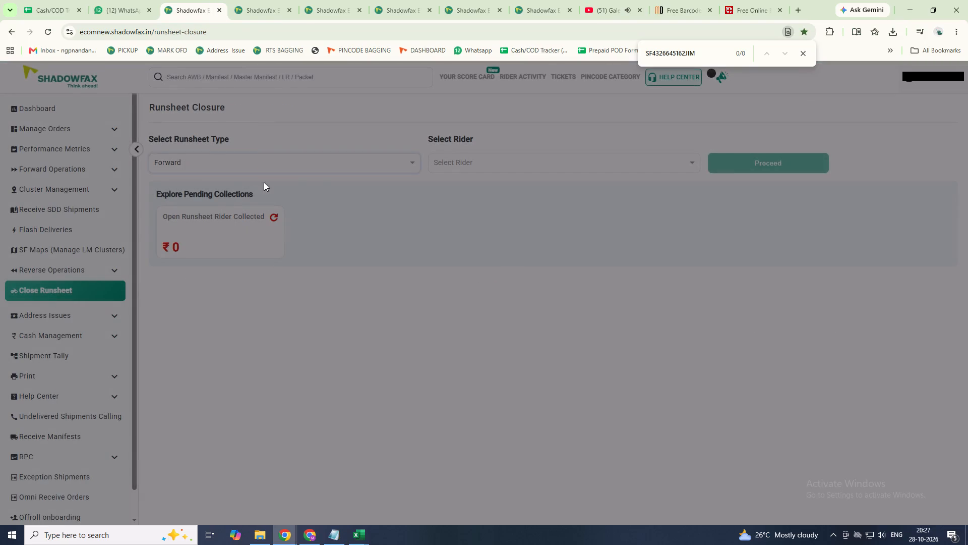
left_click(442, 155)
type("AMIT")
left_click_drag(465, 186, 472, 184)
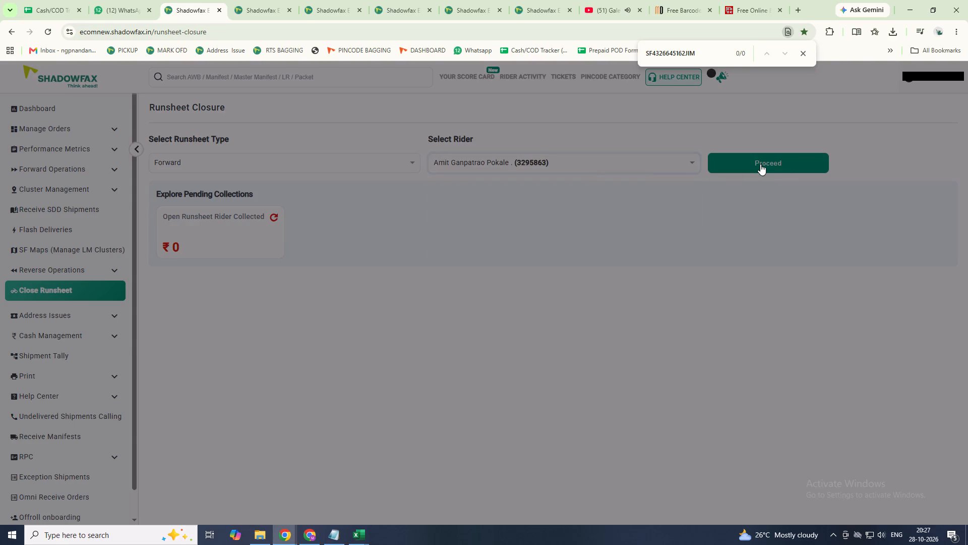
left_click(760, 164)
double_click(782, 207)
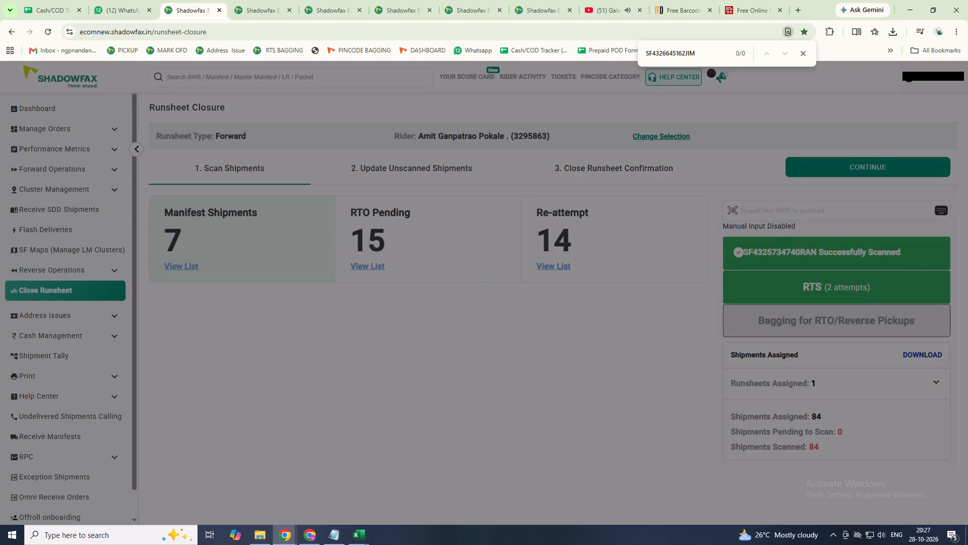
left_click(629, 169)
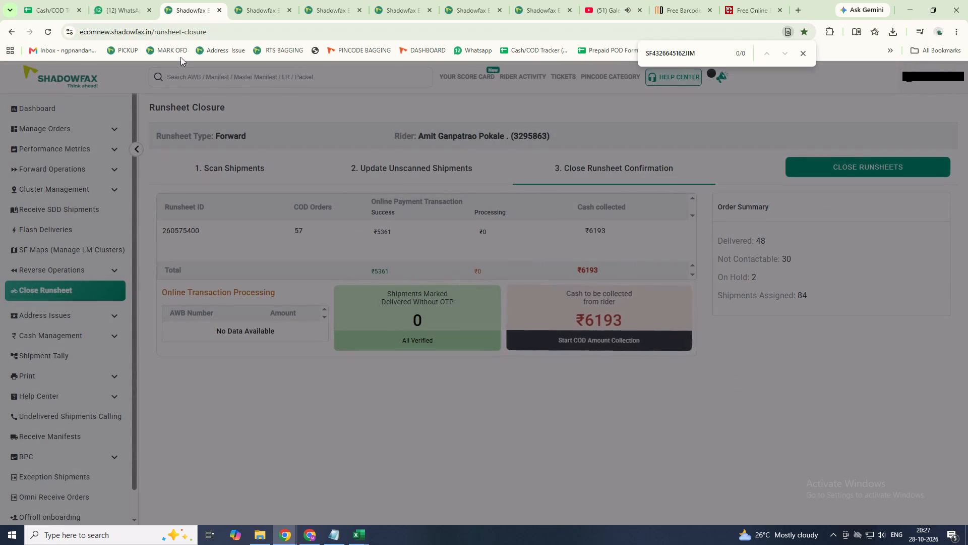
In the Cash/COD Tracker's rider 18 column, enter 6193 as the Demo amount and POKALE as the name.
left_click(56, 12)
left_click(640, 141)
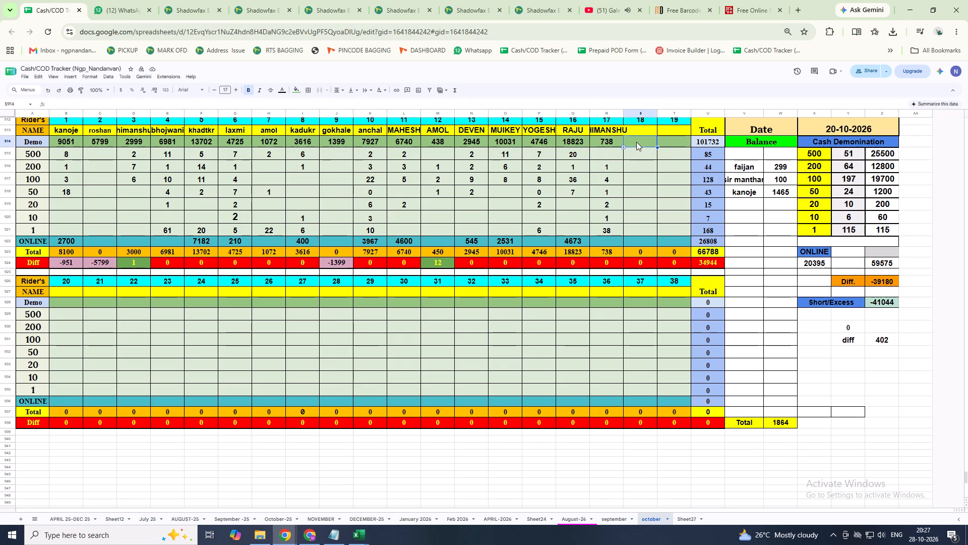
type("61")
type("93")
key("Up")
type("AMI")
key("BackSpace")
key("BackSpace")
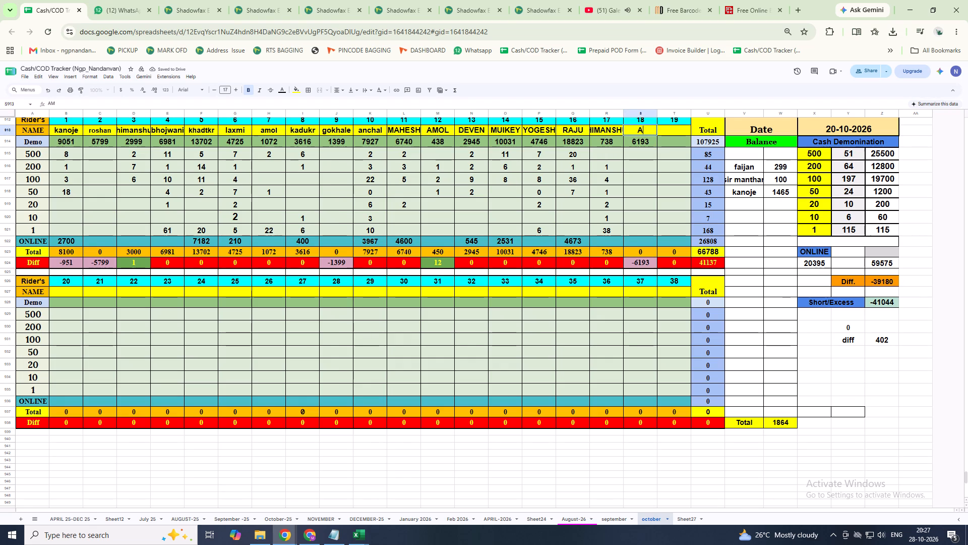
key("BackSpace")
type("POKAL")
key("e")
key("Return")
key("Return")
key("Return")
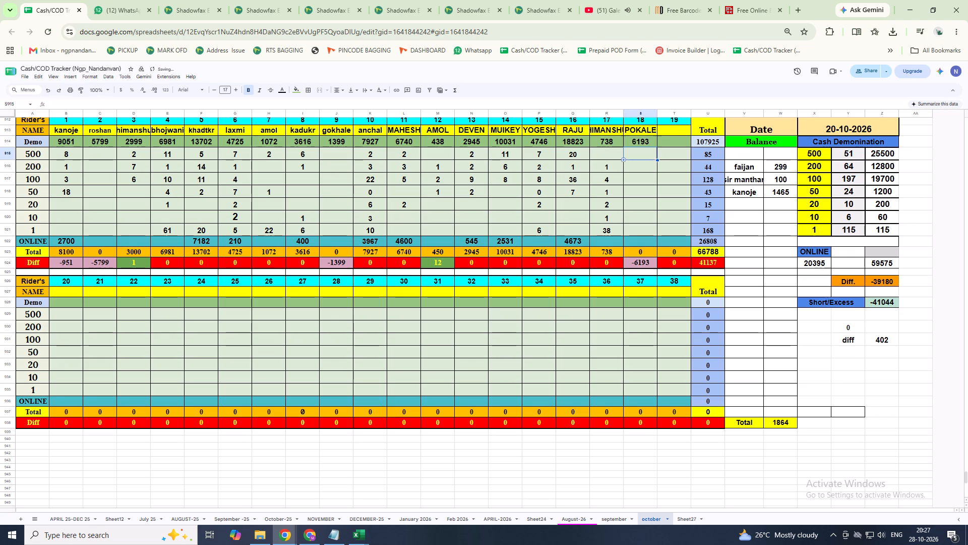
Enter POKALE's cash denominations in the tracker: 9 for 500, 1 for 200 and 1 for 100.
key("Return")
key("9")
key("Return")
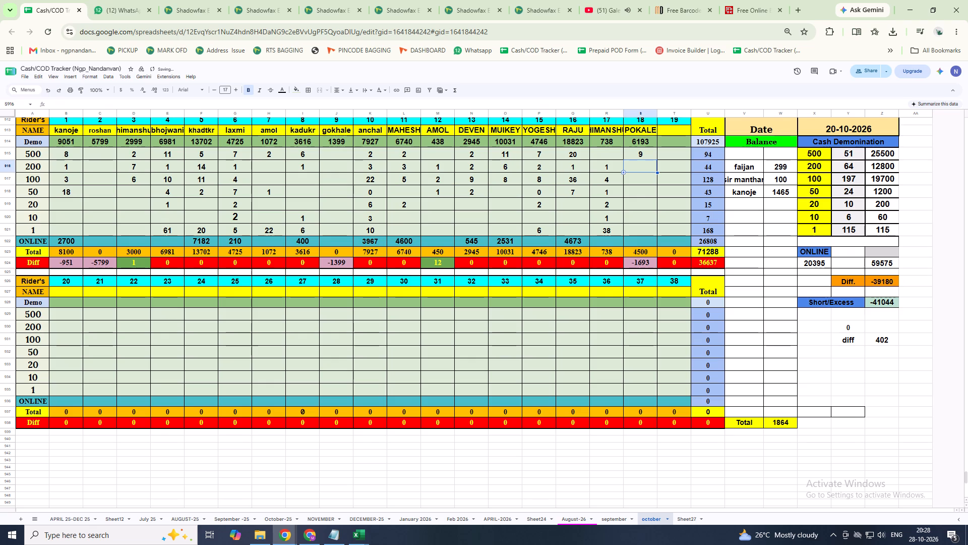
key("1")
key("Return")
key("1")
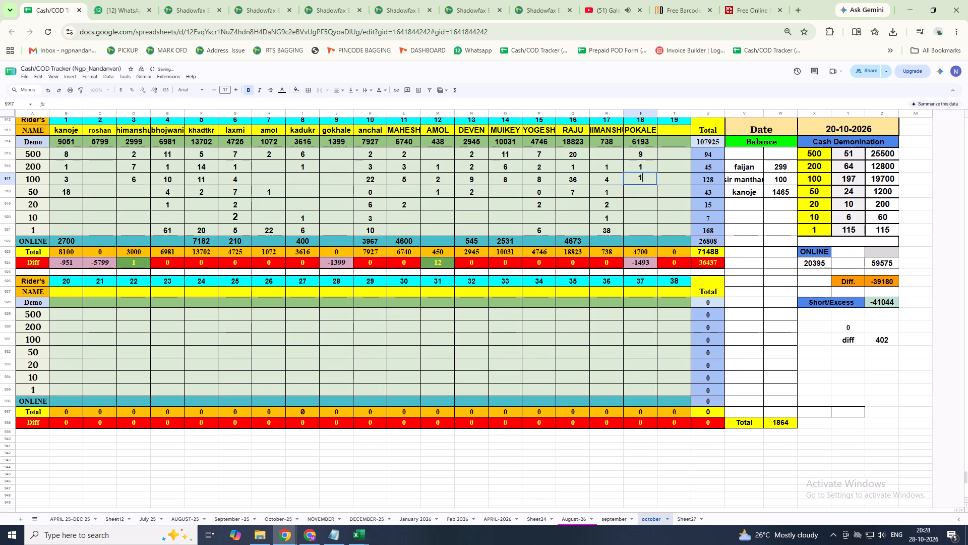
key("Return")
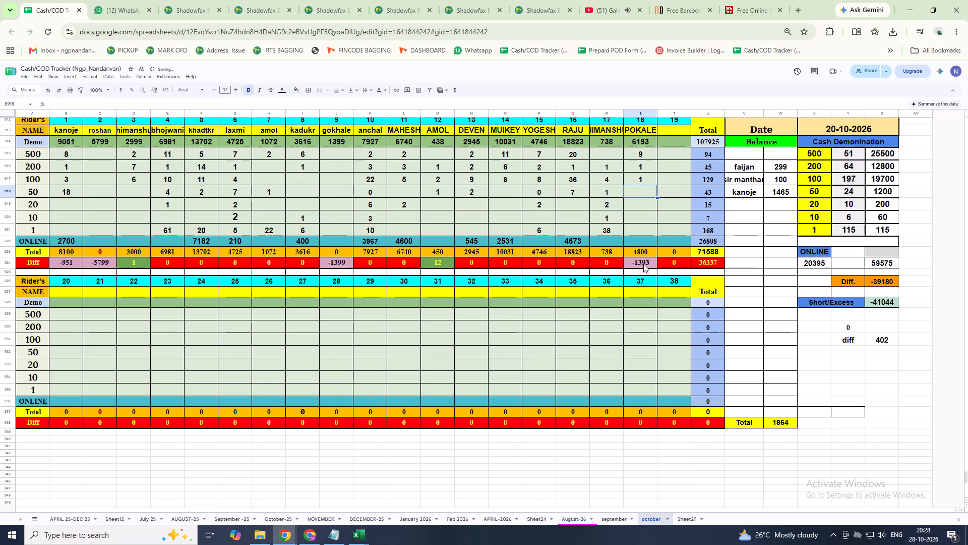
Return to Pokale's Shadowfax runsheet closure and collect ₹1393 of the COD amount by UPI/QR code.
left_click(187, 5)
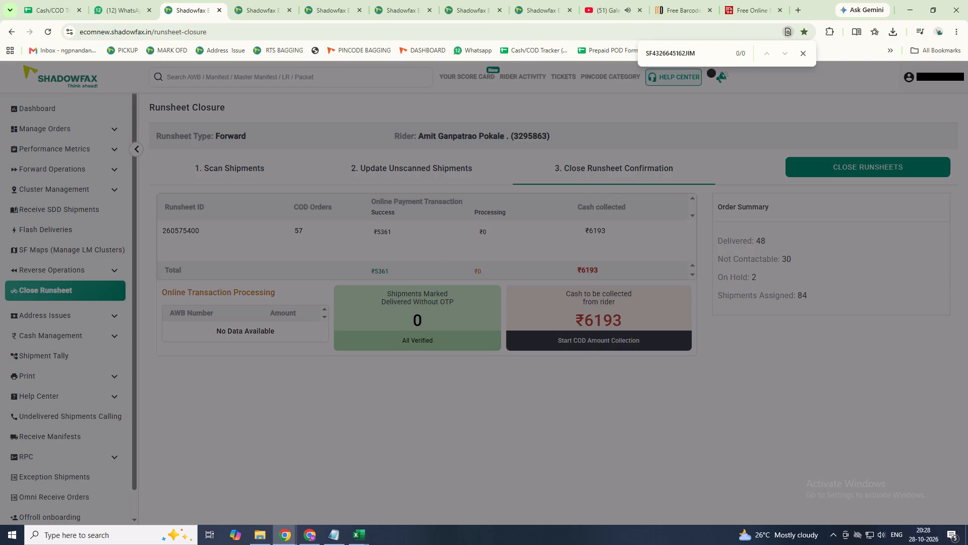
left_click(579, 343)
double_click(420, 307)
left_click(418, 311)
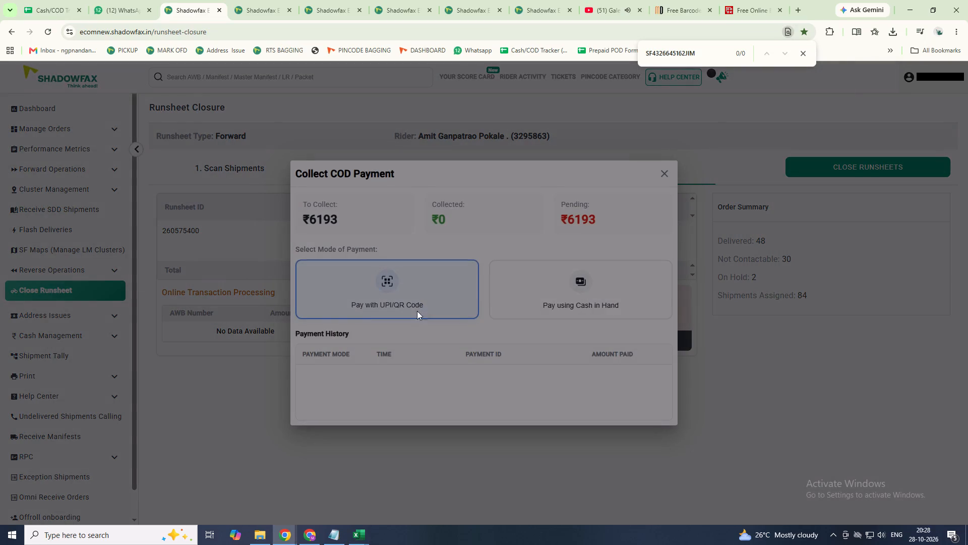
left_click(396, 344)
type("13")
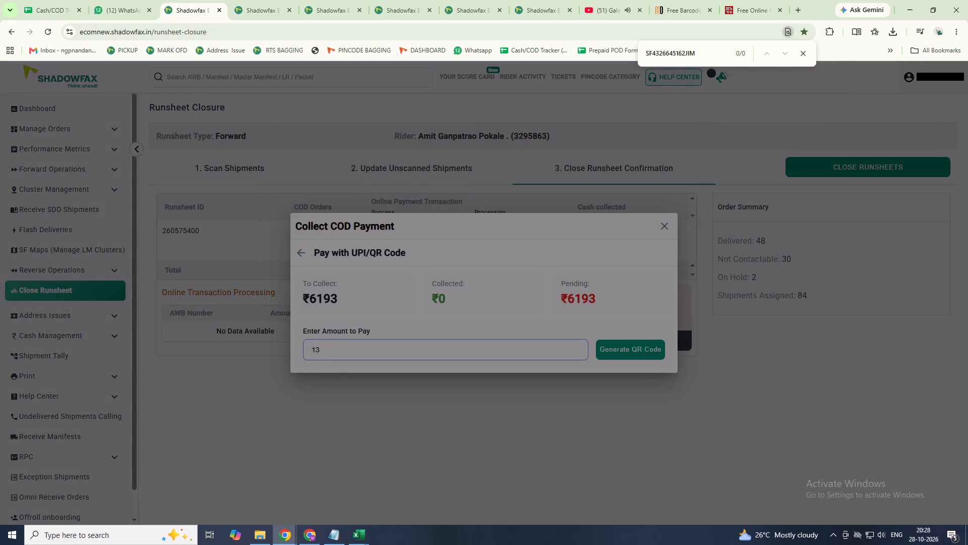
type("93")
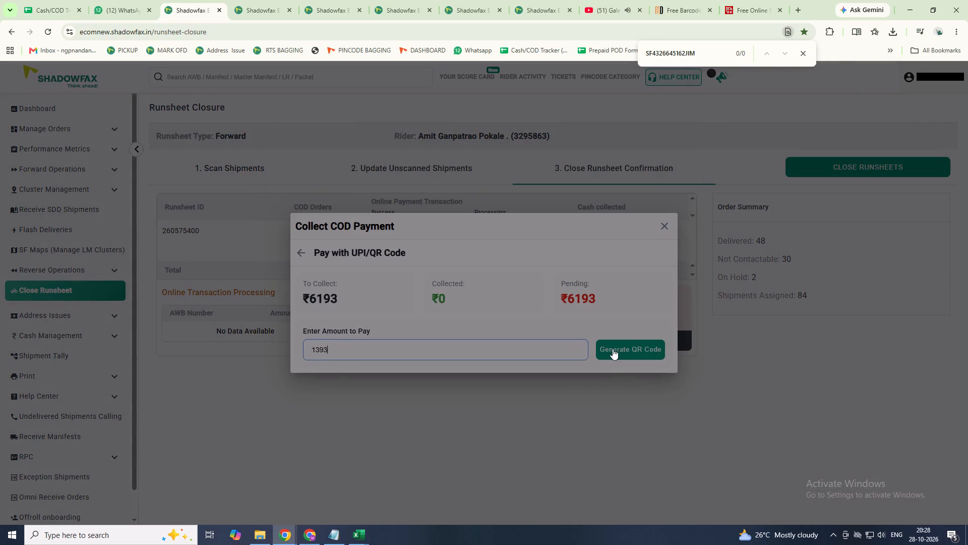
left_click(613, 349)
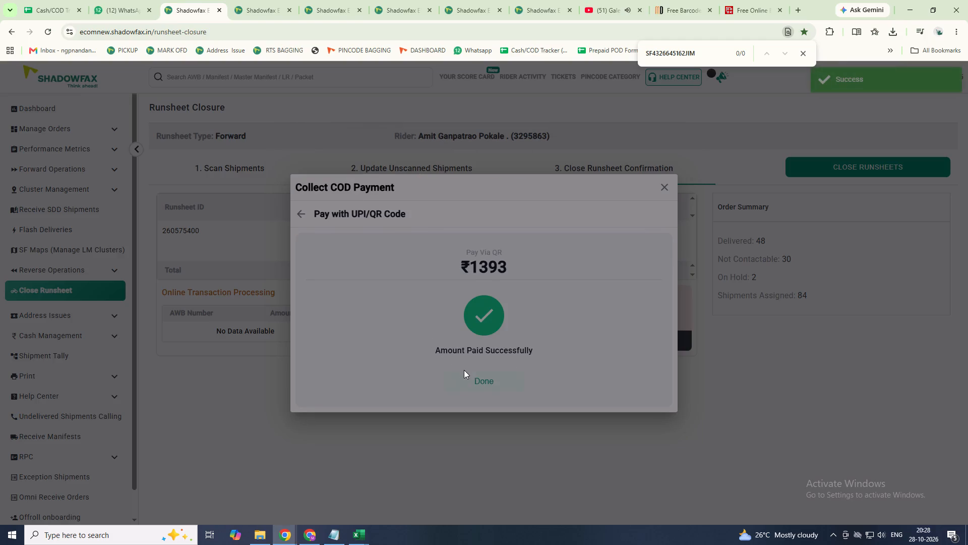
left_click(465, 372)
Record ₹4800 as cash in hand for Pokale's remaining COD payment and leave the payment dialog.
left_click(593, 340)
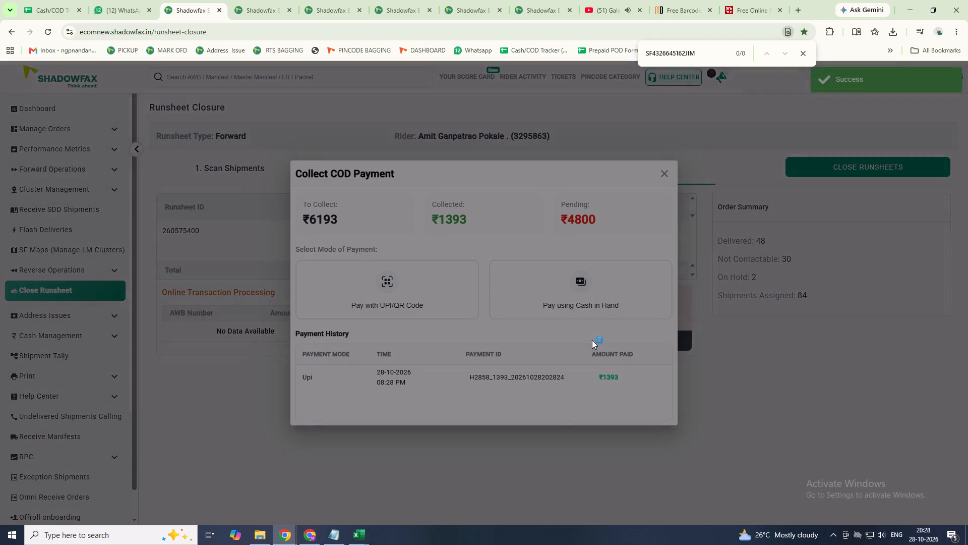
double_click(567, 303)
left_click(483, 356)
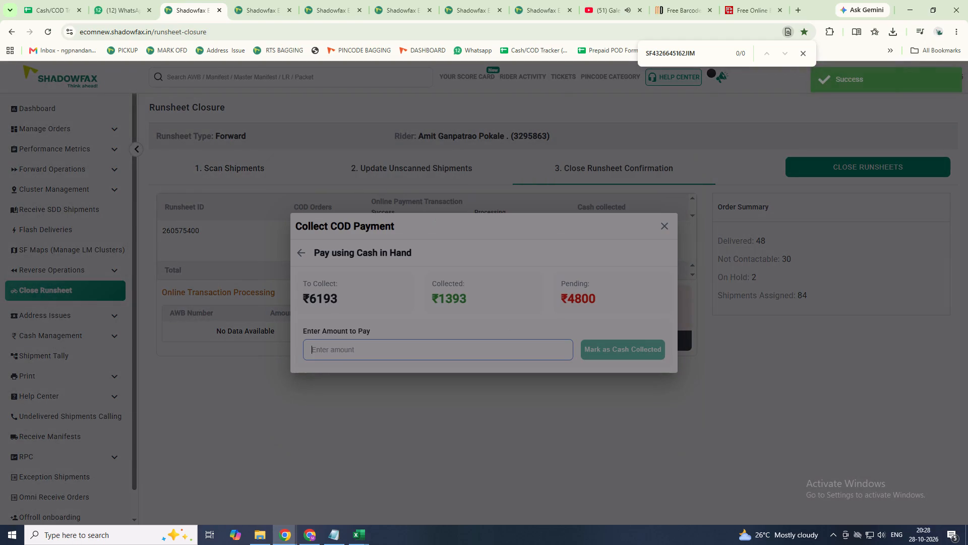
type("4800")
left_click(600, 346)
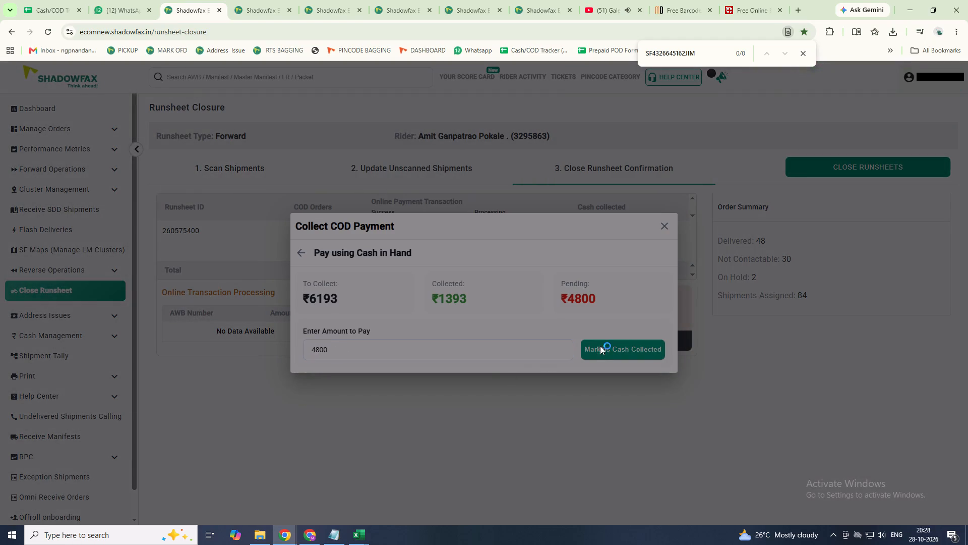
left_click(665, 175)
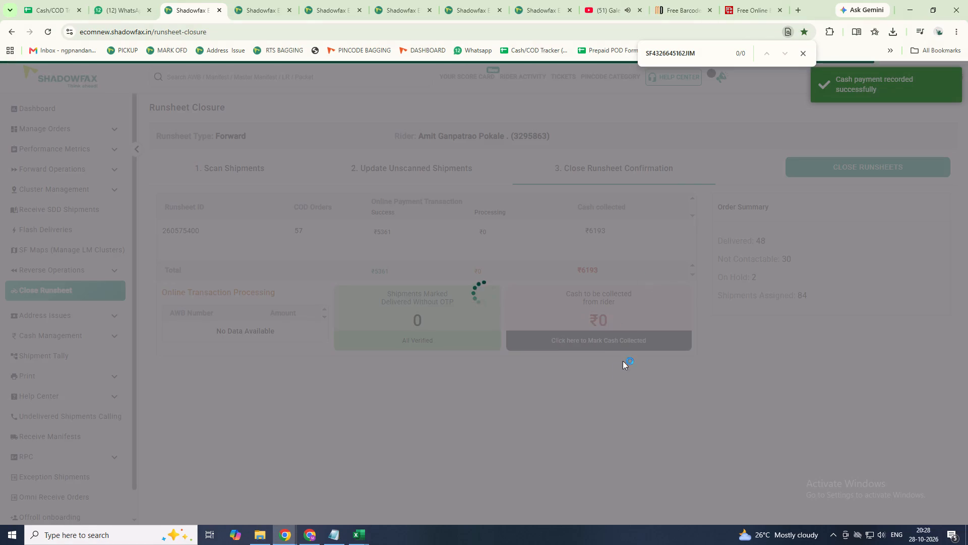
Mark the cash as collected from rider Pokale and close the forward runsheet.
double_click(639, 340)
left_click(655, 343)
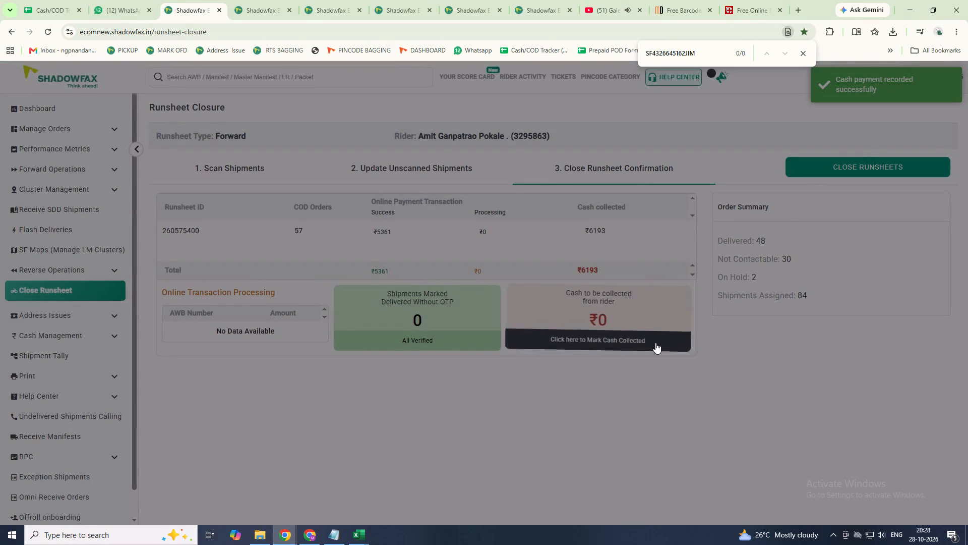
left_click(811, 167)
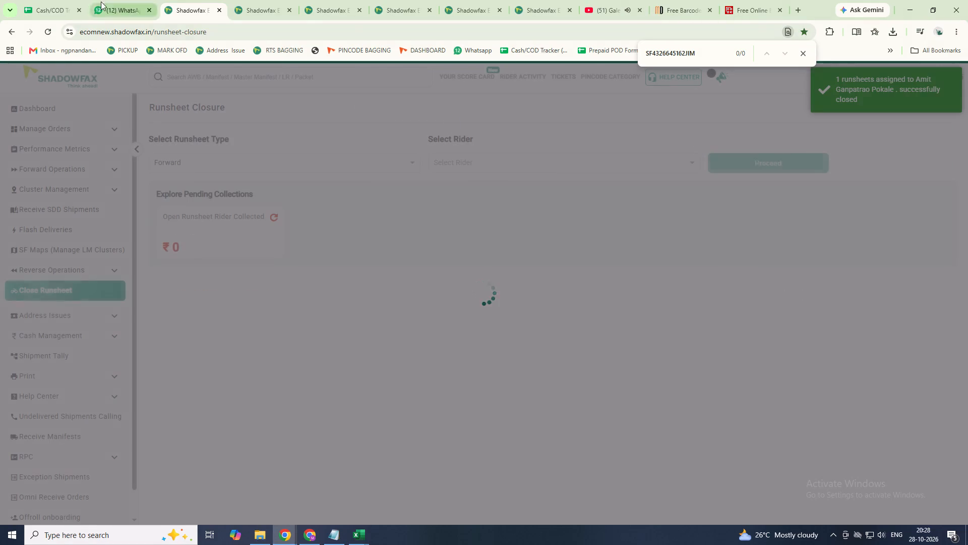
In the Cash/COD Tracker, enter 1393 as POKALE's ONLINE amount.
left_click(58, 2)
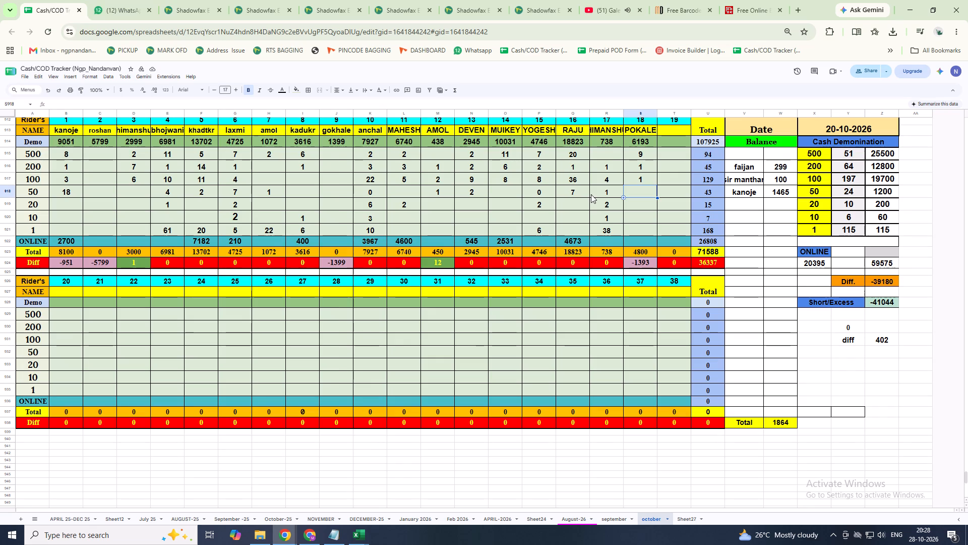
left_click(644, 242)
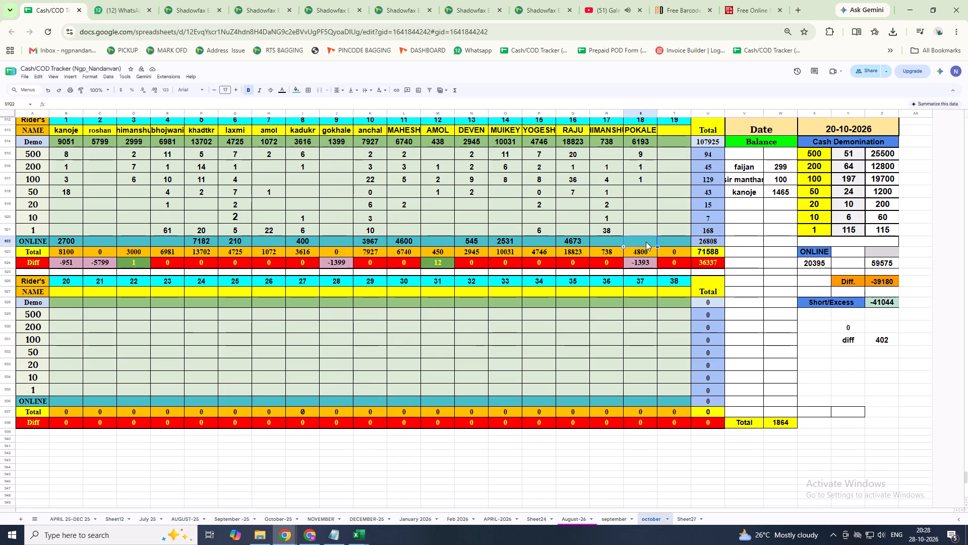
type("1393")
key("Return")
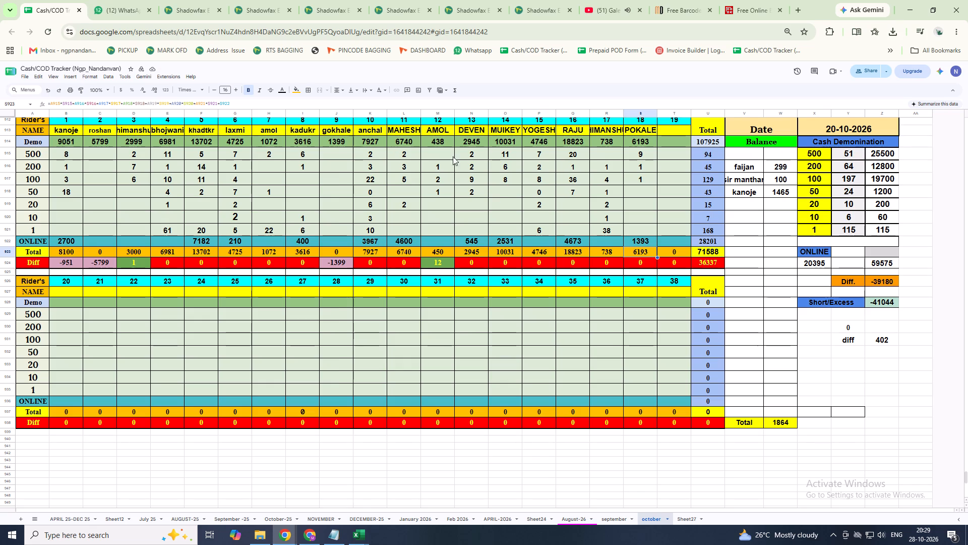
Switch to the reverse manifest's Create Operations page in Shadowfax and activate the item scan entry.
left_click(542, 5)
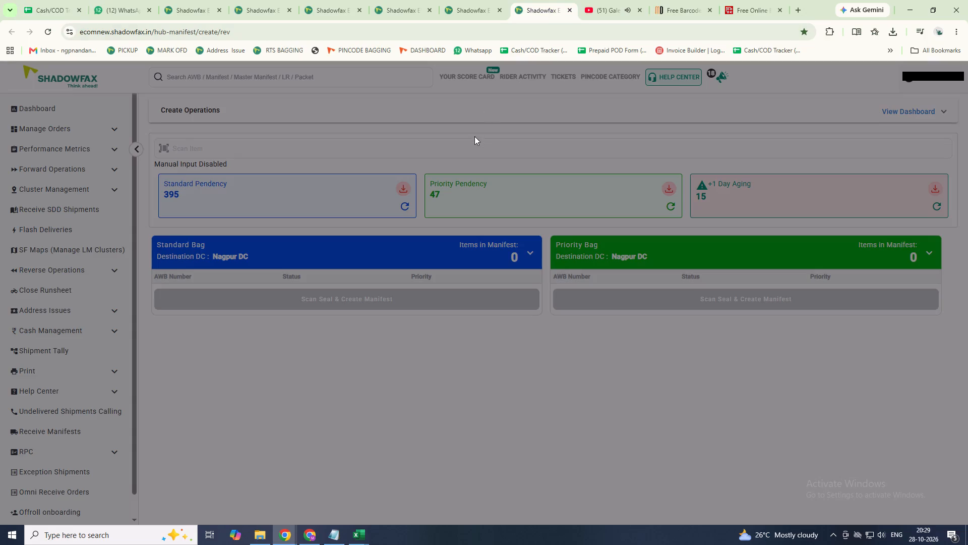
left_click(470, 142)
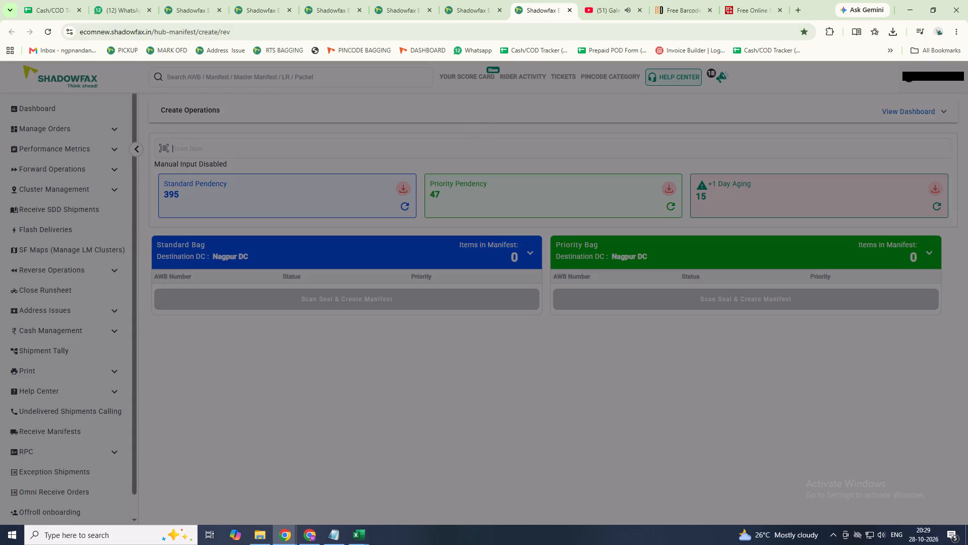
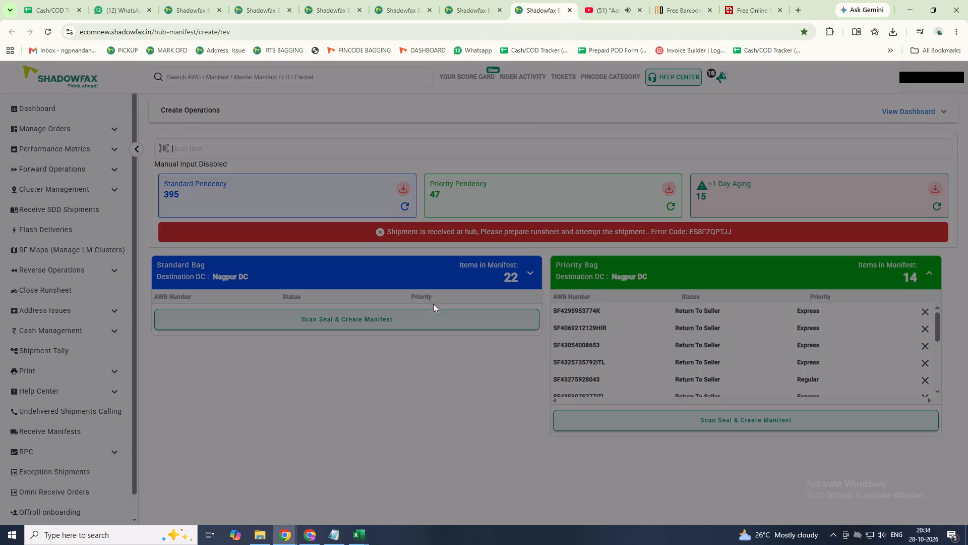
Create the hub manifest for the Standard Bag bound for Nagpur DC using its blue seal, and reactivate the item scan entry.
left_click(430, 317)
left_click(420, 318)
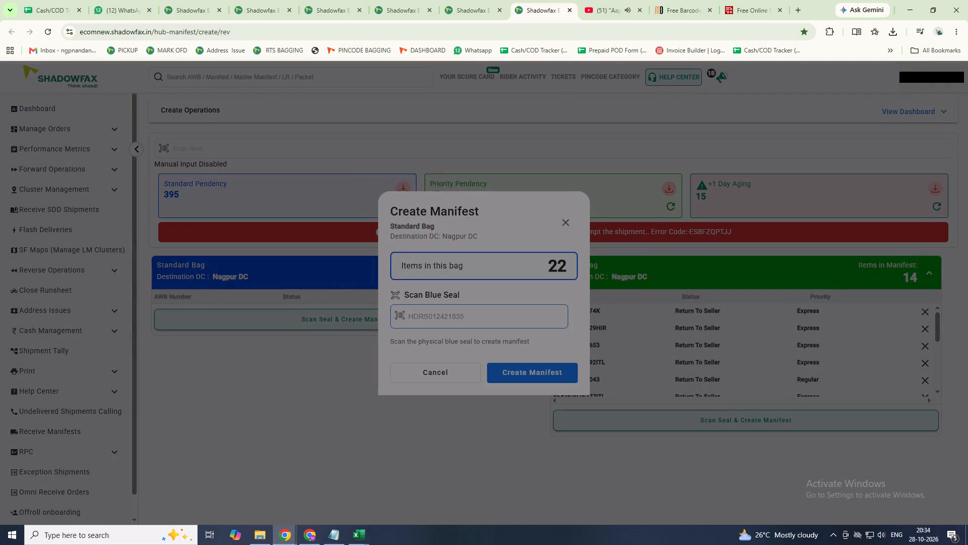
scroll(417, 318, "up", 1)
left_click(550, 369)
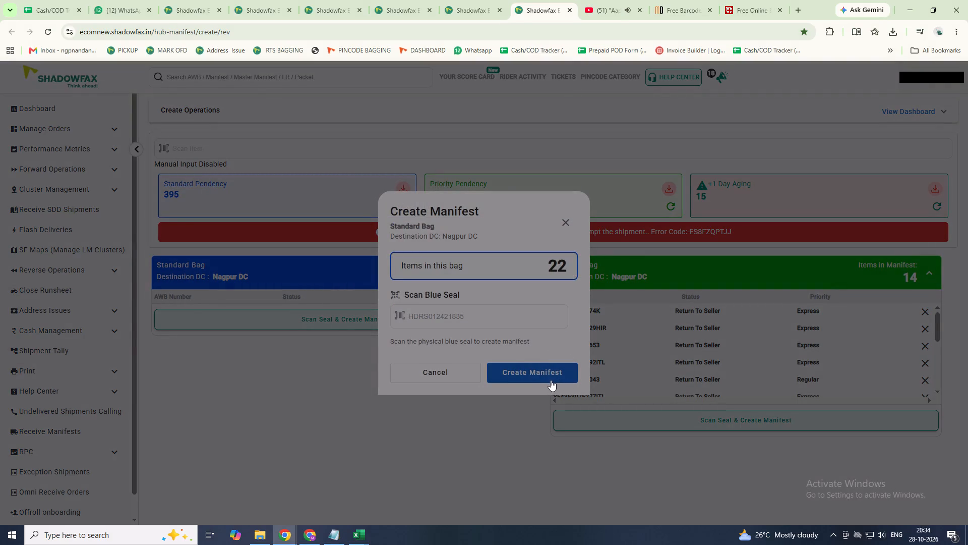
left_click(544, 375)
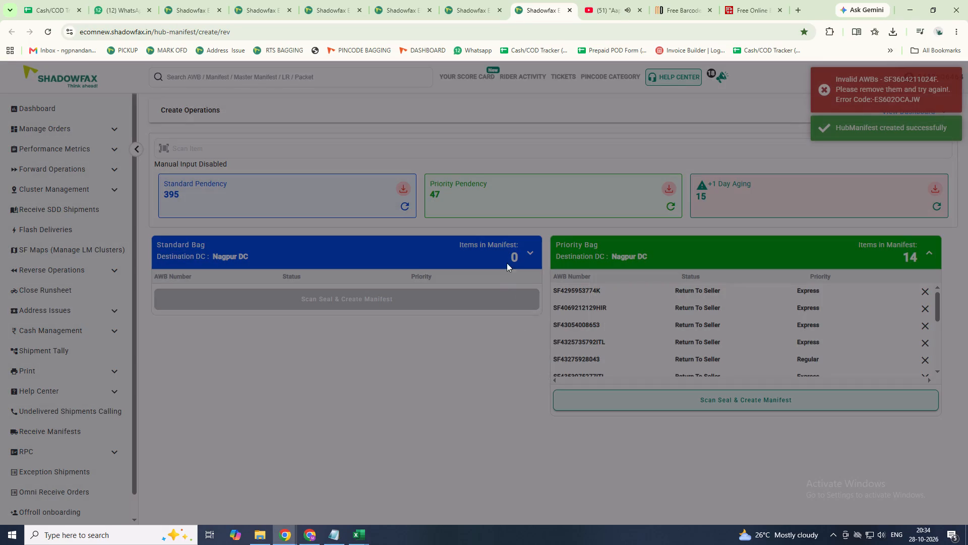
left_click(460, 153)
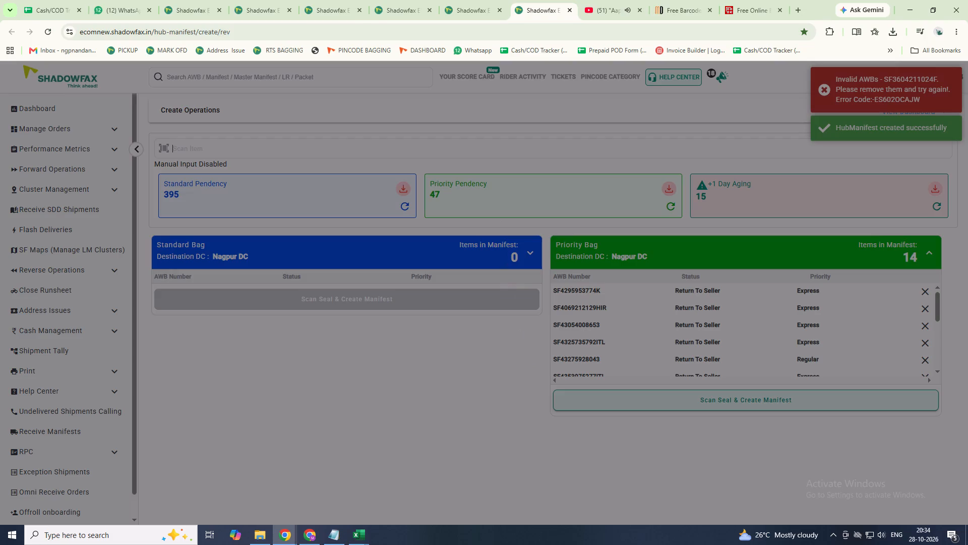
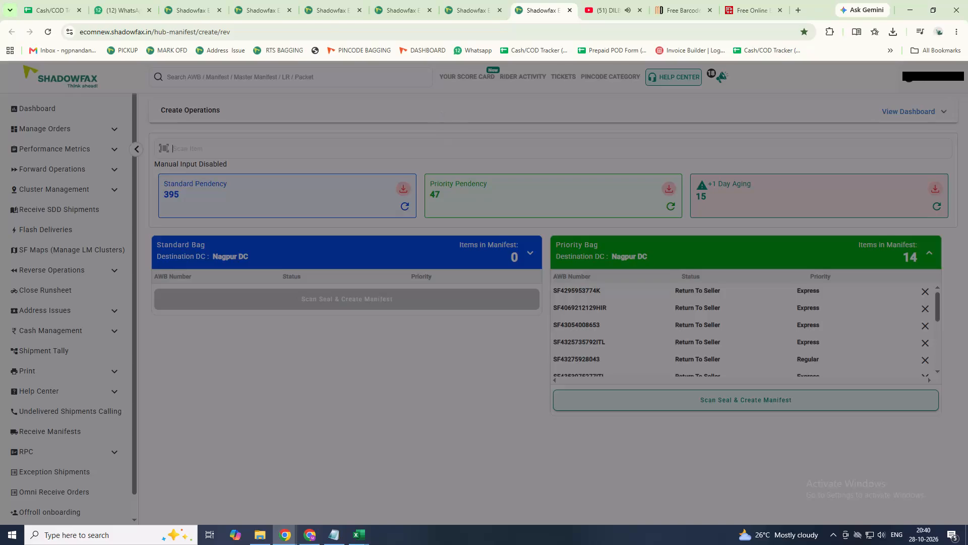
left_click(319, 5)
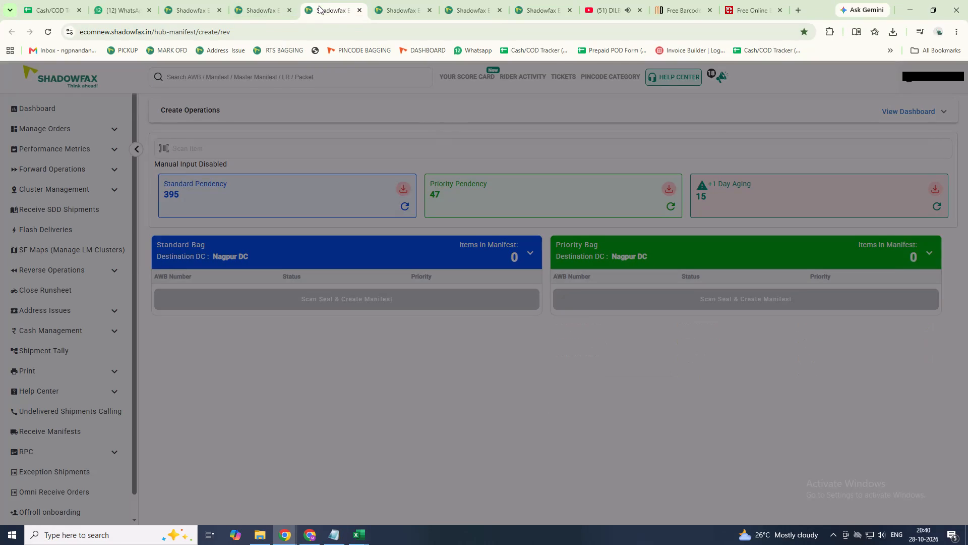
left_click(320, 7)
left_click(203, 10)
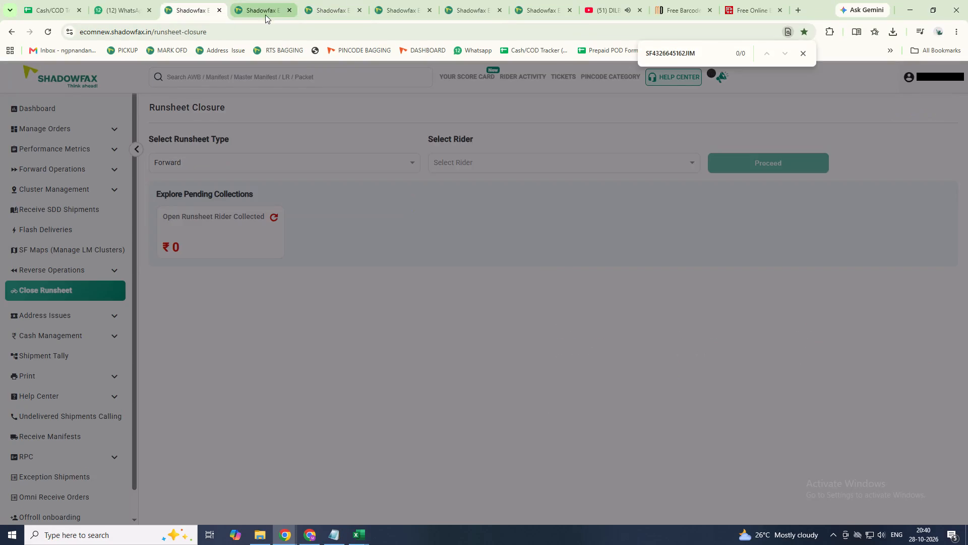
left_click(261, 13)
left_click(330, 3)
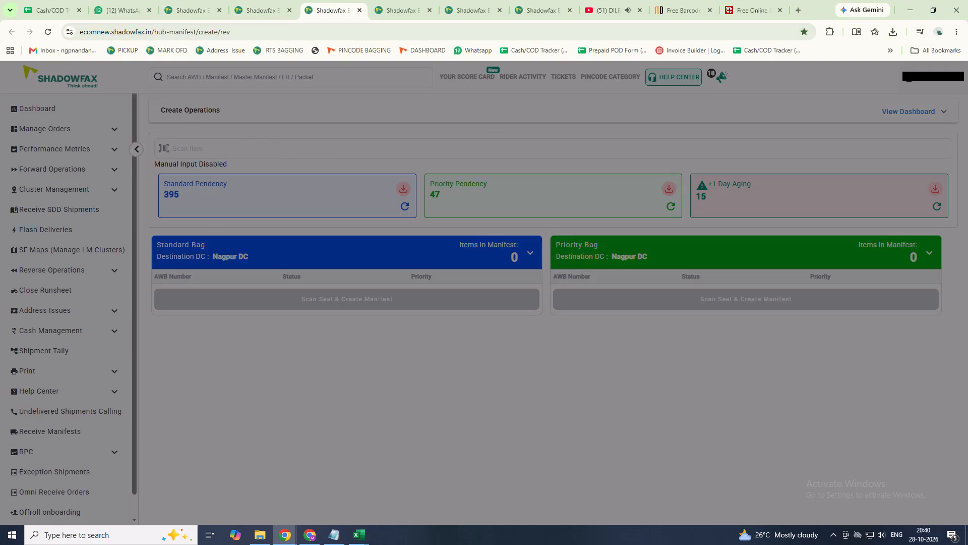
left_click(302, 80)
left_click(301, 77)
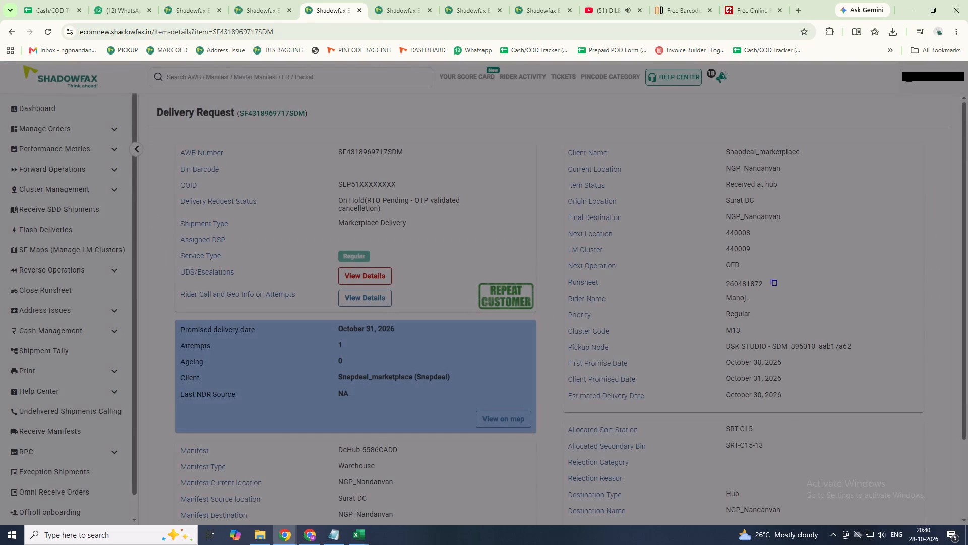
left_click(31, 350)
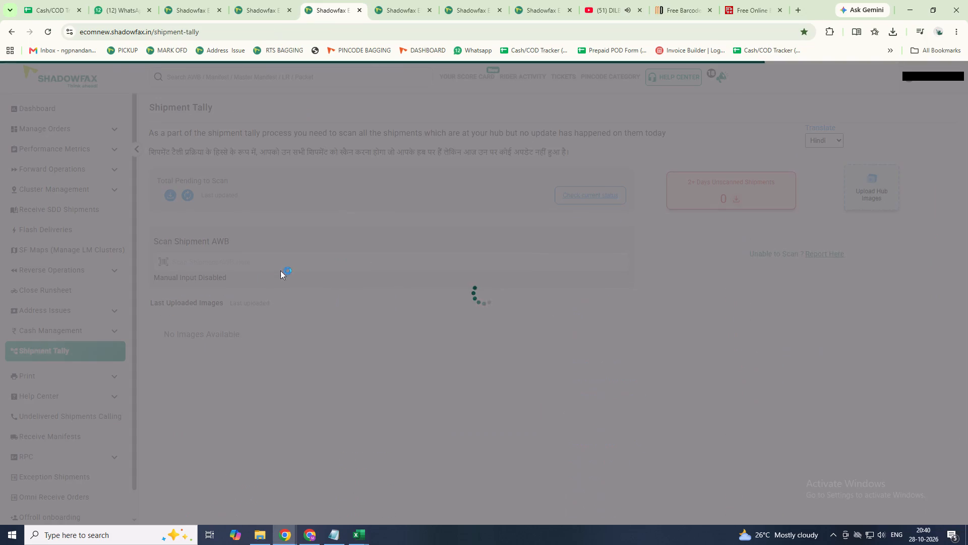
left_click(229, 263)
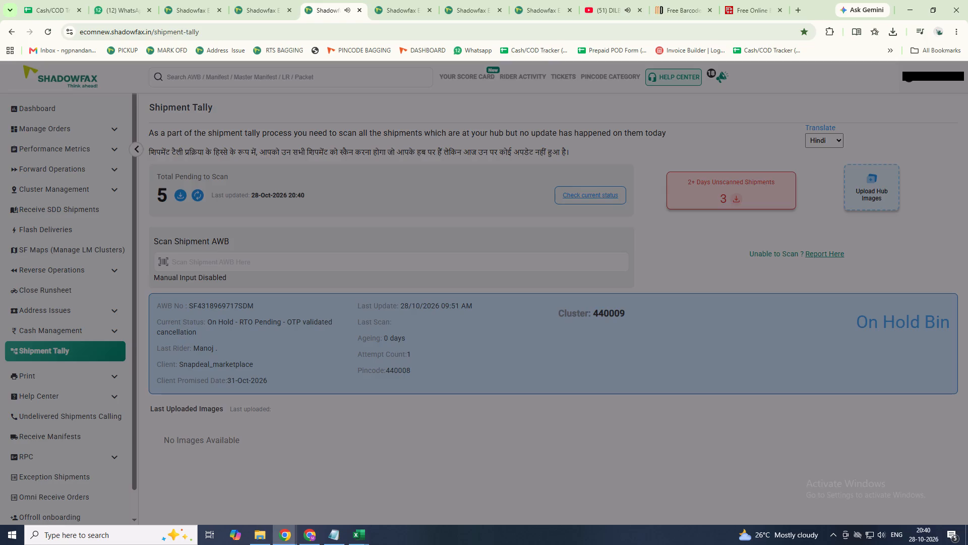
Return to the hub manifest holding the filled Priority Bag for Nagpur DC and reactivate its item scan entry.
left_click(555, 3)
left_click(483, 141)
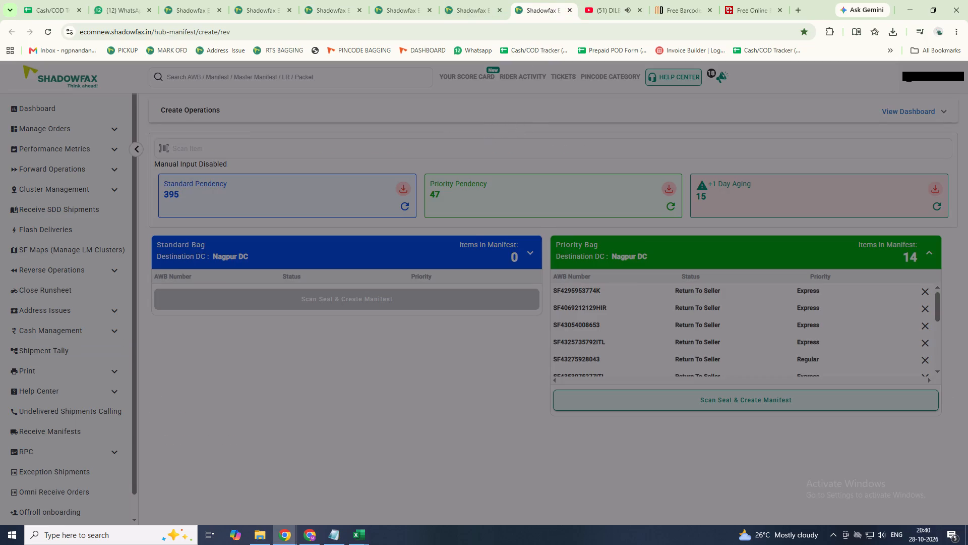
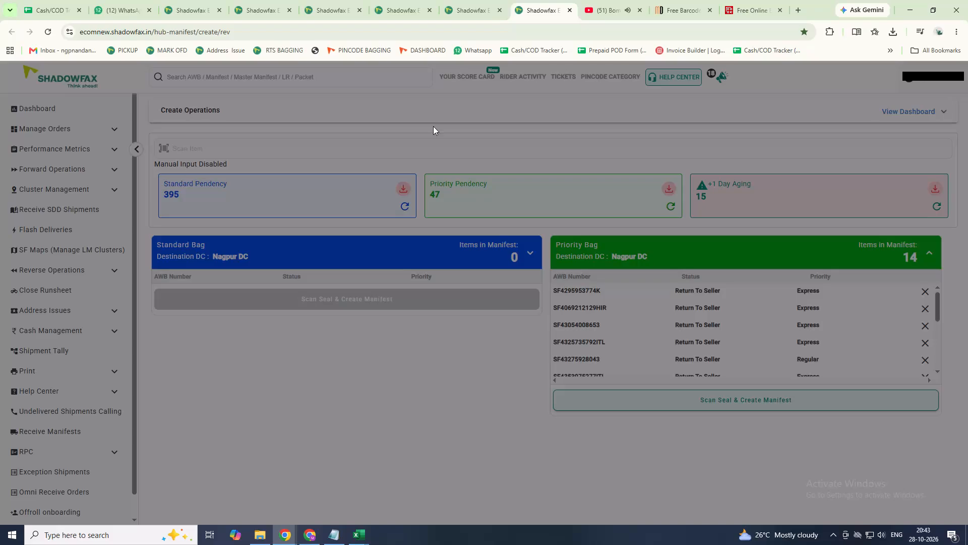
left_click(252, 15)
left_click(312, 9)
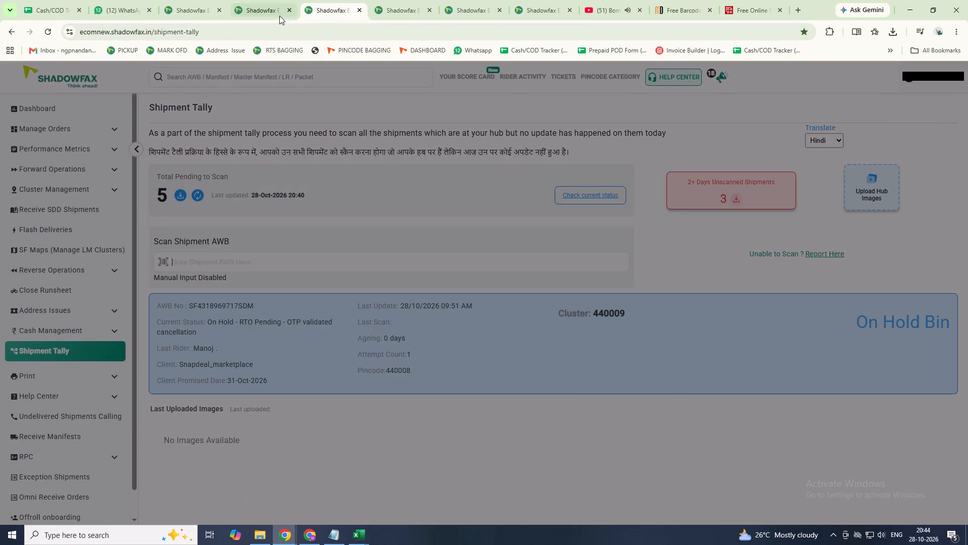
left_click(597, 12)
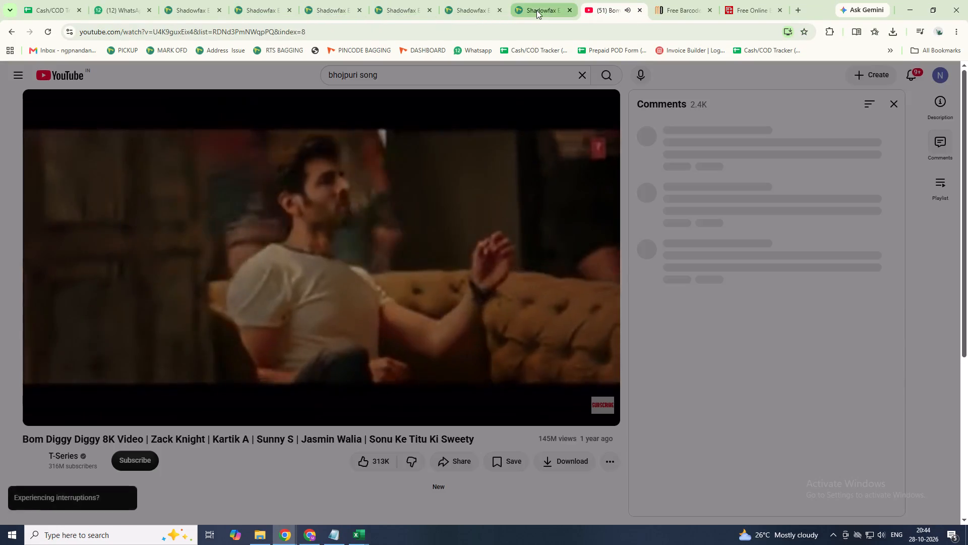
left_click(536, 10)
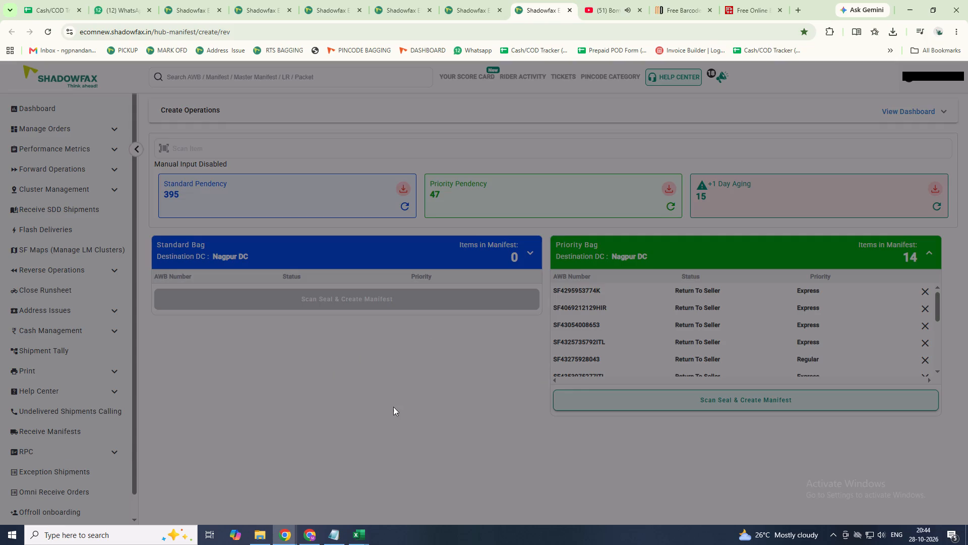
left_click(356, 145)
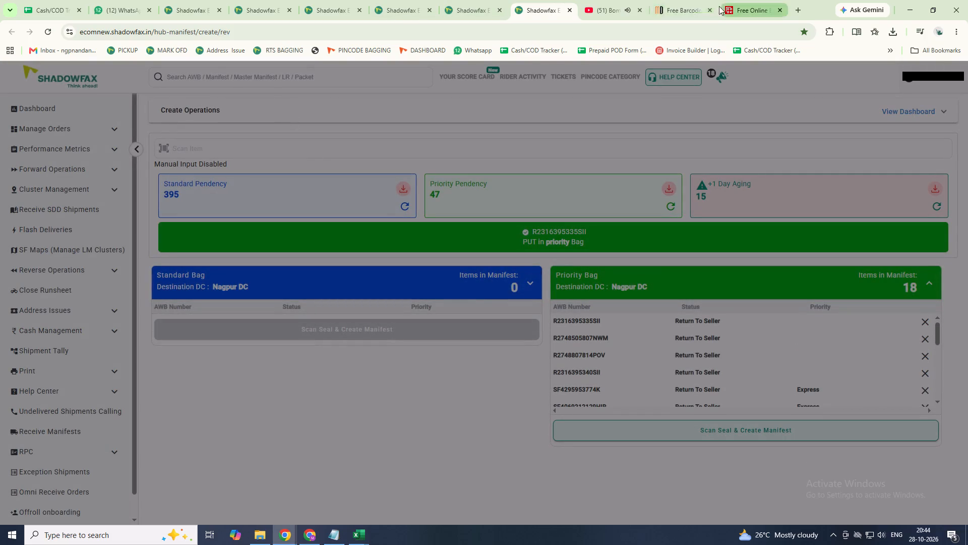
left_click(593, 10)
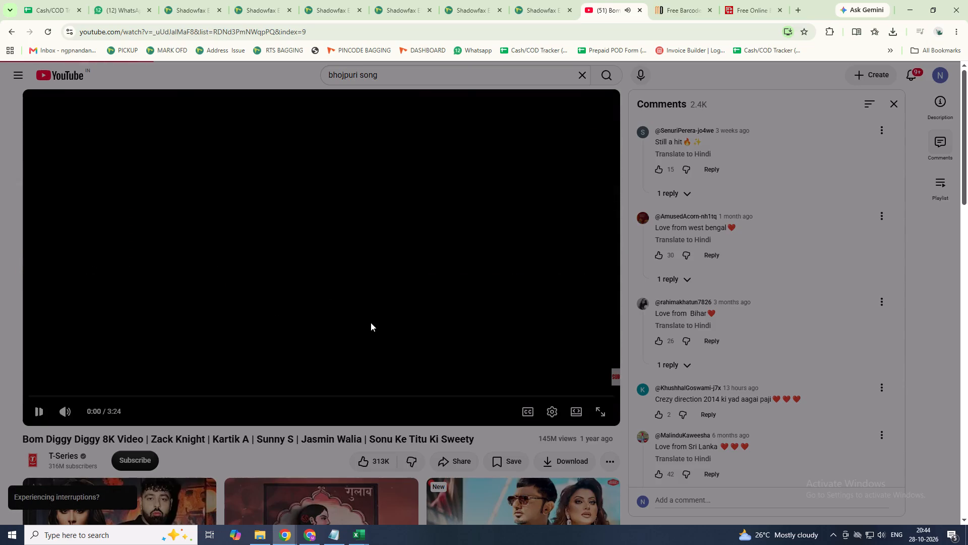
Review the riders' forward delivery figures for 28/10/2026 in Rider Activity.
left_click(179, 8)
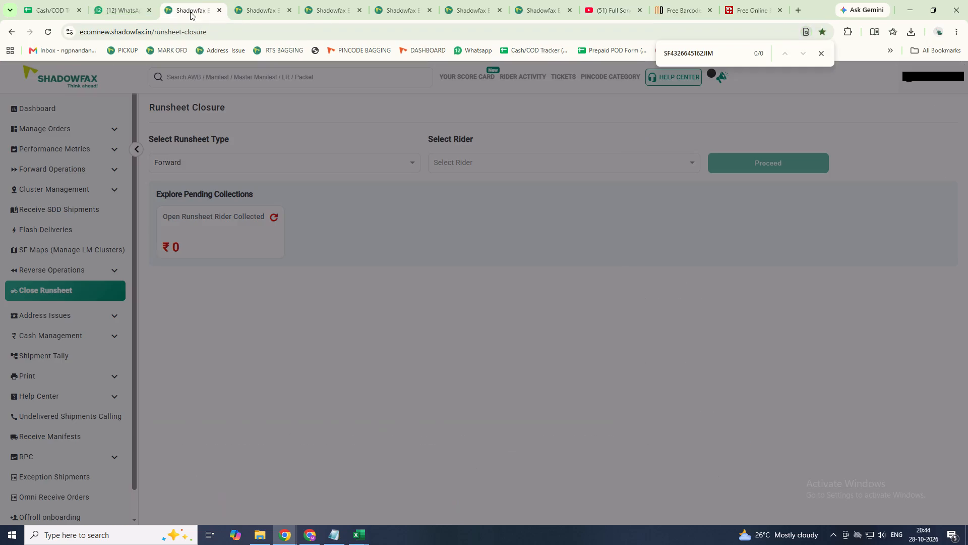
left_click(518, 78)
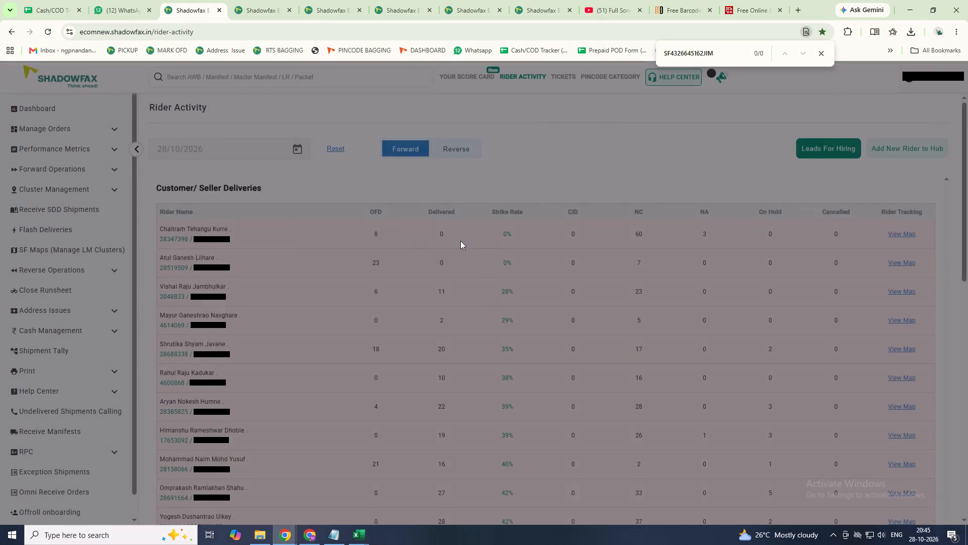
scroll(378, 252, "down", 1)
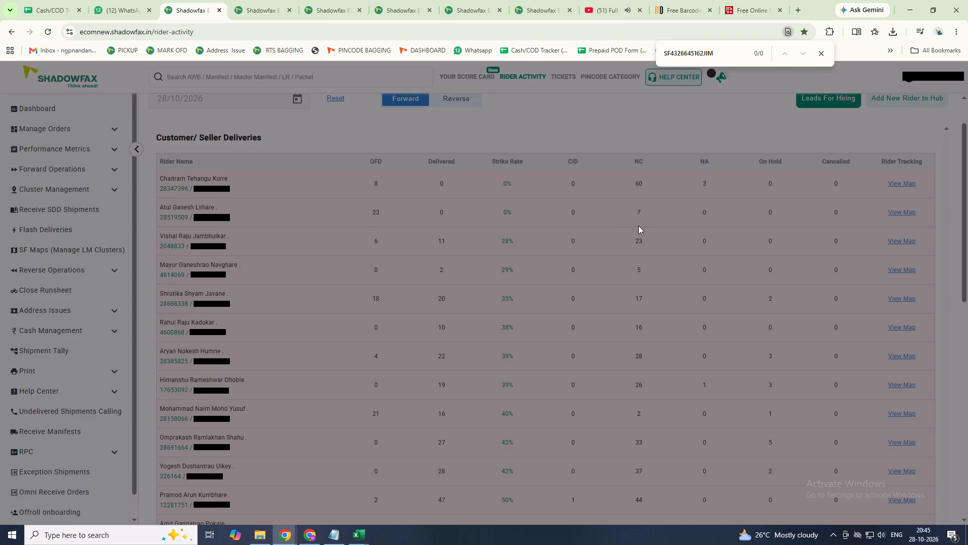
scroll(276, 227, "down", 1)
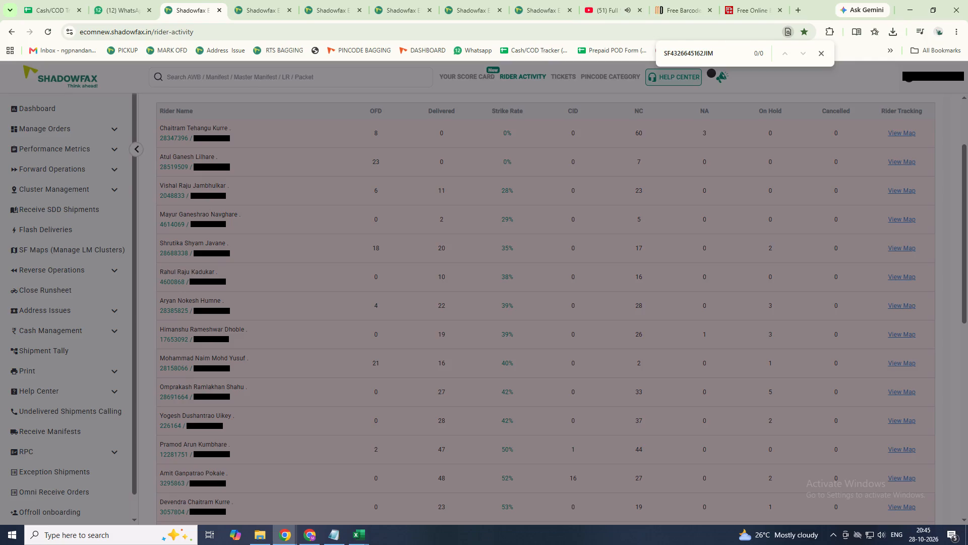
scroll(208, 241, "down", 1)
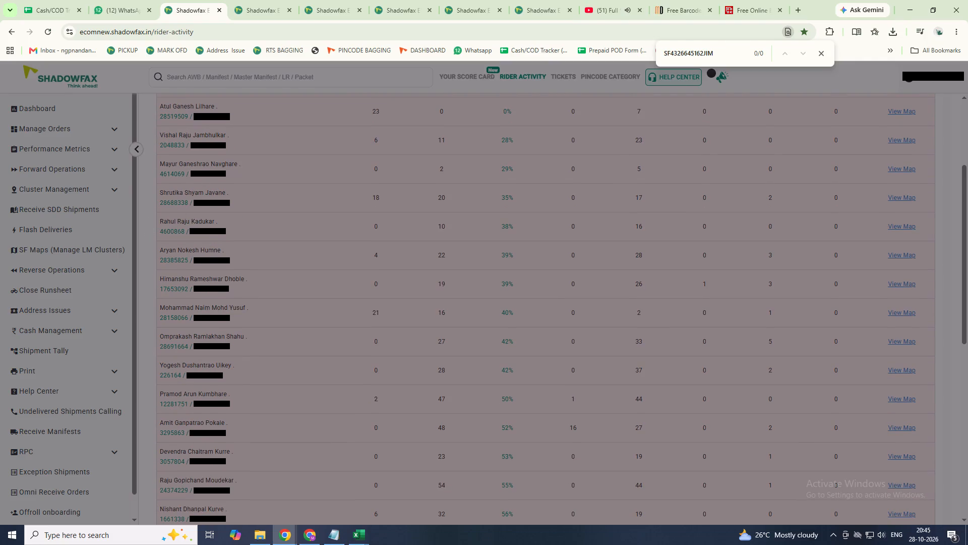
Start the runsheet closure with runsheet type Forward for rider Mayur.
left_click(198, 14)
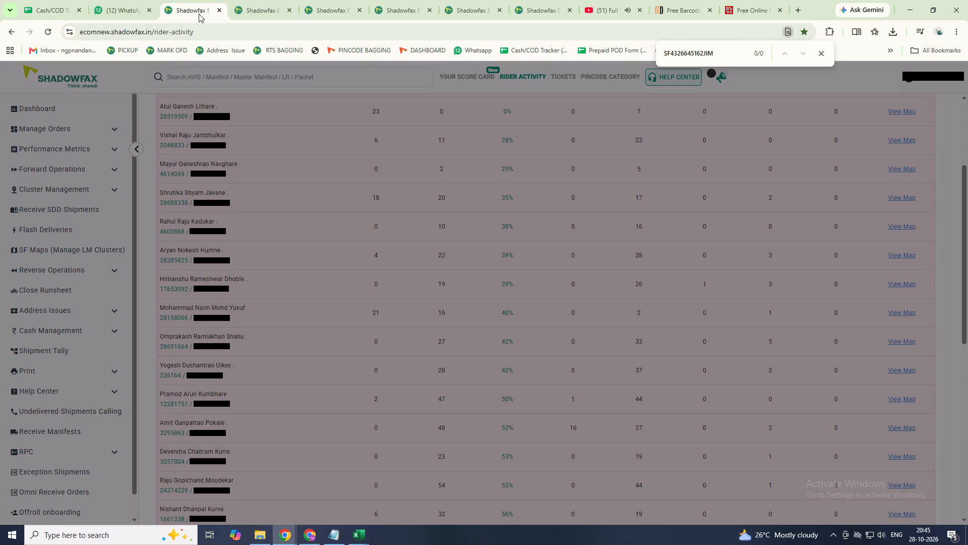
left_click(199, 8)
left_click(51, 290)
left_click(268, 167)
left_click(250, 168)
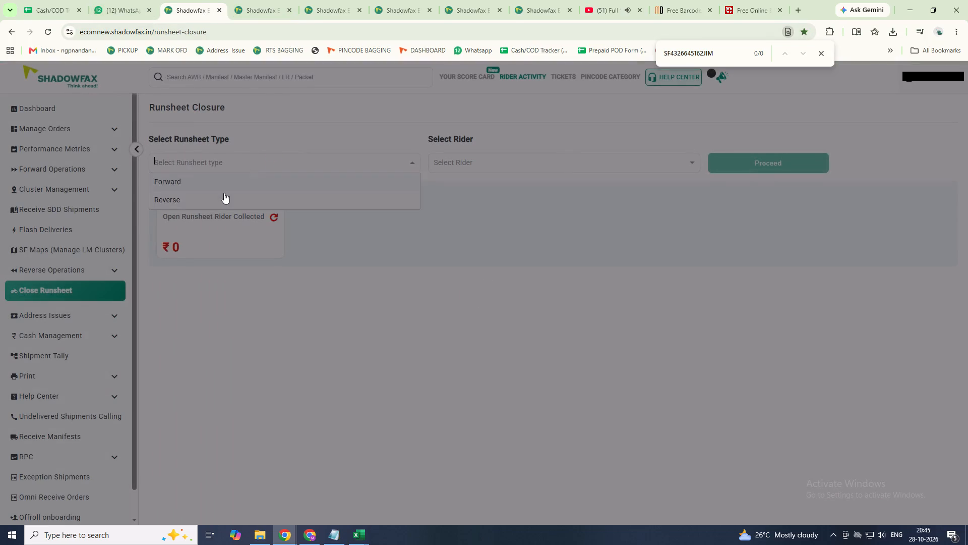
left_click(224, 192)
left_click(237, 160)
left_click(205, 174)
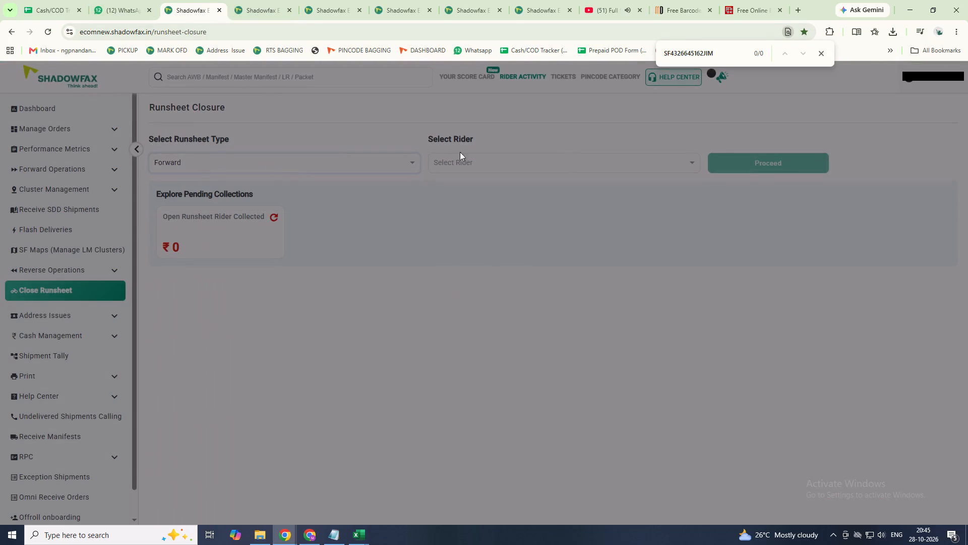
left_click(466, 160)
type("MAYU")
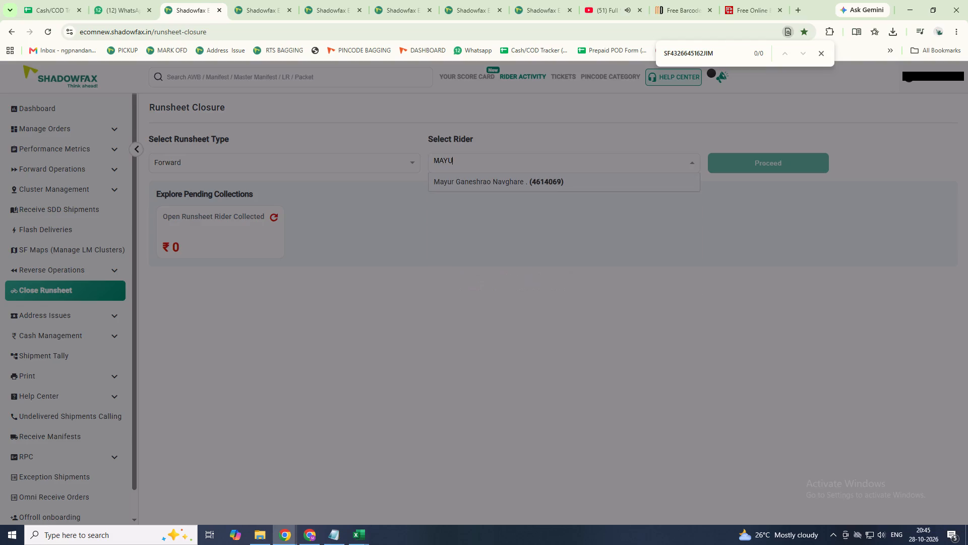
left_click(469, 190)
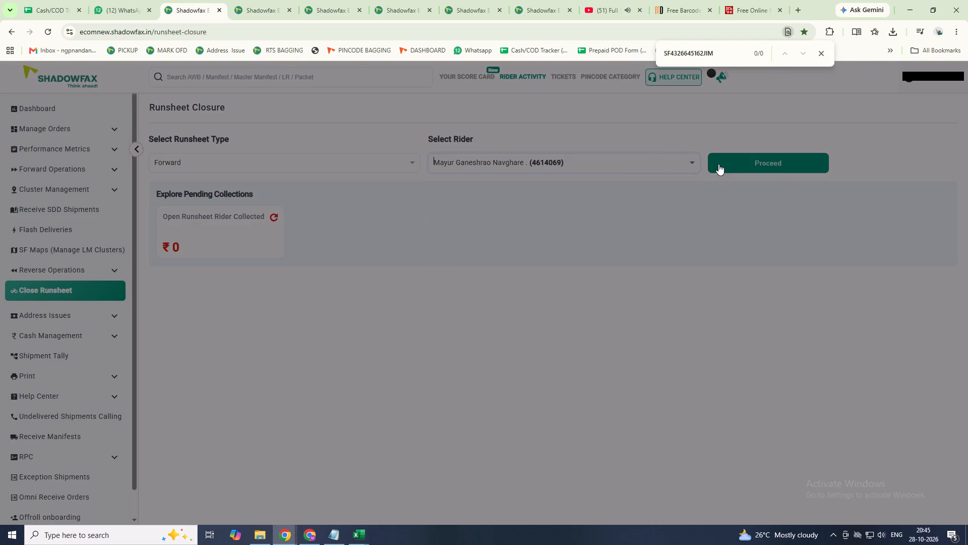
left_click(720, 164)
Mark rider Mayur's cash as collected in the Close Runsheet Confirmation and try to close his runsheets.
left_click(626, 170)
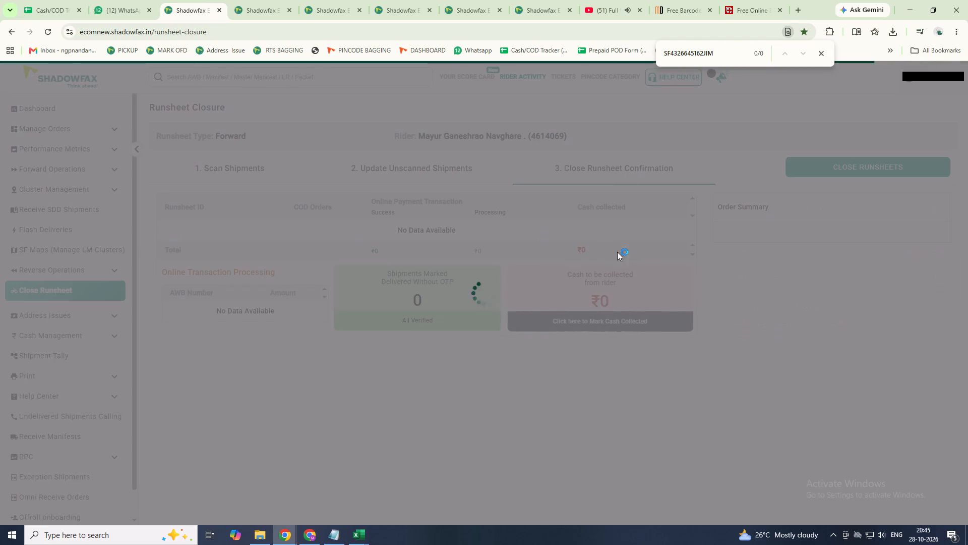
left_click(639, 314)
left_click(801, 165)
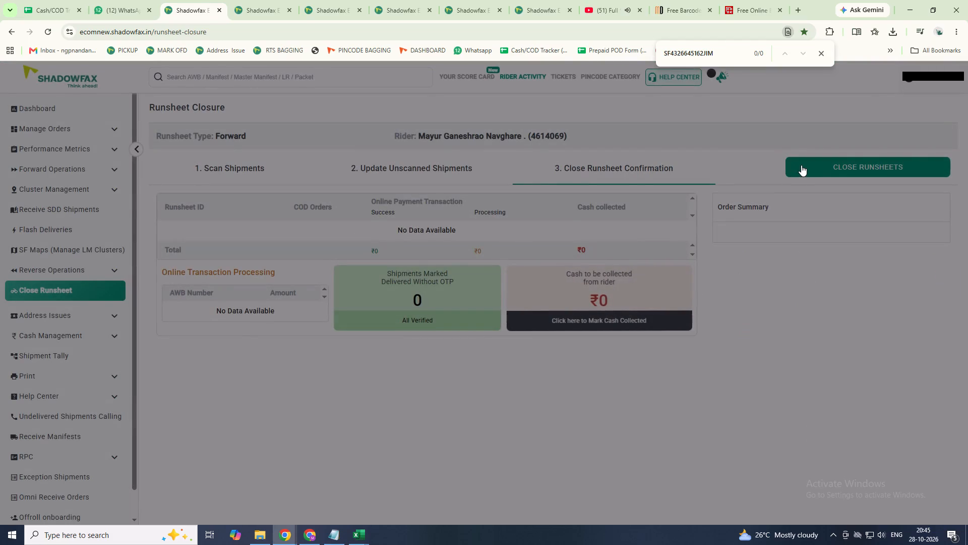
triple_click(790, 167)
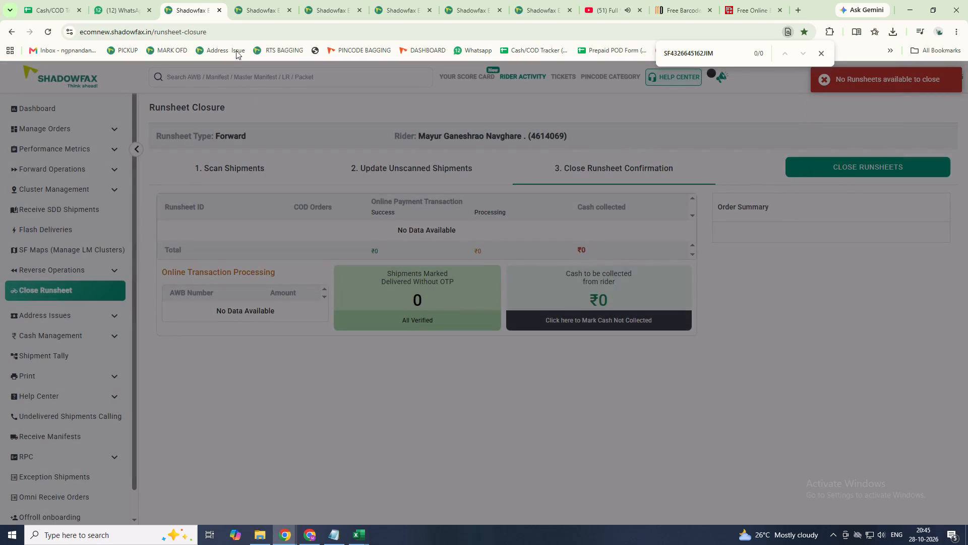
Create the manifest for the Nagpur DC Priority Bag with green seal HDCI100160280.
left_click(538, 6)
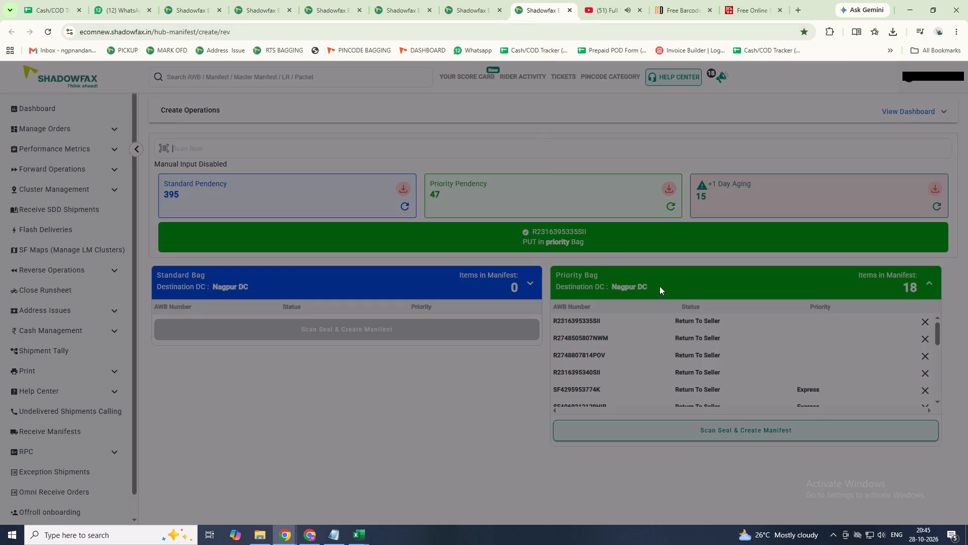
left_click(812, 427)
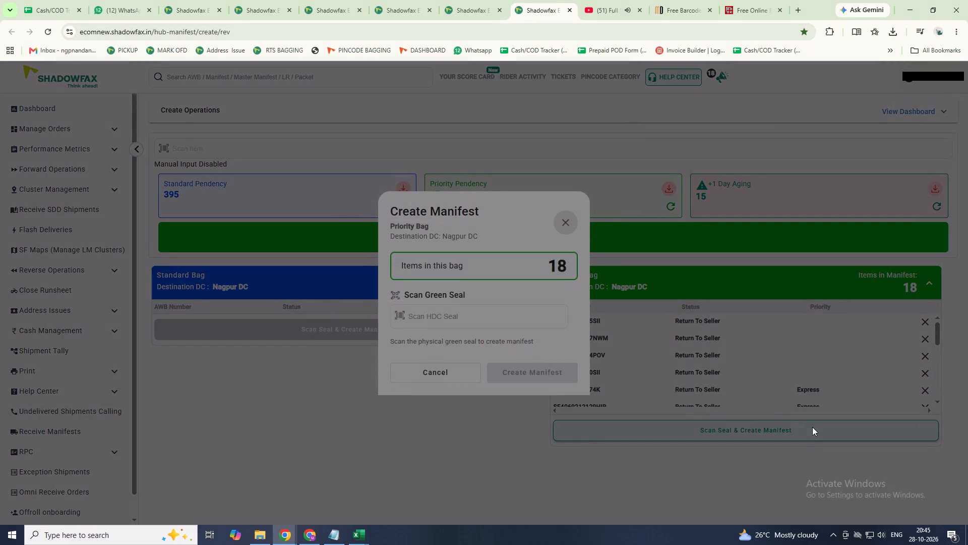
left_click(531, 318)
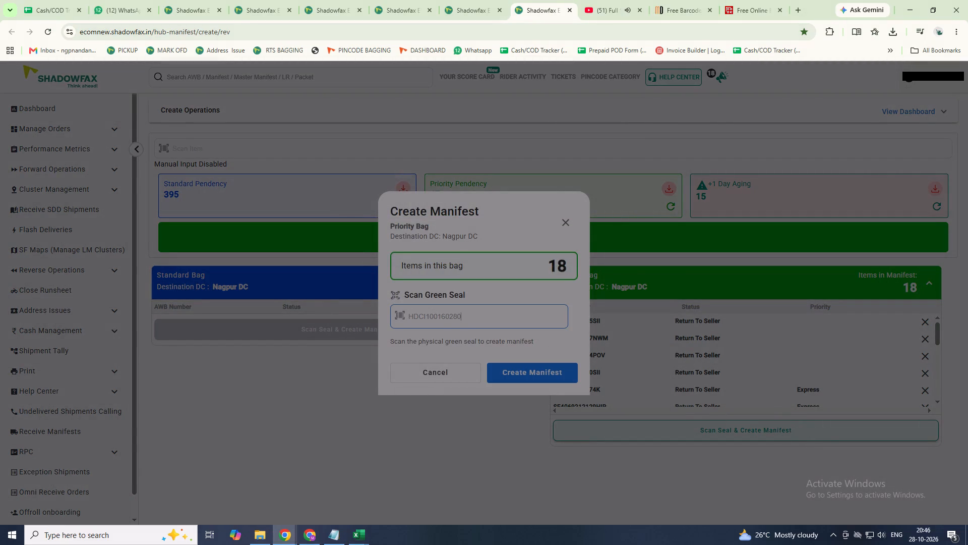
left_click(557, 372)
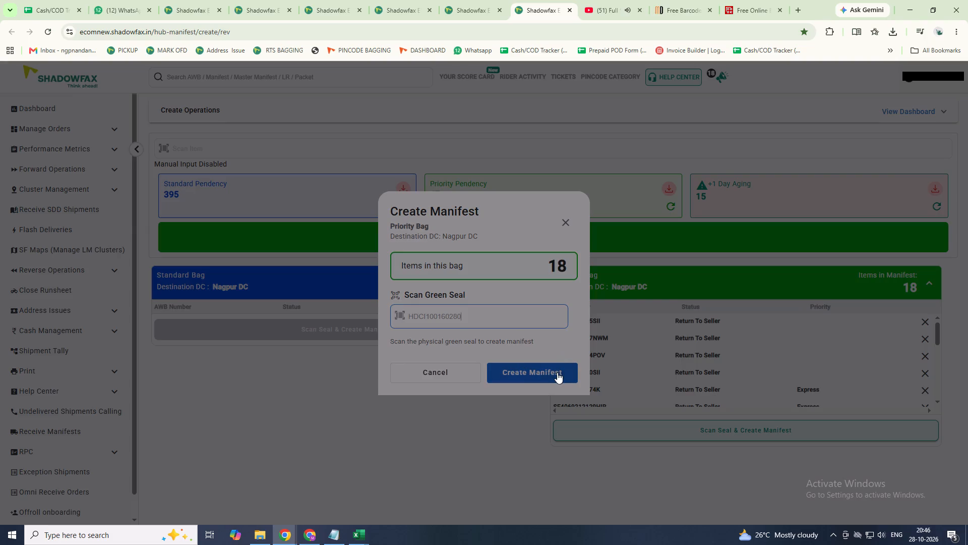
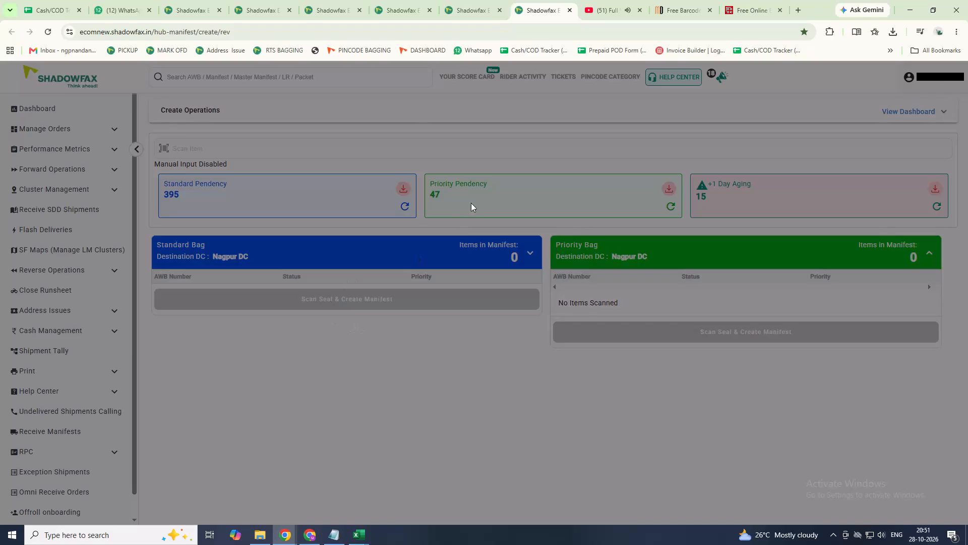
In the Cash/COD Tracker's october sheet, enter 3 in the 1-rupee row of rider column 19.
left_click(49, 14)
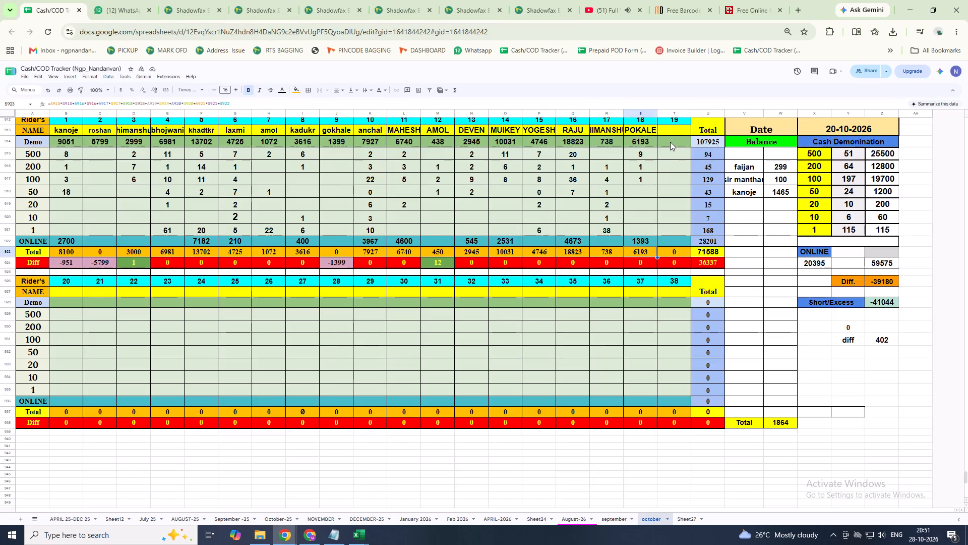
left_click(670, 142)
left_click(677, 154)
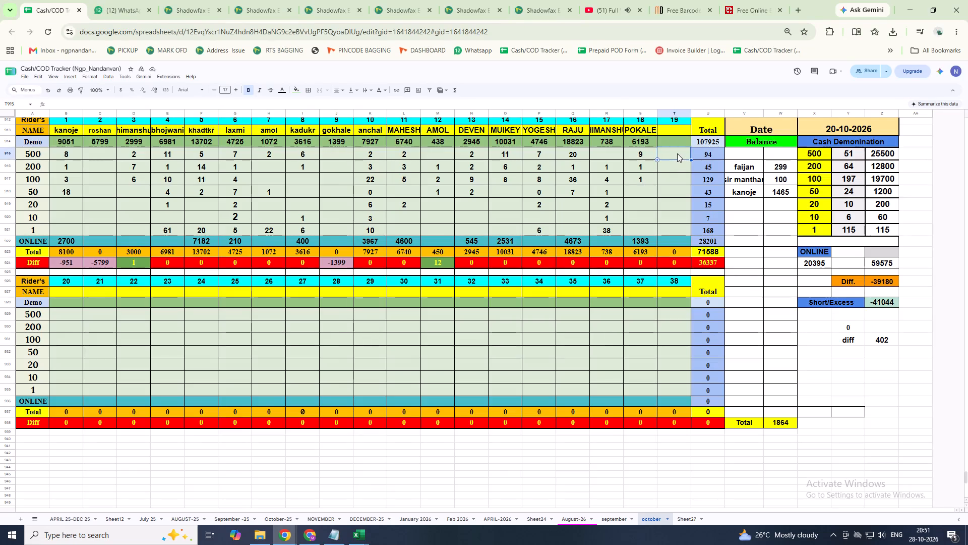
key("Down")
key("Down")
key("Down")
key("Down")
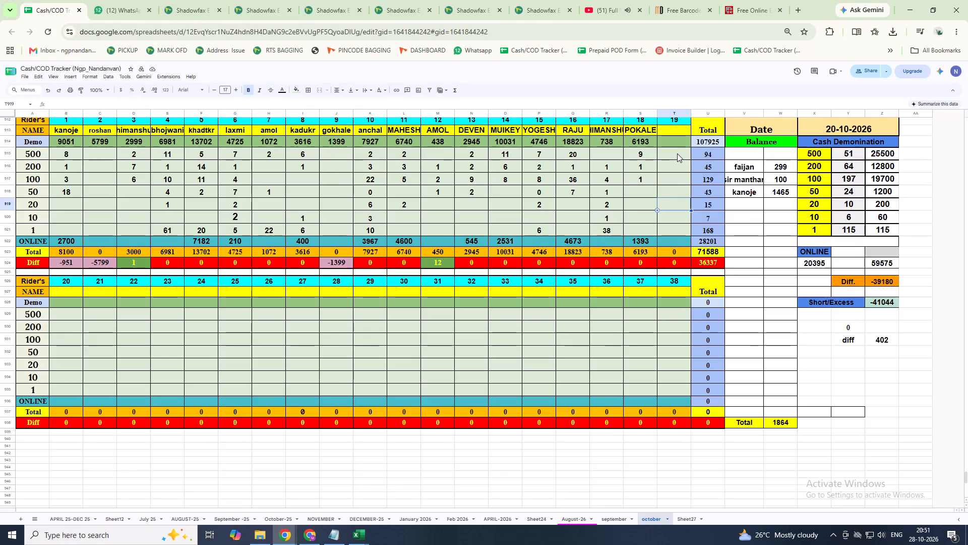
key("Down")
key("Down")
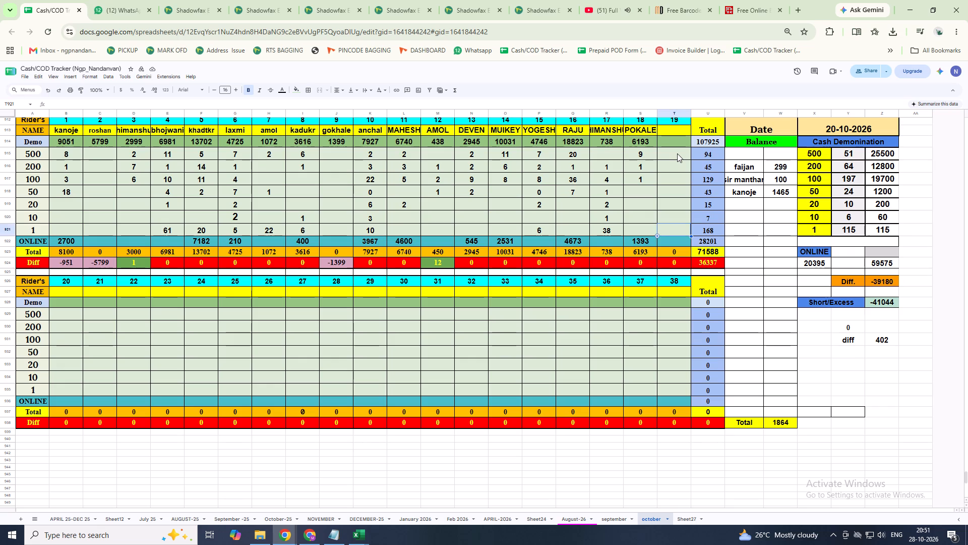
key("3")
key("Return")
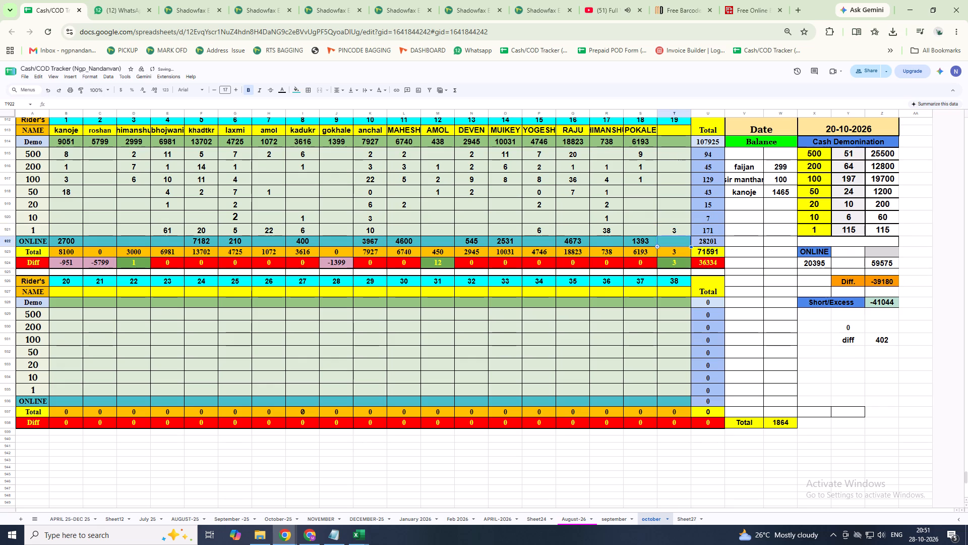
Fill rider column 19's note counts with 3 for 500, 2 for 200 and 1 for 20.
key("Up")
key("Up")
key("Up")
key("Up")
key("Up")
key("Up")
key("Up")
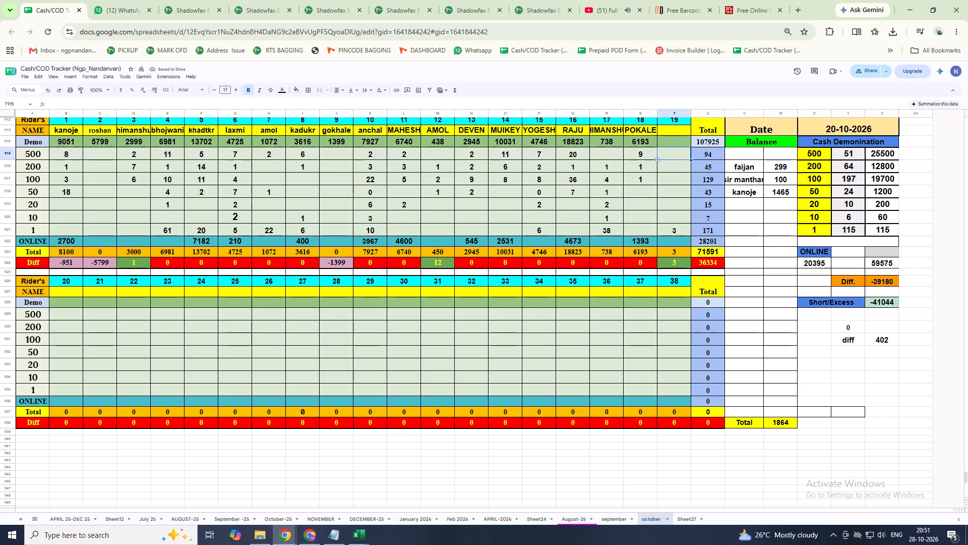
key("3")
key("Return")
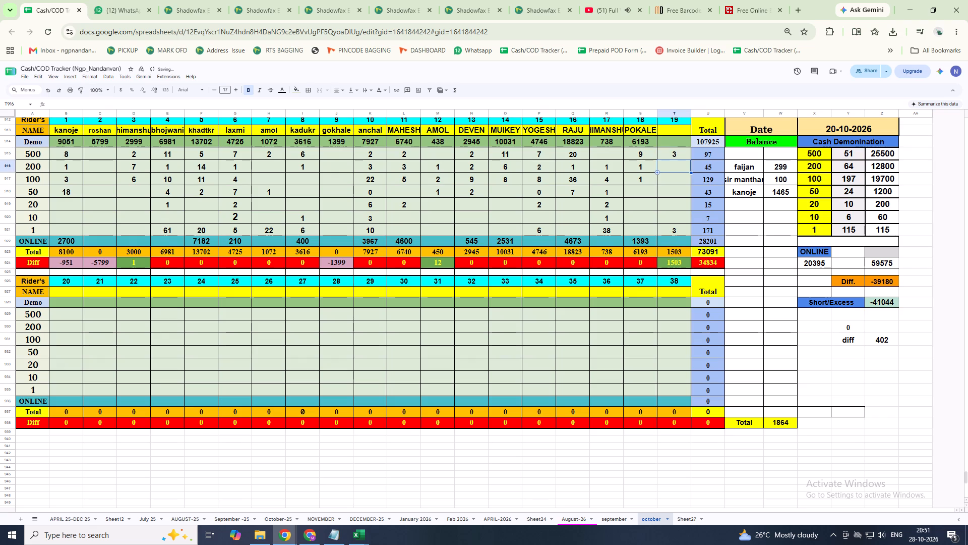
key("2")
key("Return")
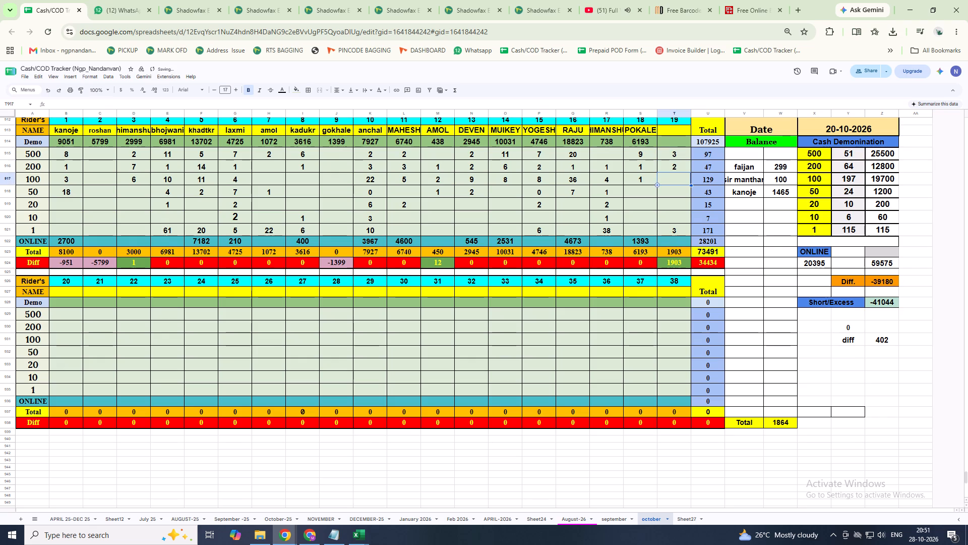
key("Return")
key("Return")
key("Return")
key("Return")
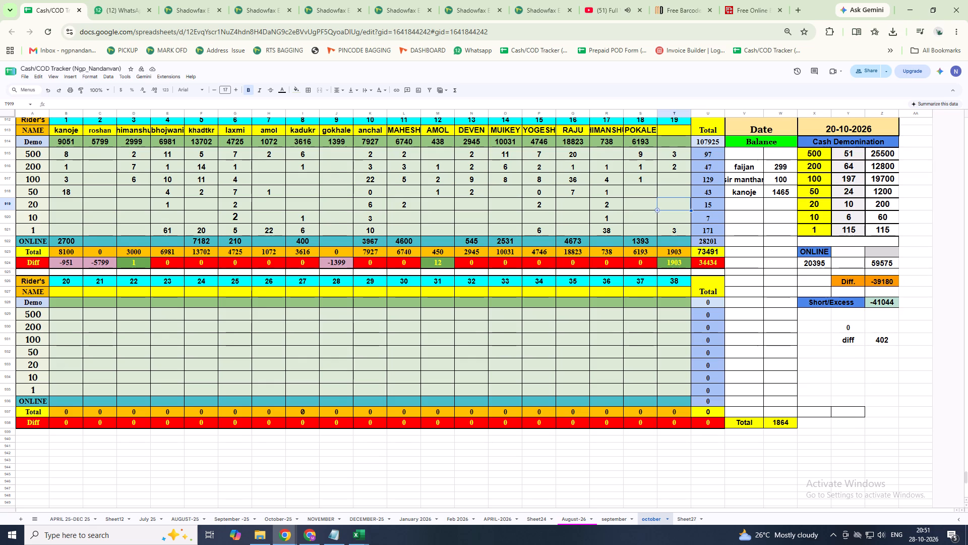
key("1")
key("Return")
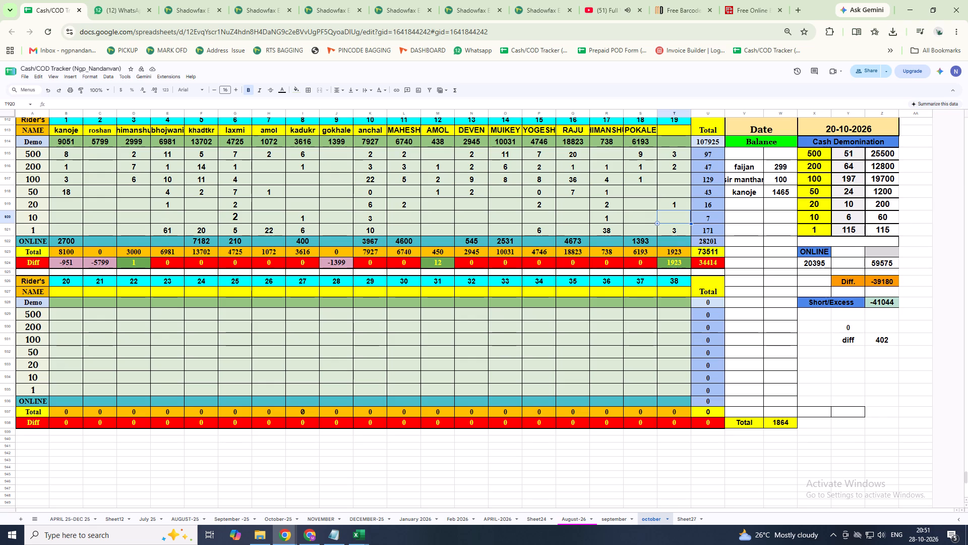
Enter 5423 as the Demo amount and DHOMNE as the rider name in column 19.
left_click(673, 140)
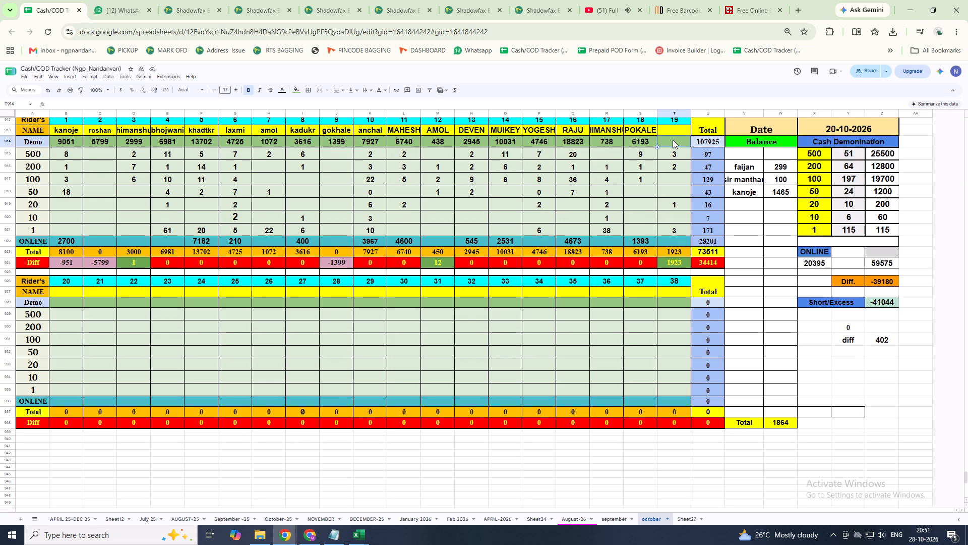
type("5423")
key("Return")
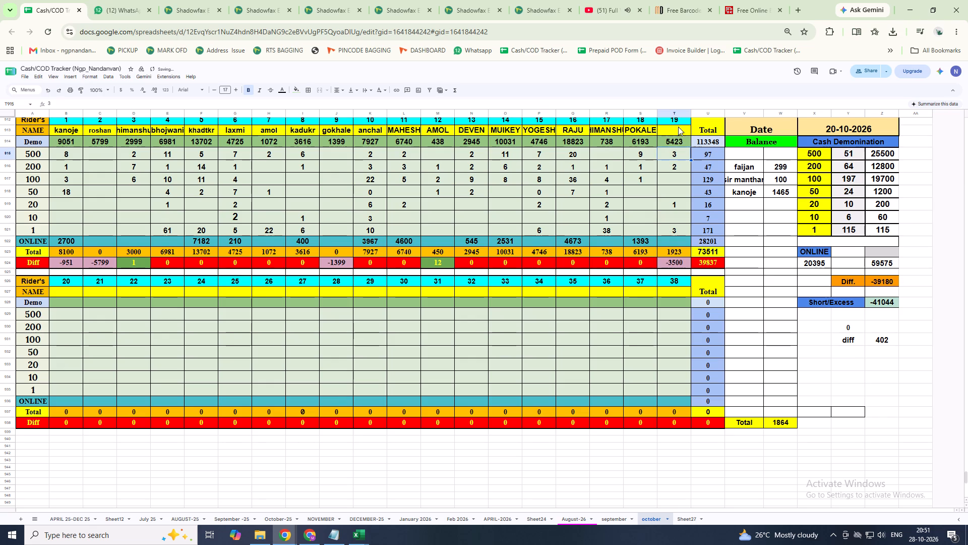
left_click(678, 129)
type("DHOMNE")
key("Return")
key("Return")
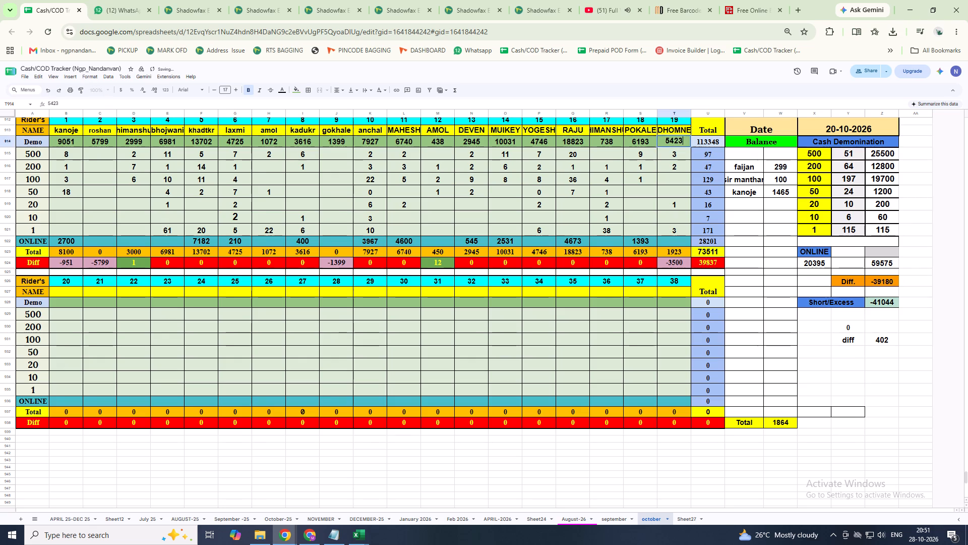
key("Return")
key("Return")
key("Return")
key("Return")
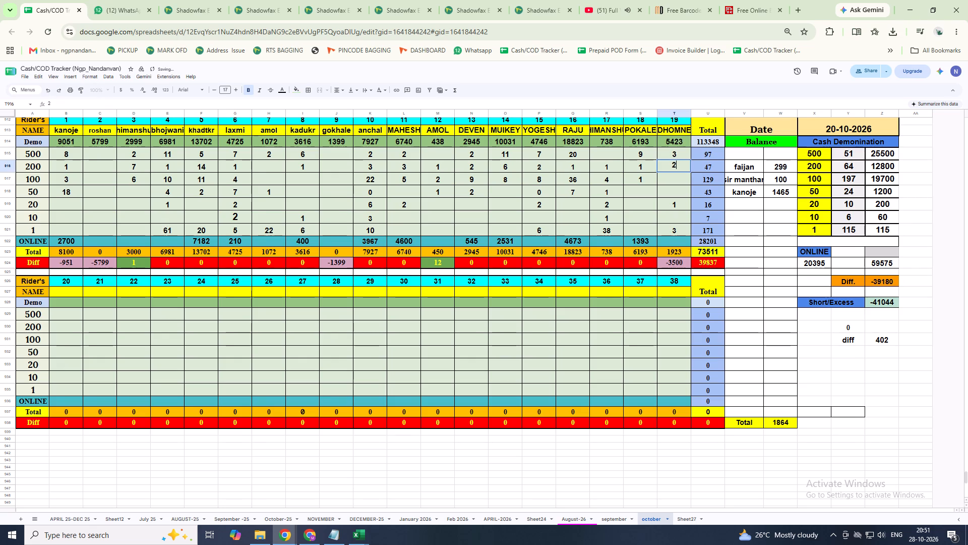
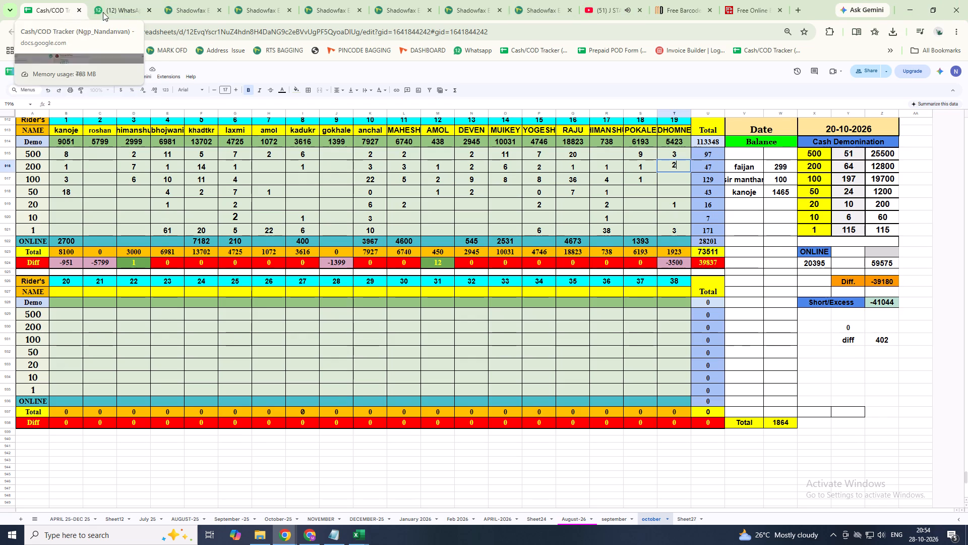
Switch to the Shadowfax portal and open runsheet closure for rider Aniket's Forward runsheet.
left_click(182, 13)
left_click(57, 105)
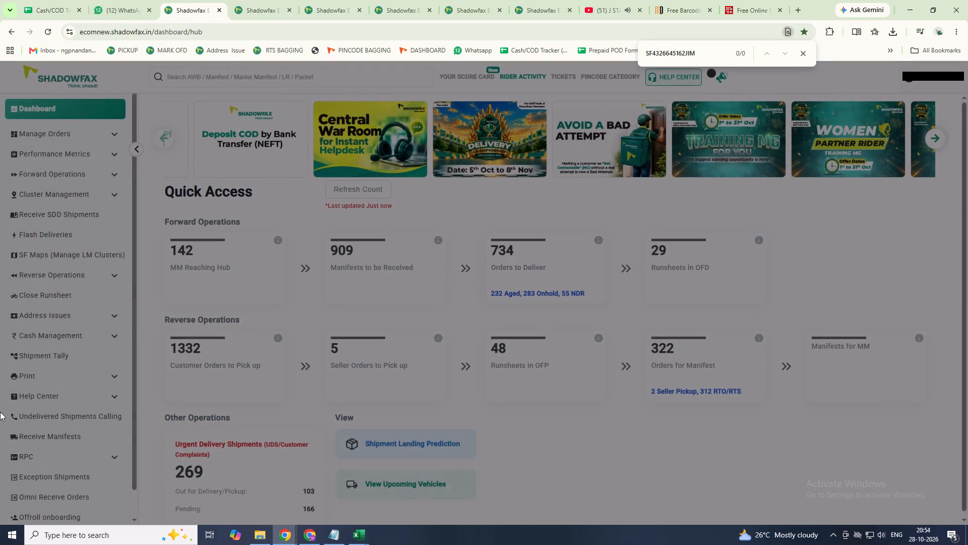
left_click(47, 299)
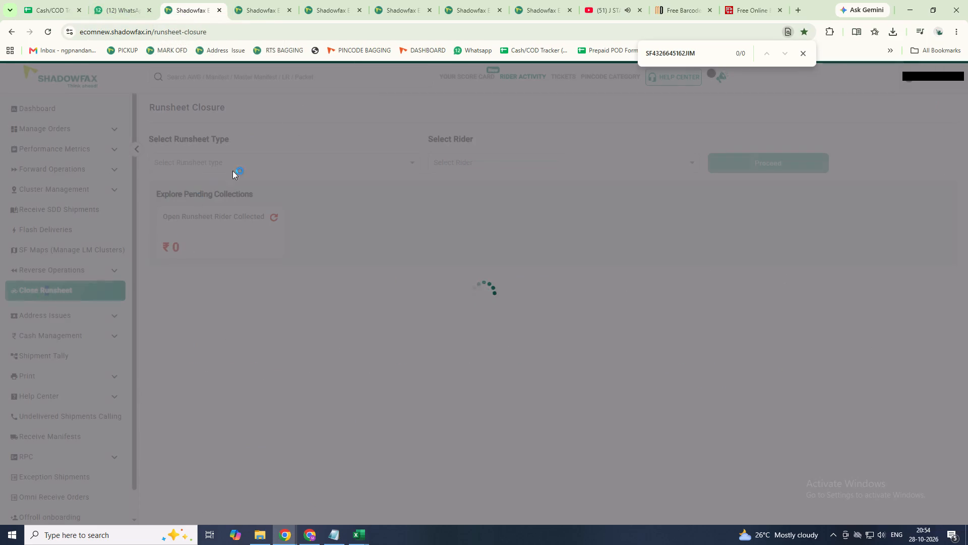
left_click(382, 152)
left_click(377, 159)
left_click(196, 181)
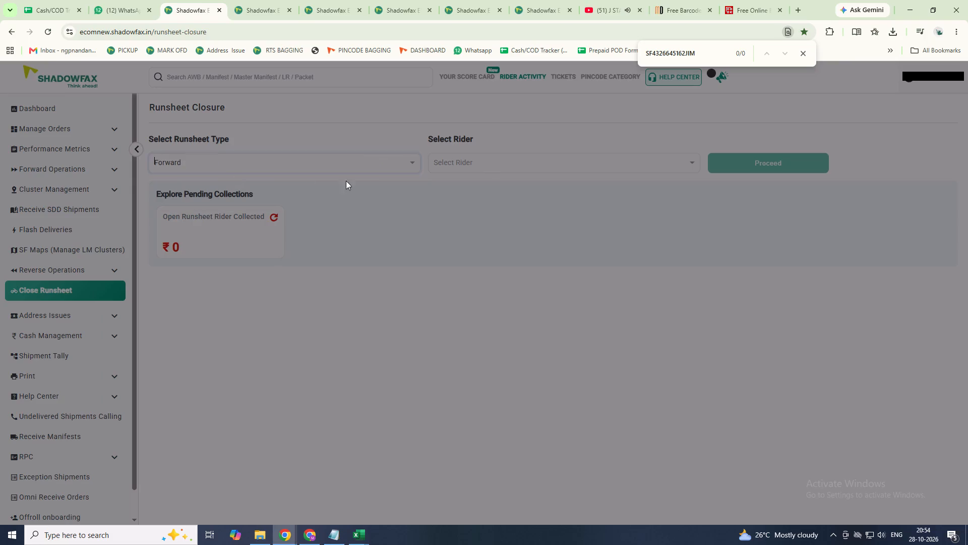
left_click(483, 171)
type("ANI")
left_click(466, 196)
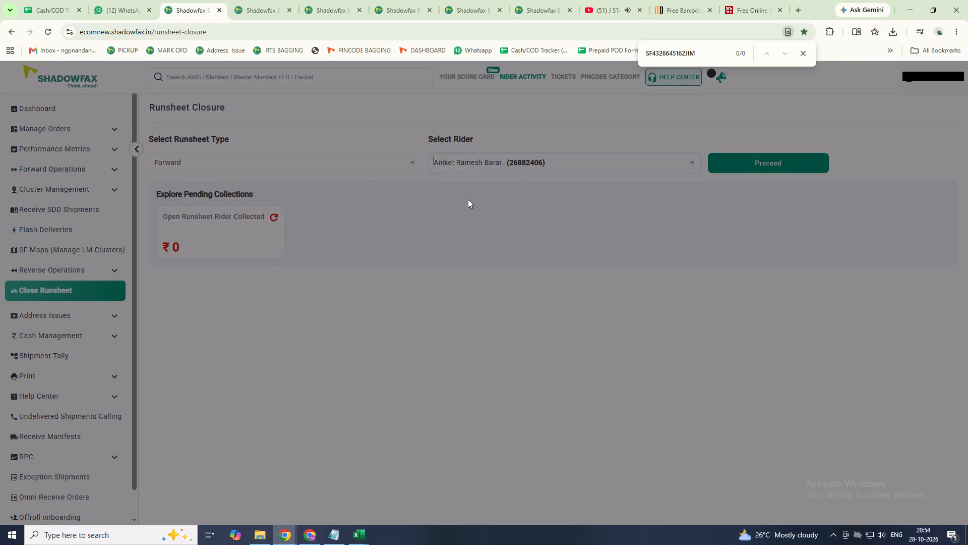
left_click(773, 164)
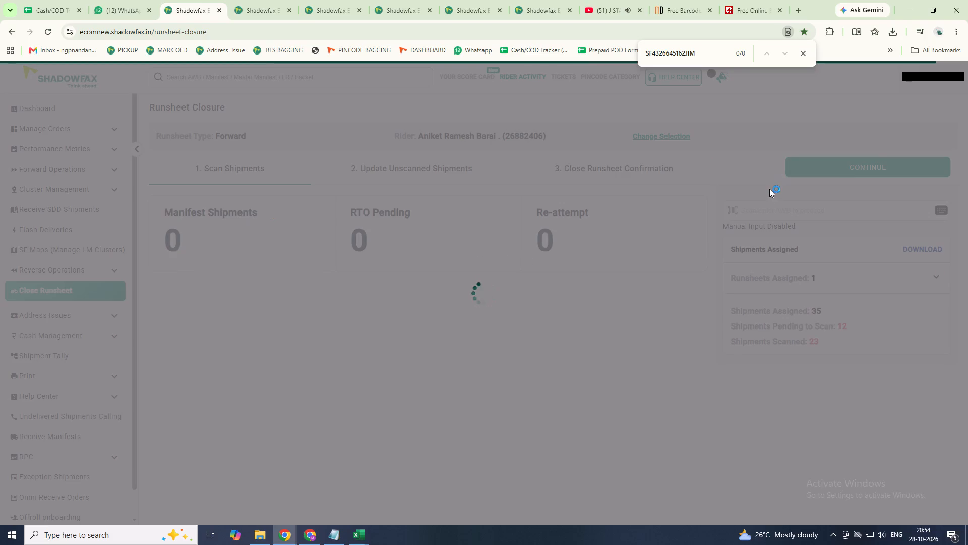
Scan the rider's undelivered shipments into the runsheet closure.
left_click(762, 198)
left_click(762, 203)
double_click(760, 207)
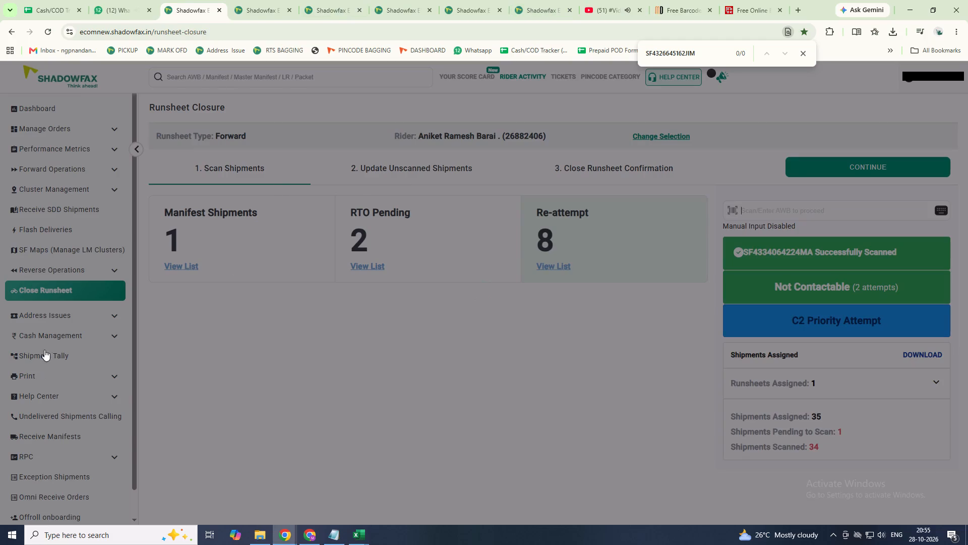
Check the rider's unmarked shipments and the close runsheet confirmation for anything still pending.
left_click(384, 162)
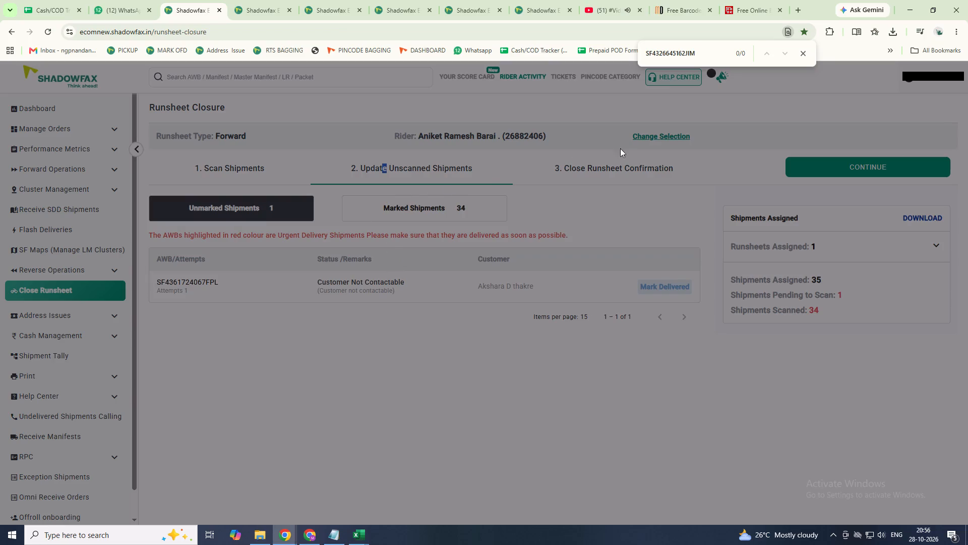
left_click(593, 169)
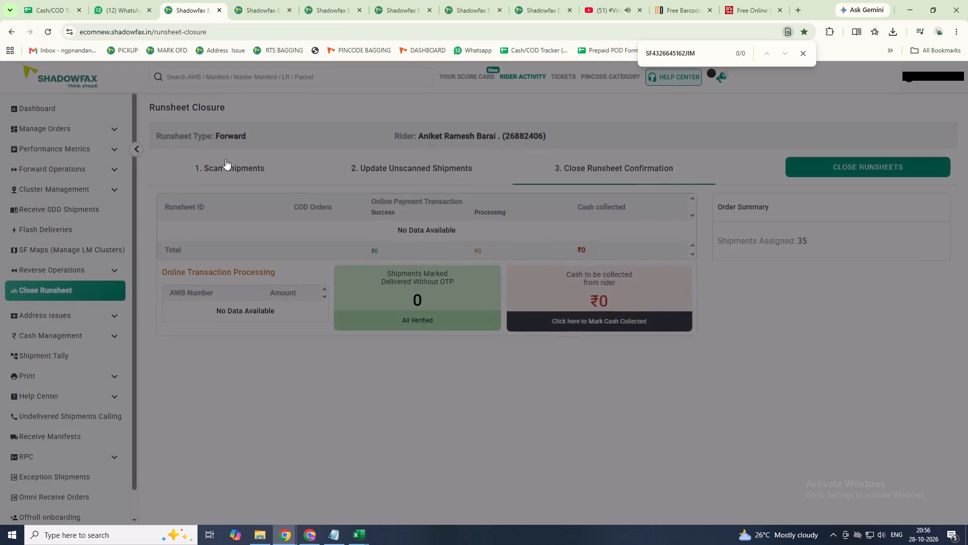
left_click(215, 168)
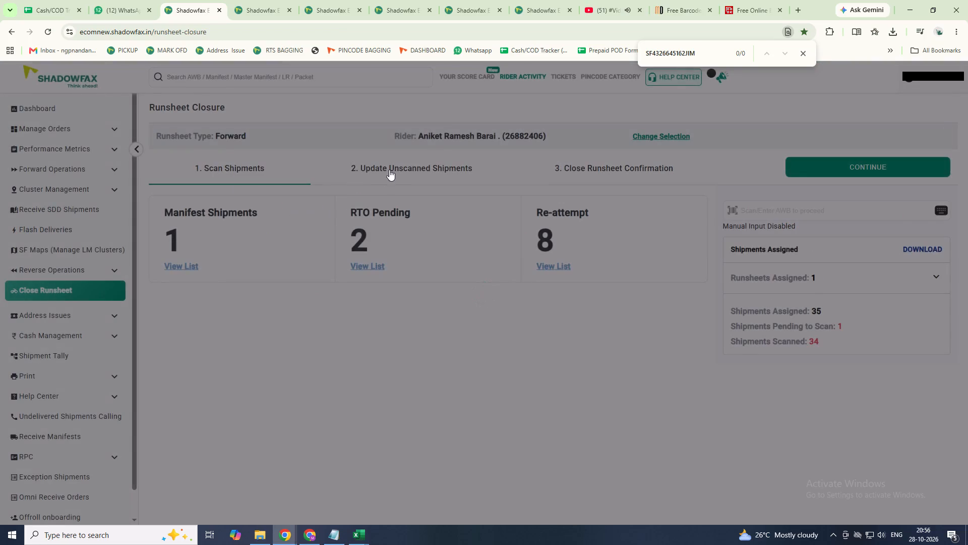
left_click(389, 171)
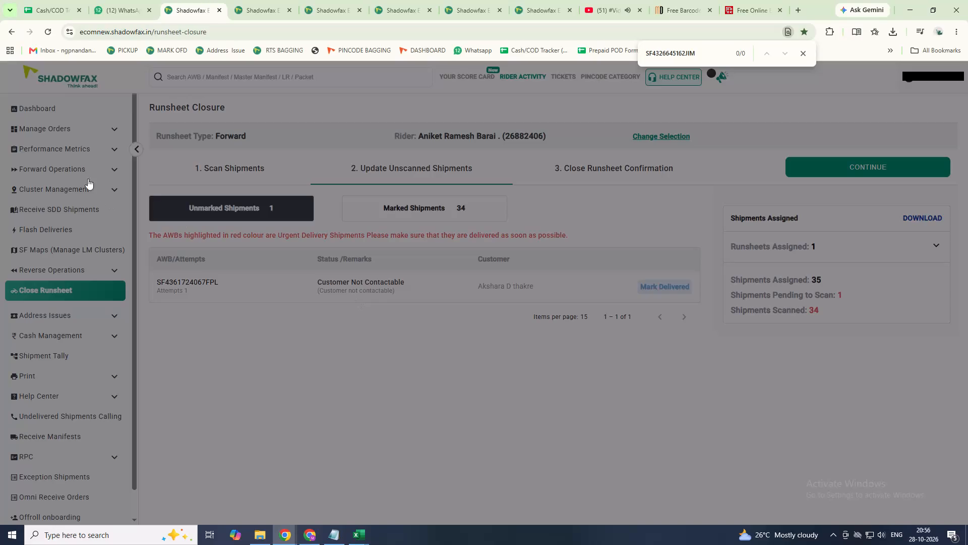
Return to shipment scanning and ready the AWB field to scan the rider's pending shipment.
left_click(192, 163)
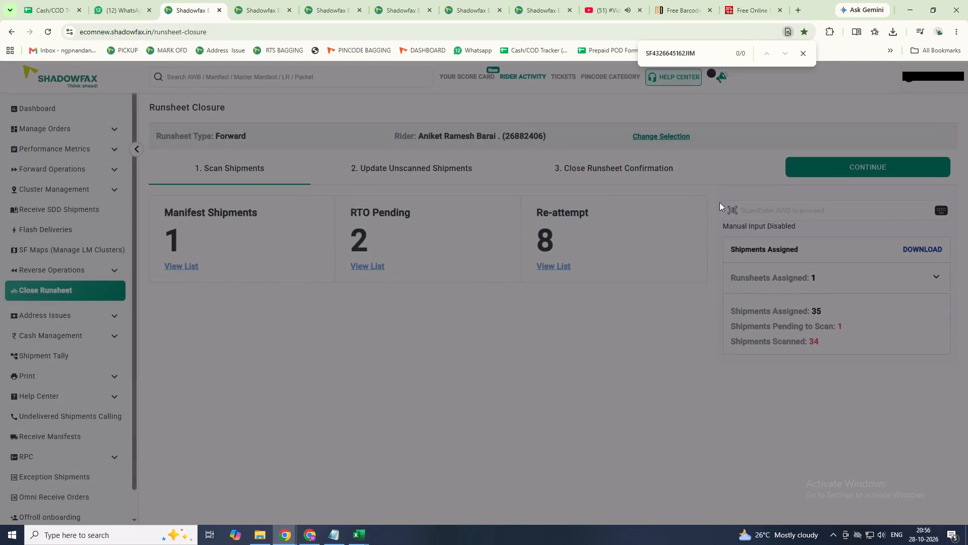
left_click(762, 216)
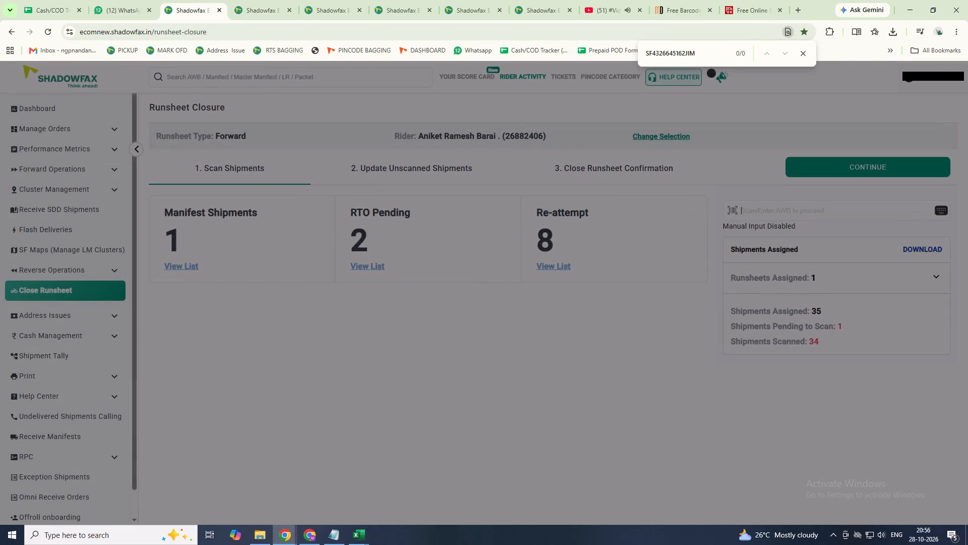
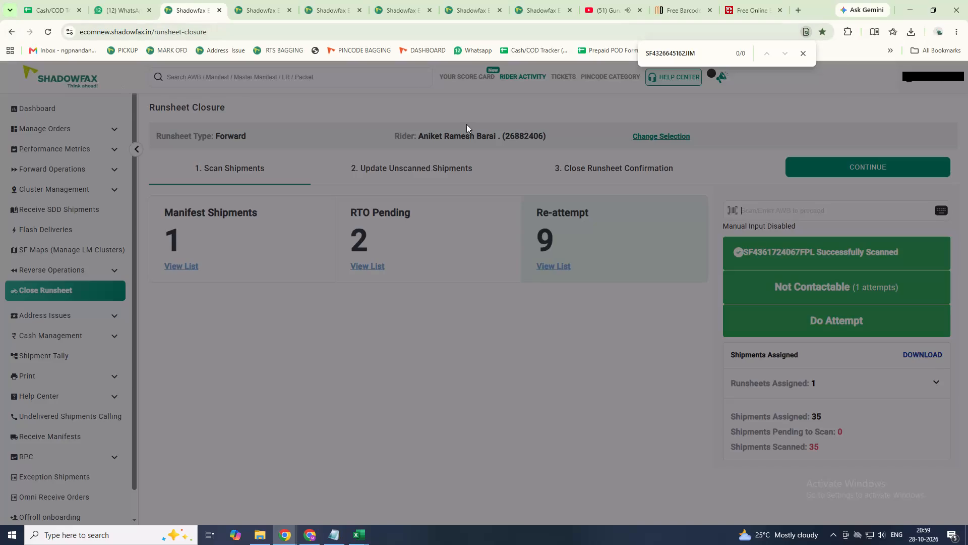
Switch to YouTube and play the Dilbar Dilbar lyrical video from the suggested songs.
left_click(608, 5)
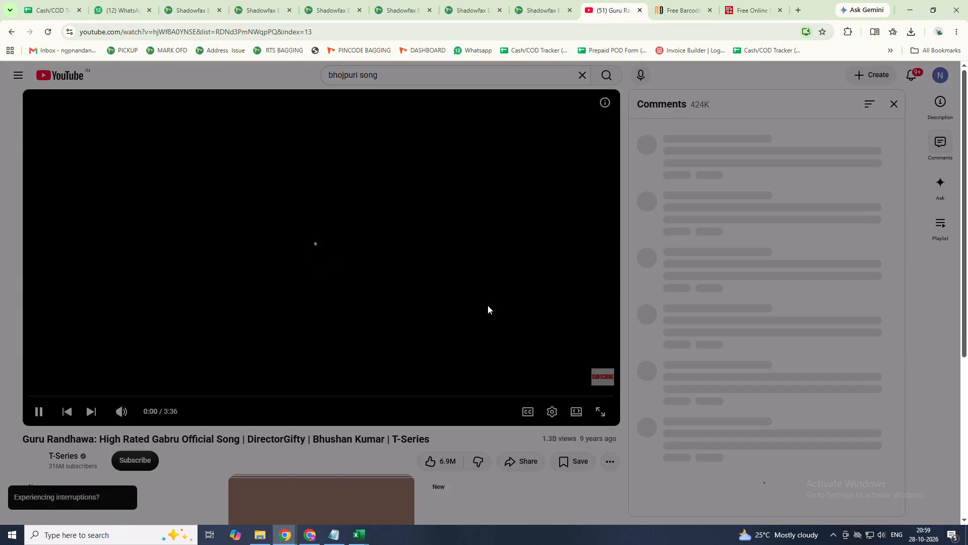
scroll(466, 371, "down", 4)
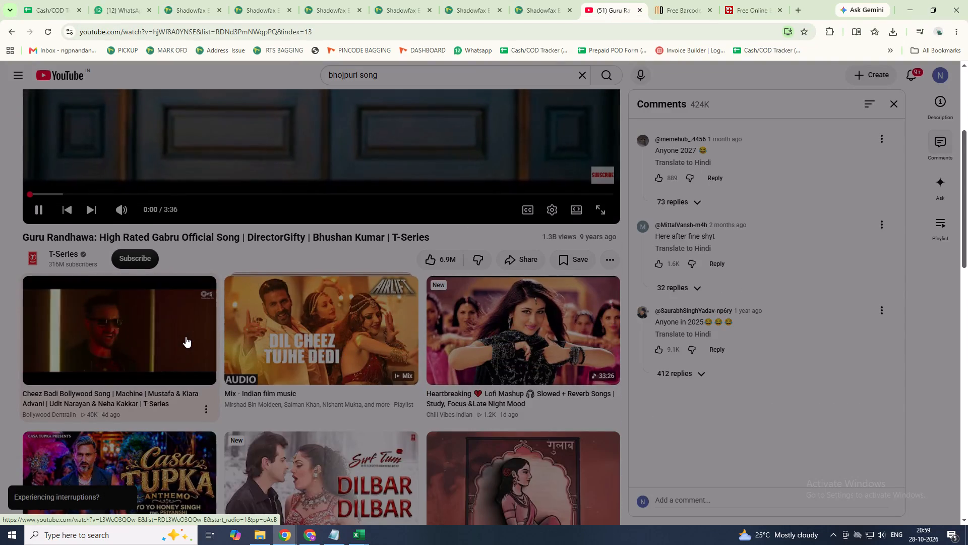
scroll(189, 343, "down", 3)
left_click(308, 341)
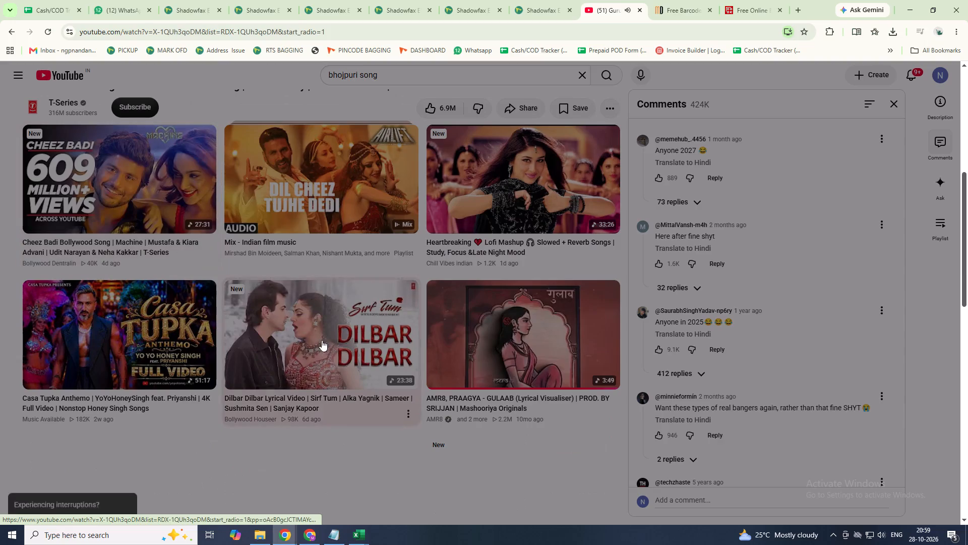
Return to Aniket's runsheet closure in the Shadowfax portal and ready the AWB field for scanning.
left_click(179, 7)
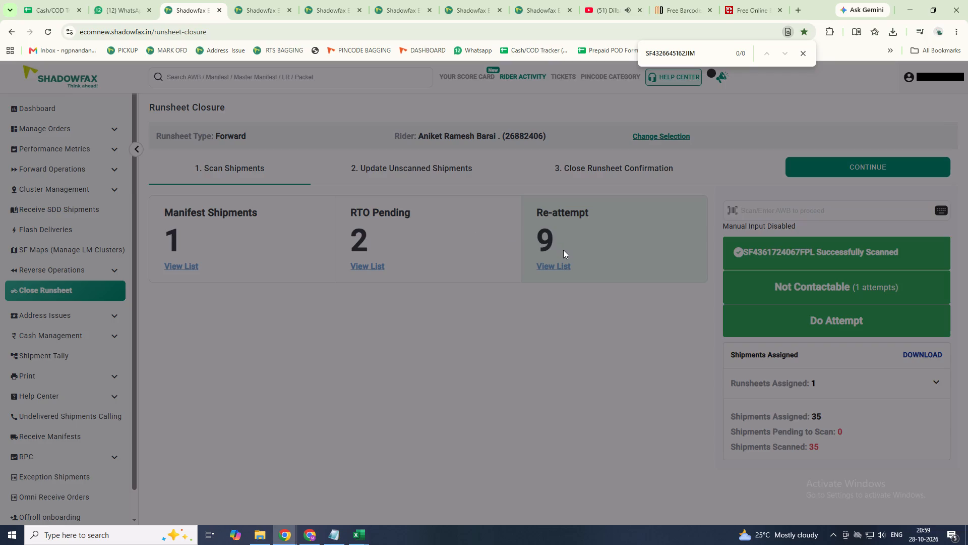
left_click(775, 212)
Switch to YouTube, pause the song to close its comments, and resume playback.
left_click(615, 17)
left_click(514, 236)
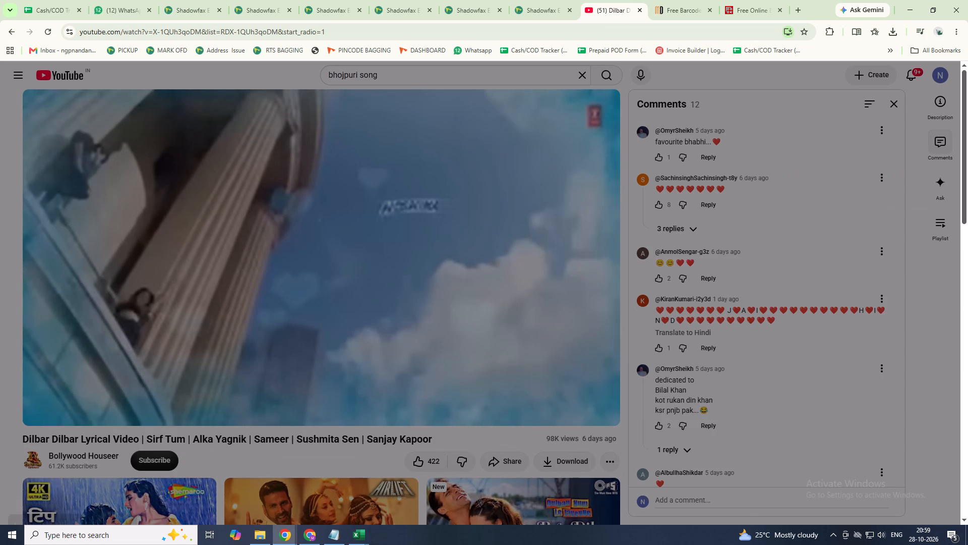
left_click(898, 100)
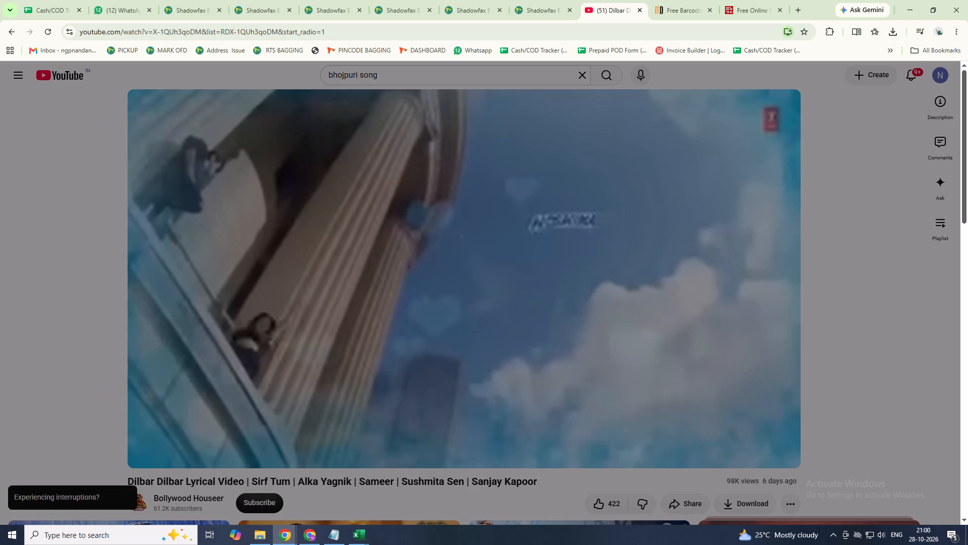
left_click(450, 287)
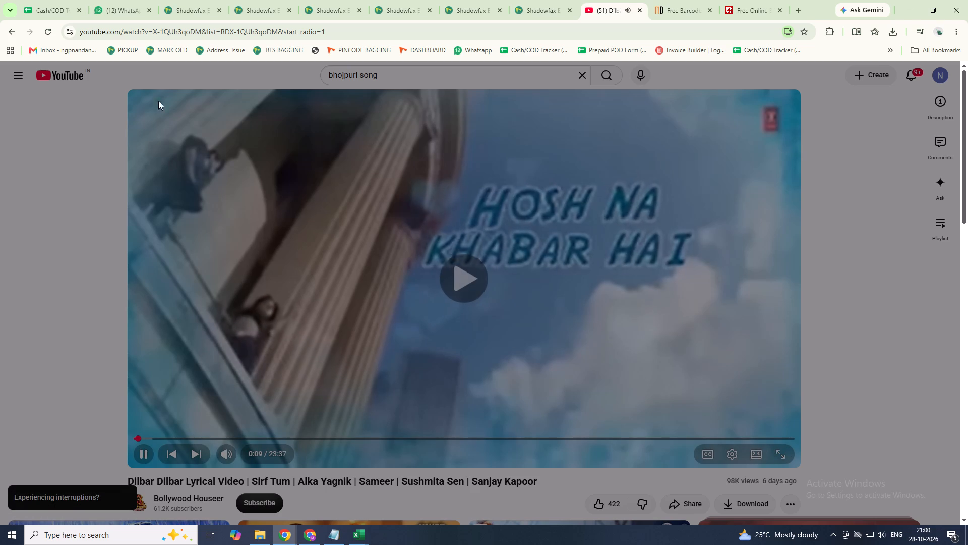
Open Aniket's close runsheet confirmation in Shadowfax and enter 4803 as the Demo amount for rider 20 in the Cash/COD Tracker.
left_click(189, 7)
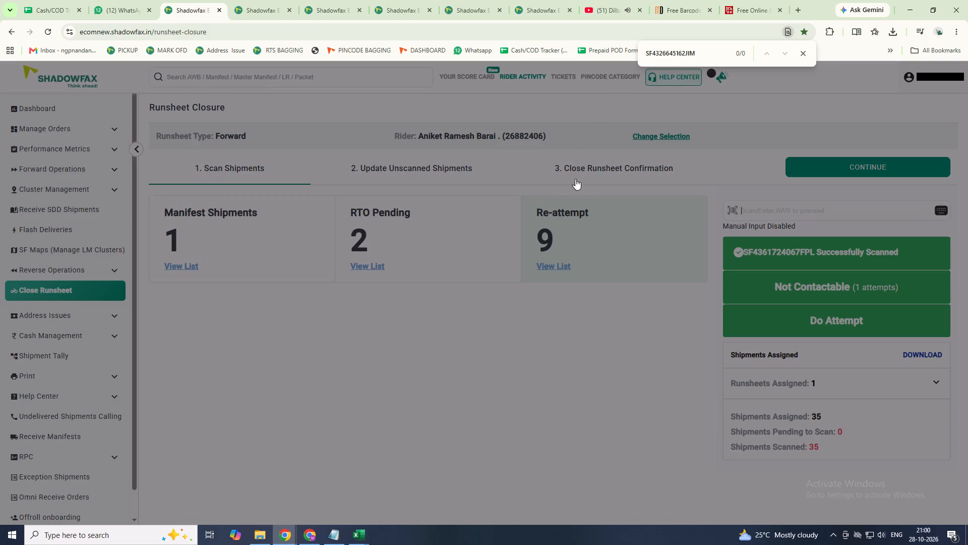
left_click(577, 169)
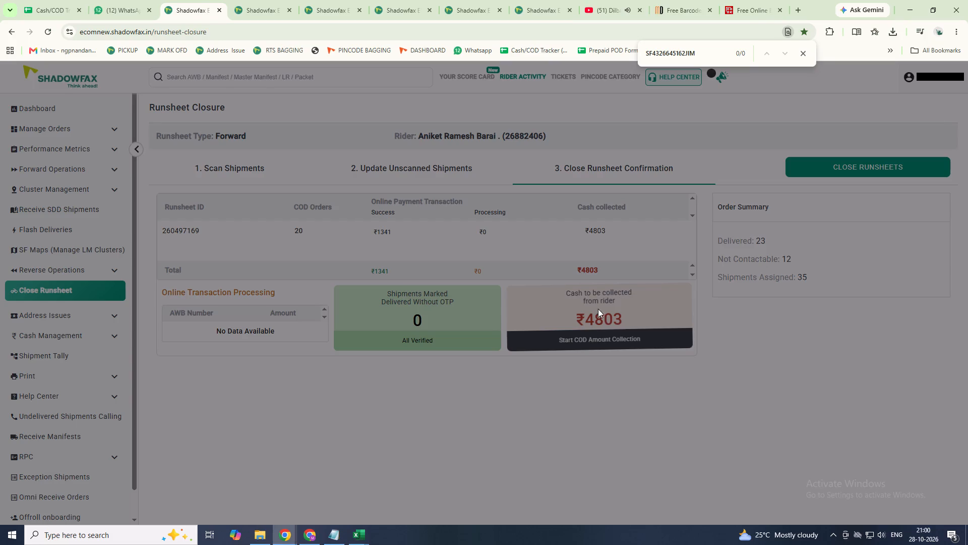
left_click(58, 7)
left_click(63, 305)
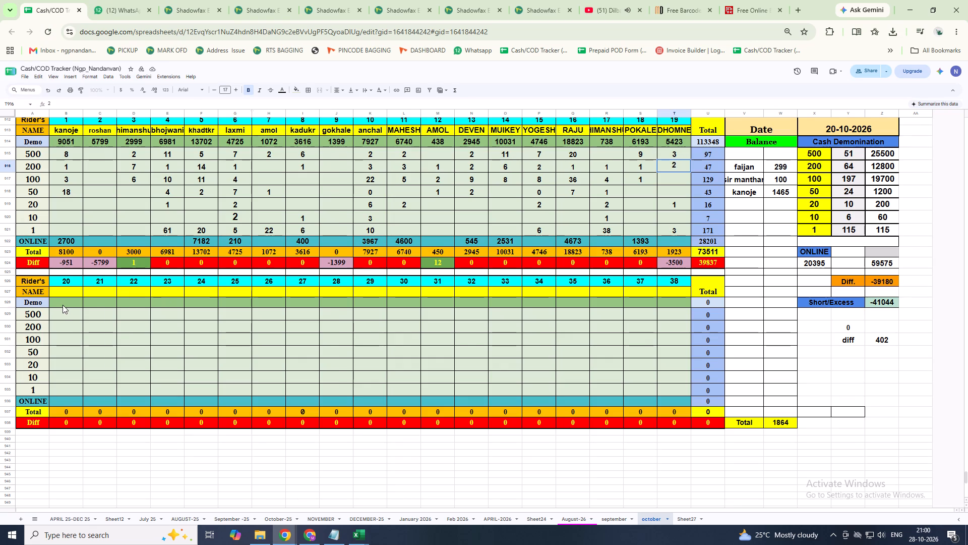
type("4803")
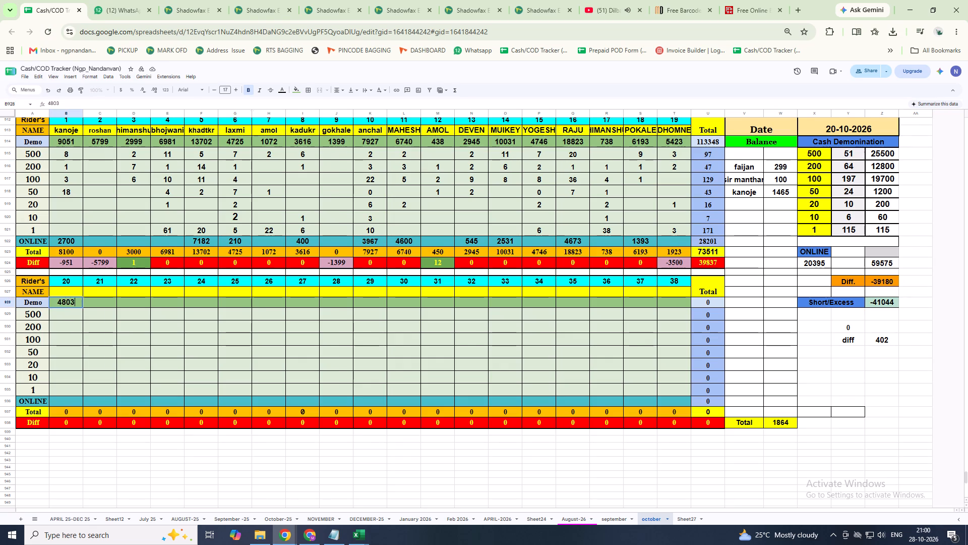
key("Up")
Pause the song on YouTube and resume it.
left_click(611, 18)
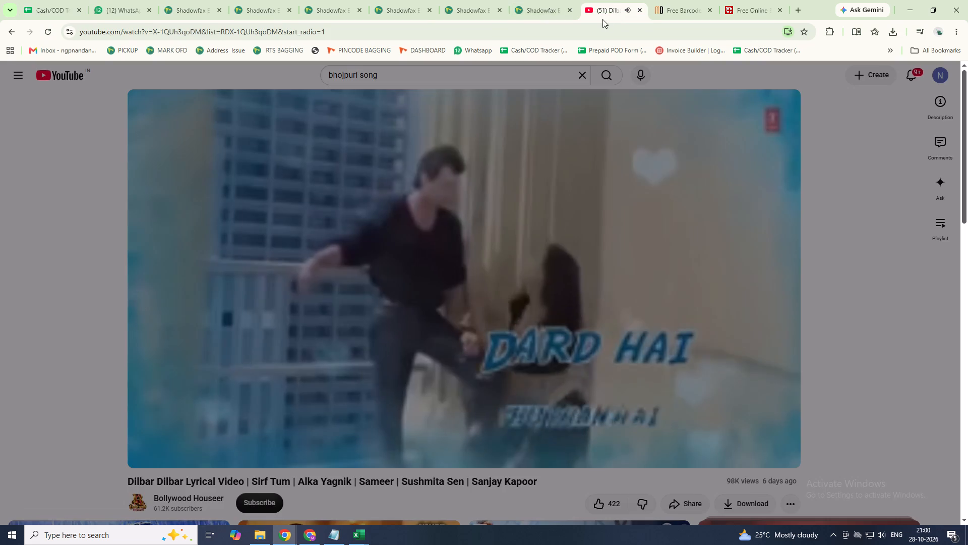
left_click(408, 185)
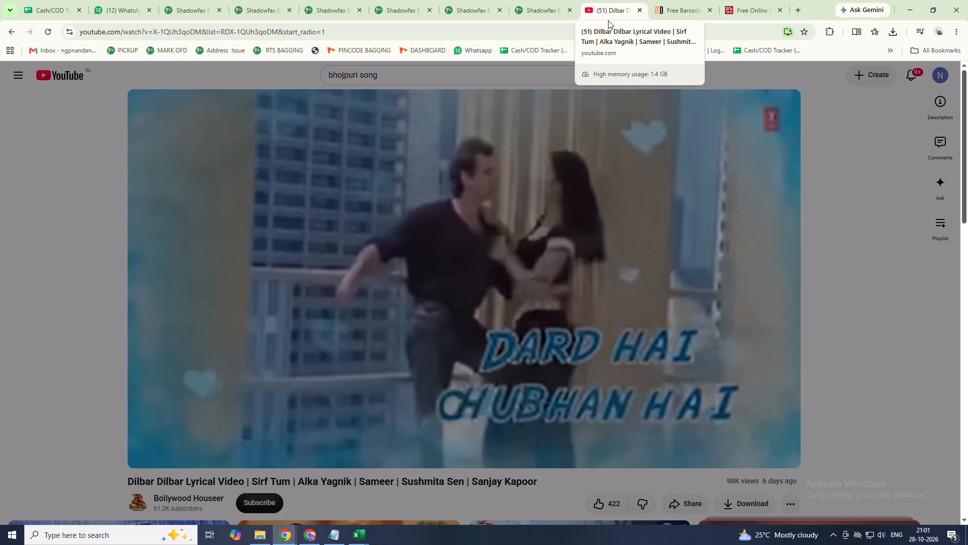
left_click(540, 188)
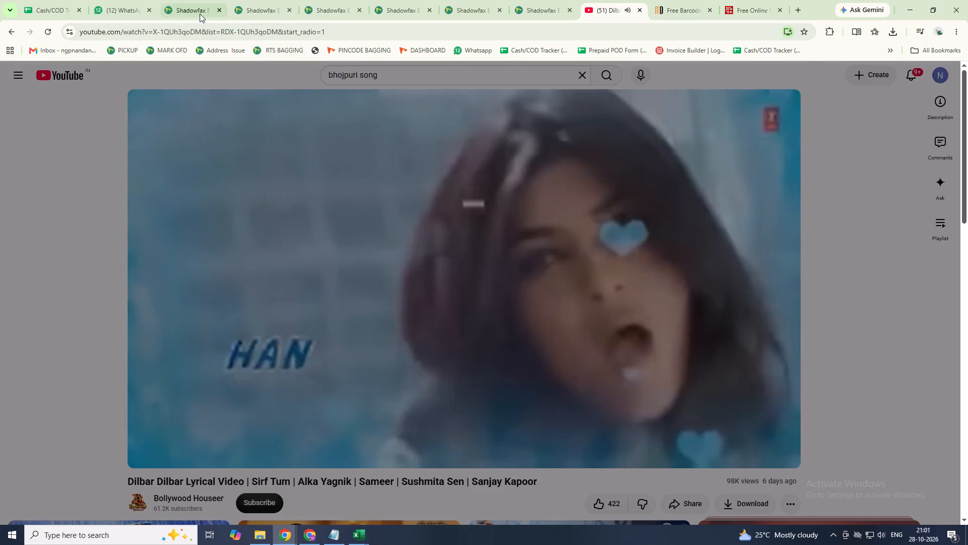
Look up the rider in the Shadowfax runsheet closure and enter BARAI as rider 20's name in the Cash/COD Tracker.
left_click(197, 12)
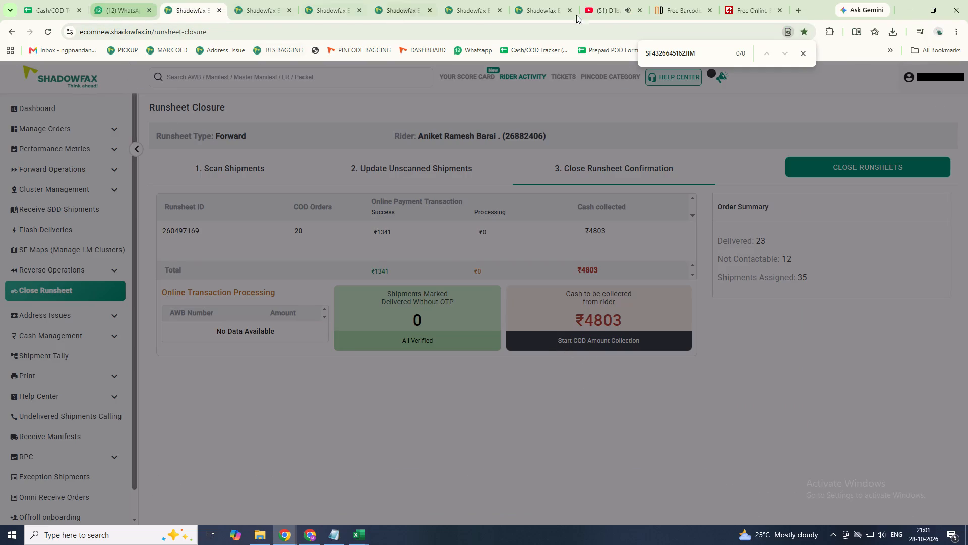
left_click(51, 8)
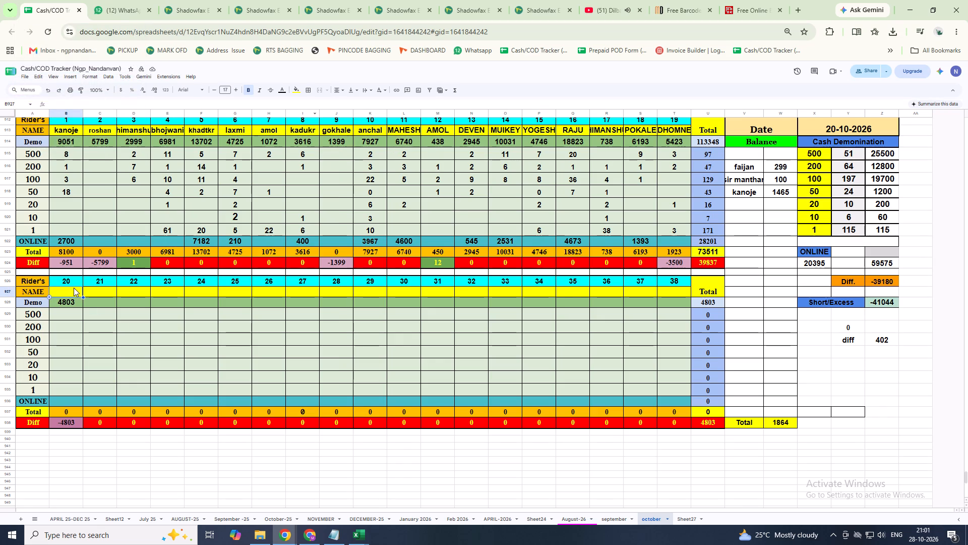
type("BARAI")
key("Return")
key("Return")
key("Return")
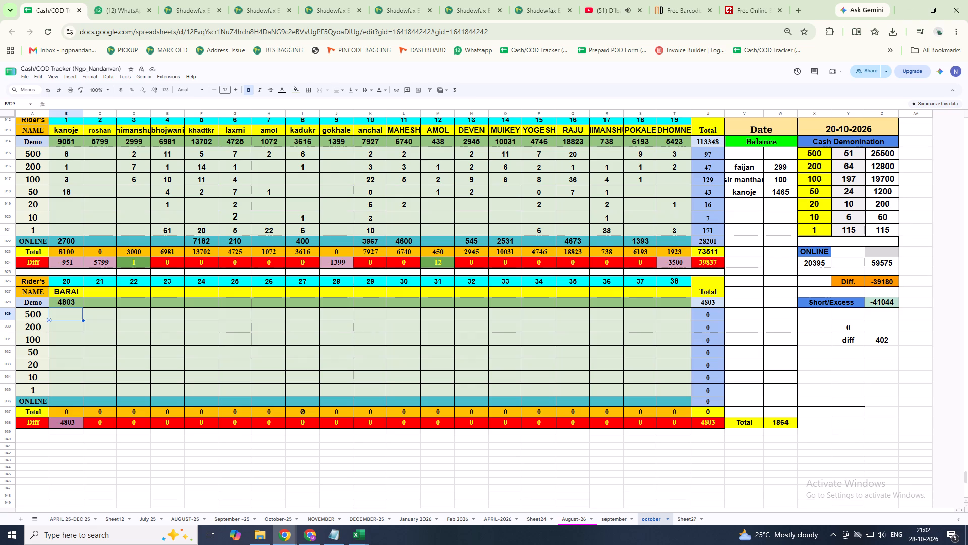
Record BARAI's cash counts in the tracker: 1 of 500, 2 of 200 and 17 of 100.
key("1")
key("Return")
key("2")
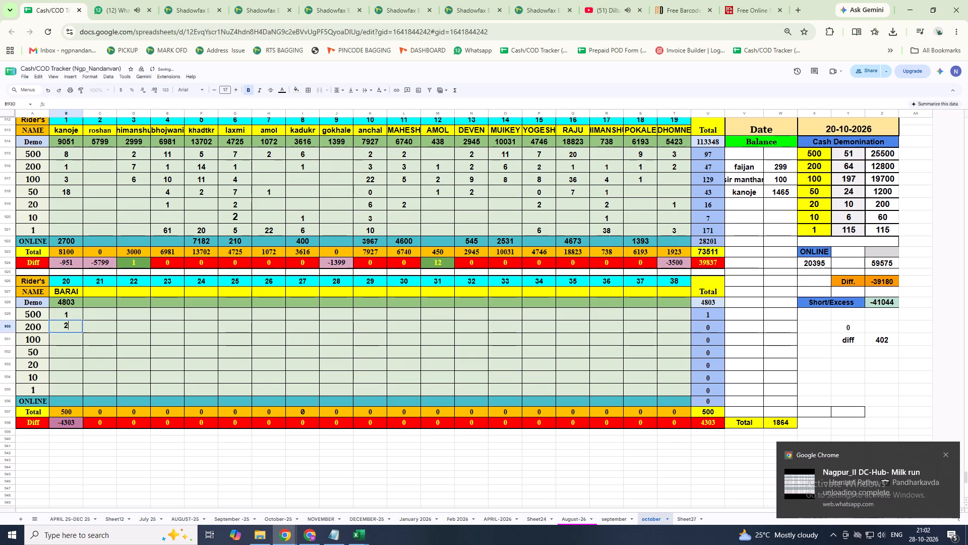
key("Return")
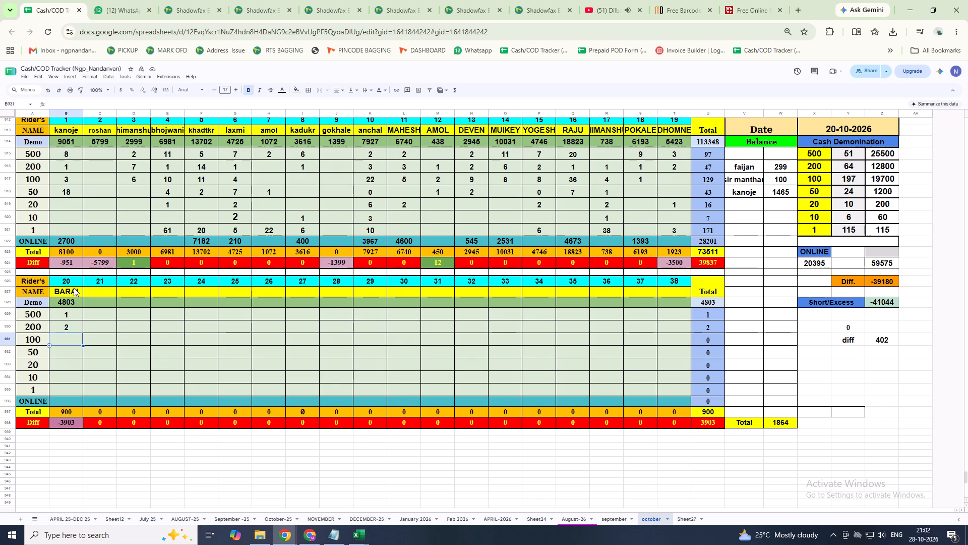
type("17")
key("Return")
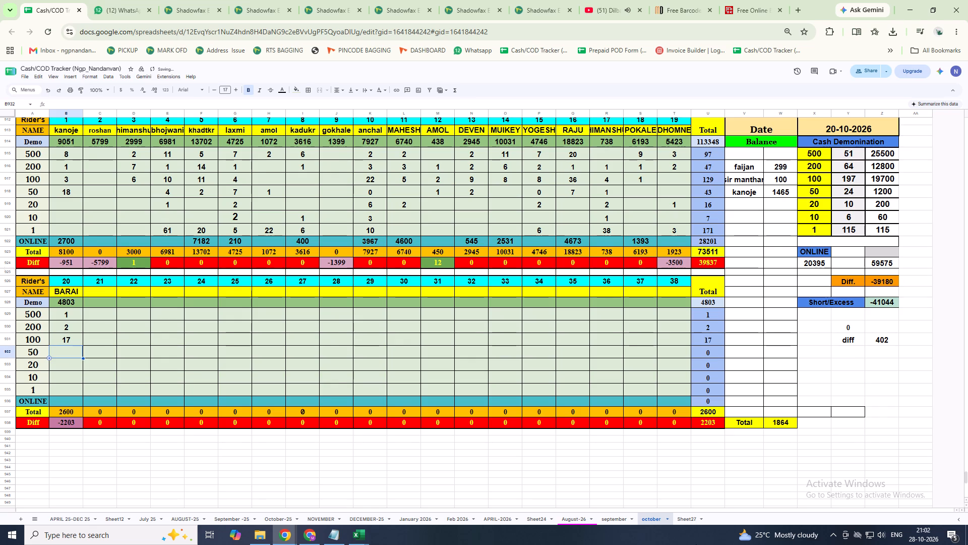
Lower the headphone volume to 50.
left_click(883, 534)
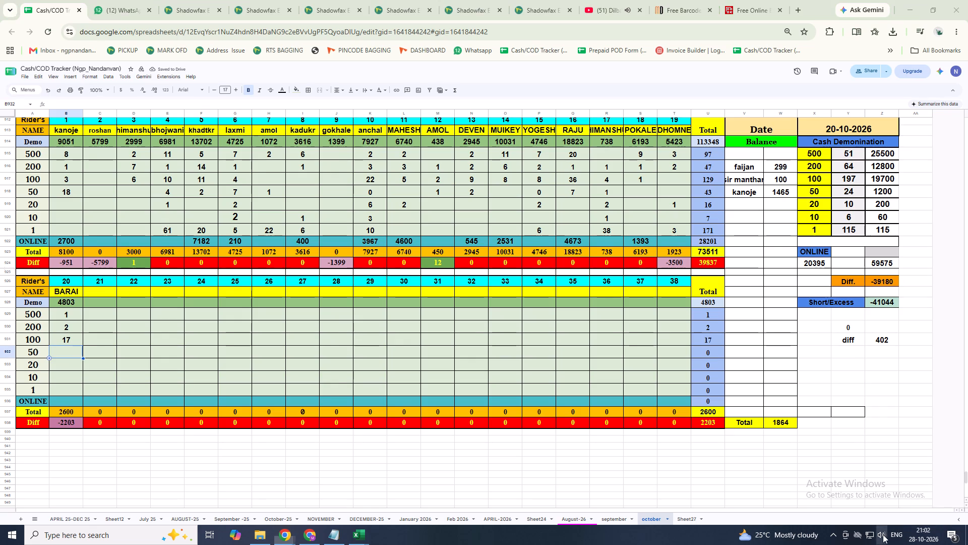
scroll(876, 526, "down", 3)
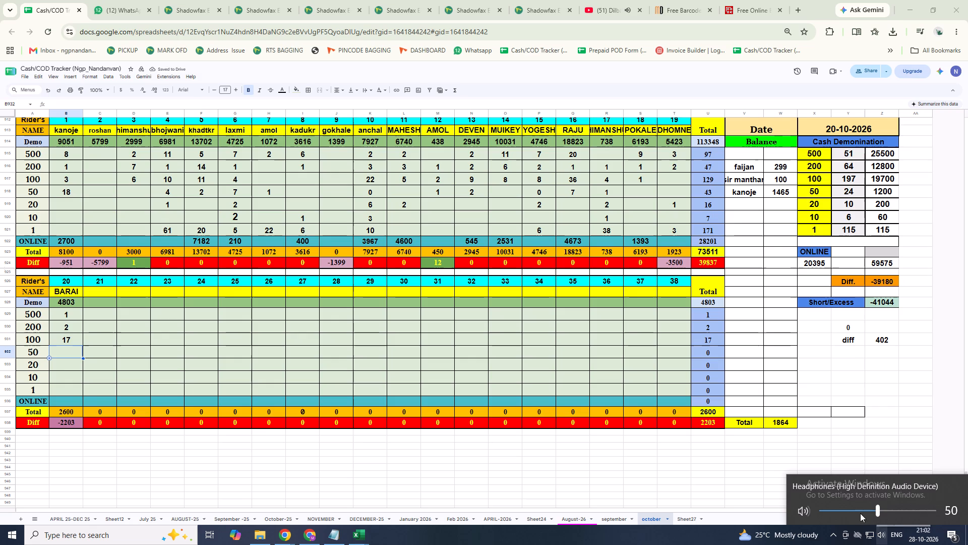
Record 1 note of 50 in BARAI's cash denominations.
left_click(65, 353)
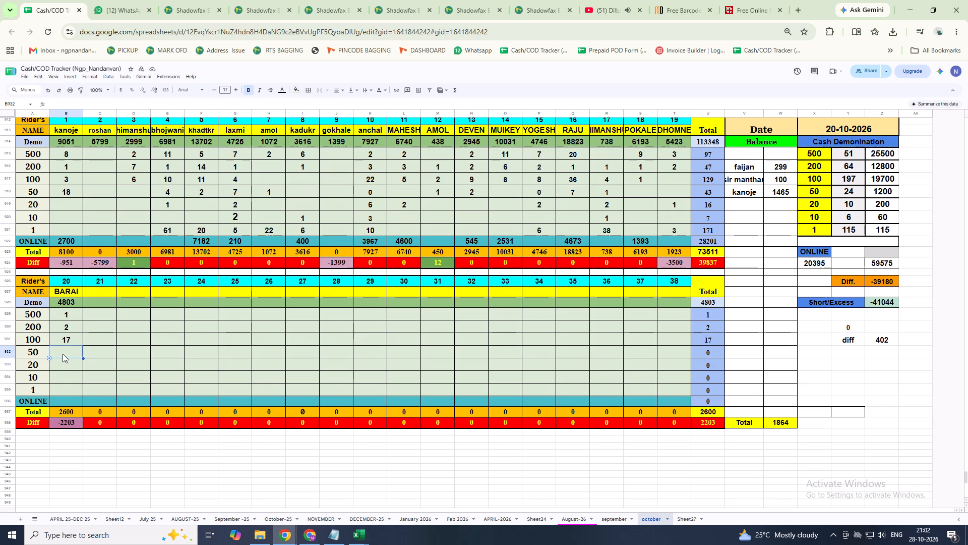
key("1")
key("Return")
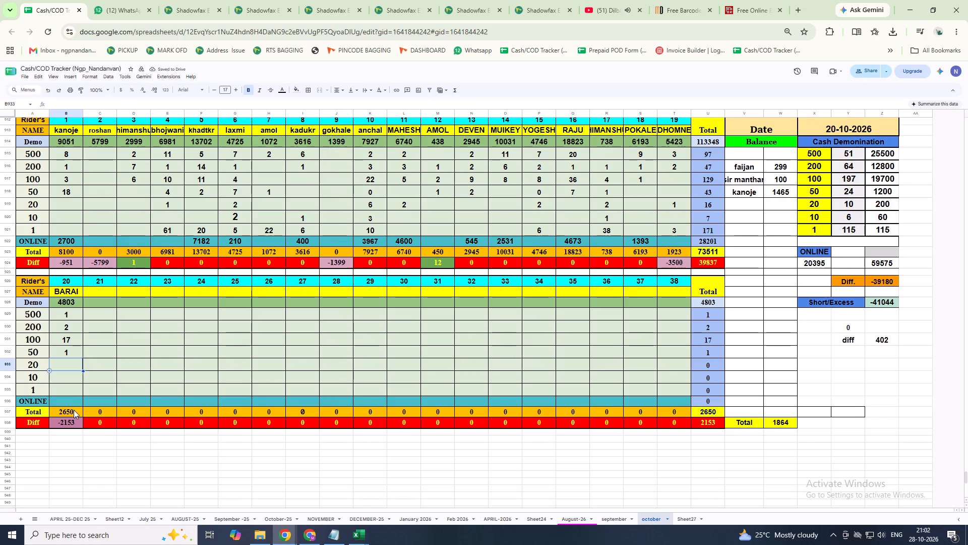
Switch to the Shadowfax portal, start COD collection for Aniket's runsheet and generate a UPI/QR code for ₹2153.
left_click(195, 8)
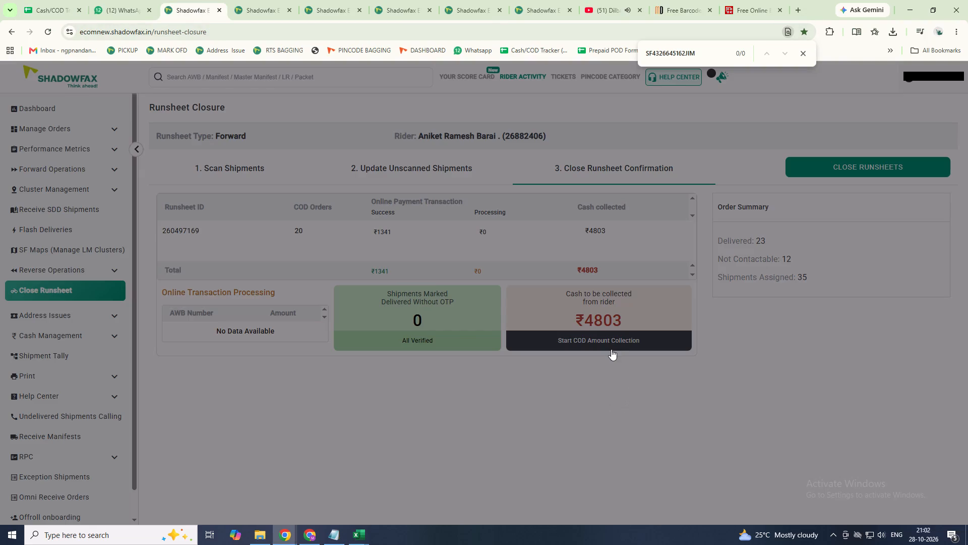
left_click(607, 342)
double_click(408, 306)
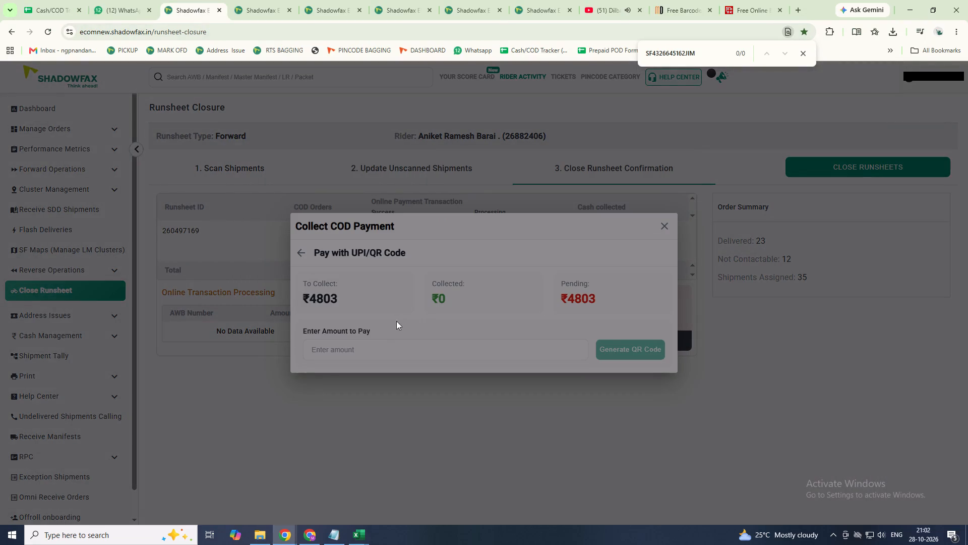
left_click(394, 346)
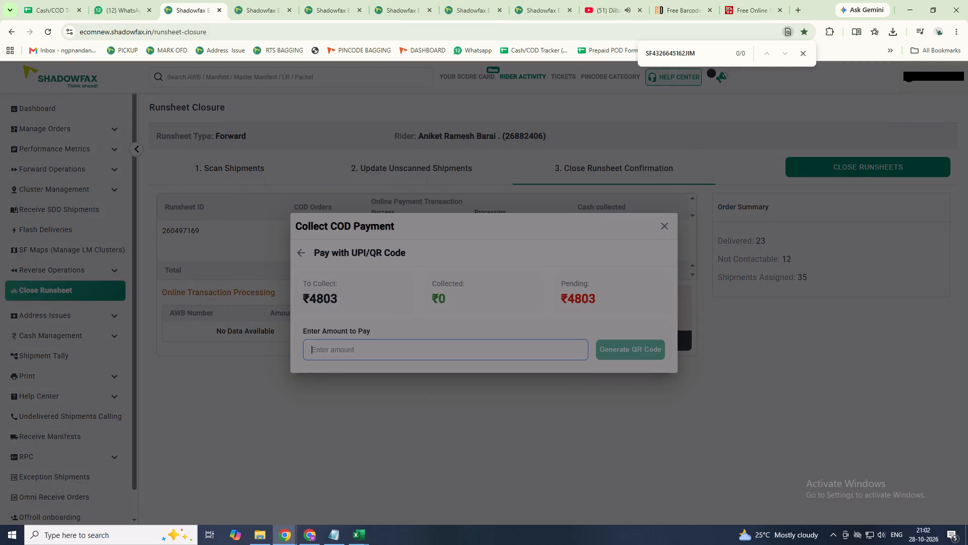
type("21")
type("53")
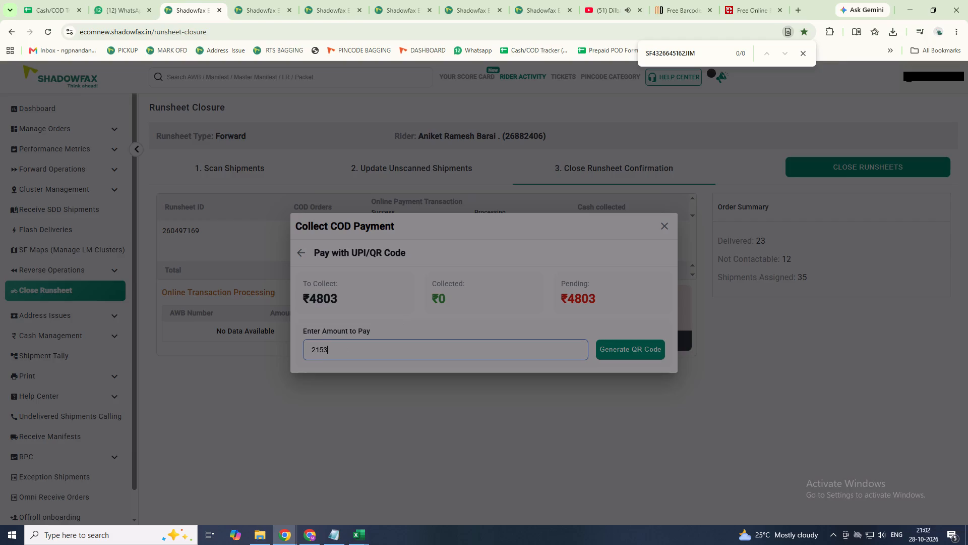
left_click(616, 351)
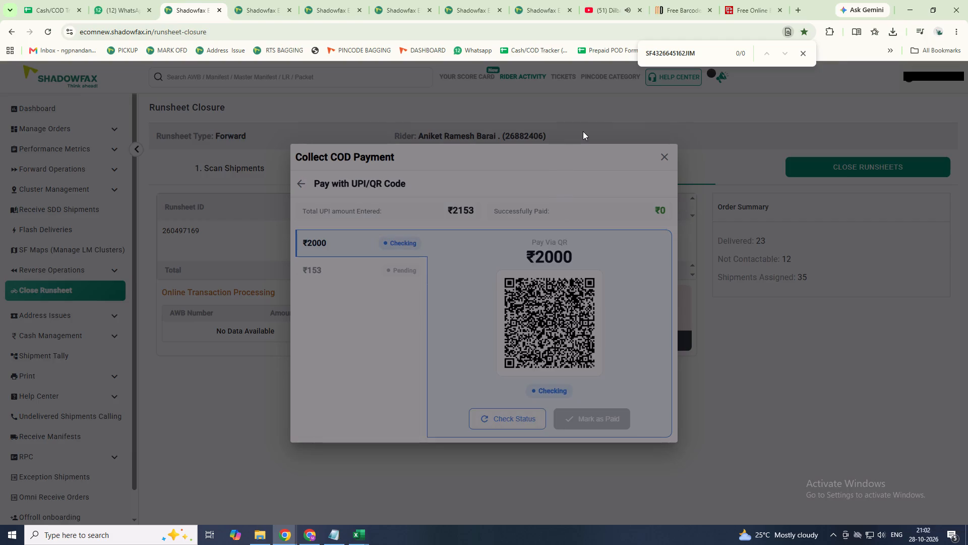
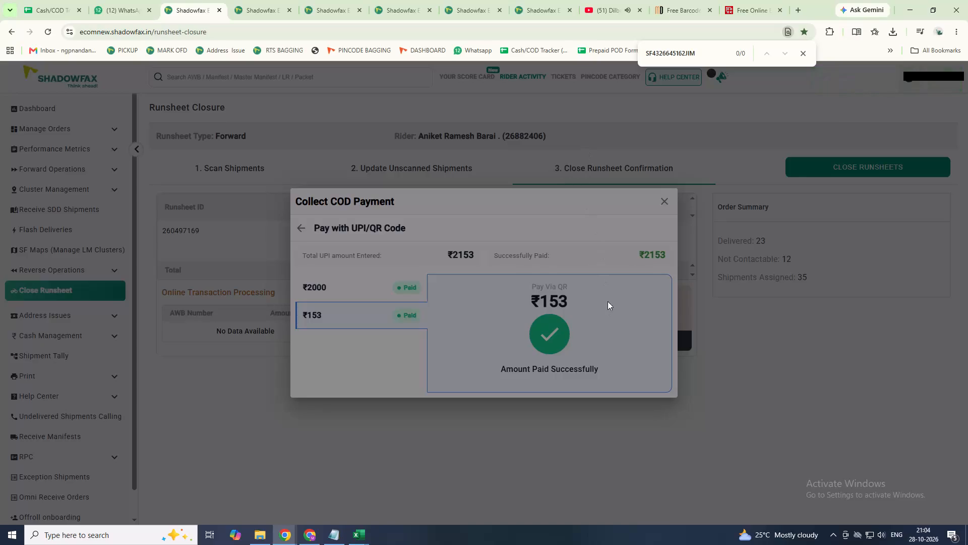
Leave the paid UPI/QR collection and mark ₹2650 of Aniket's COD as collected using cash in hand.
left_click(661, 199)
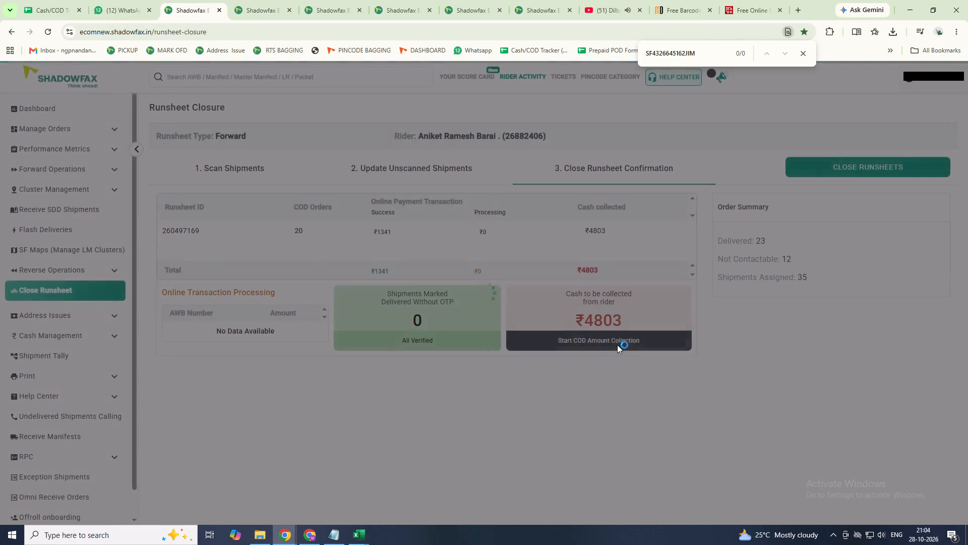
left_click(612, 339)
double_click(531, 304)
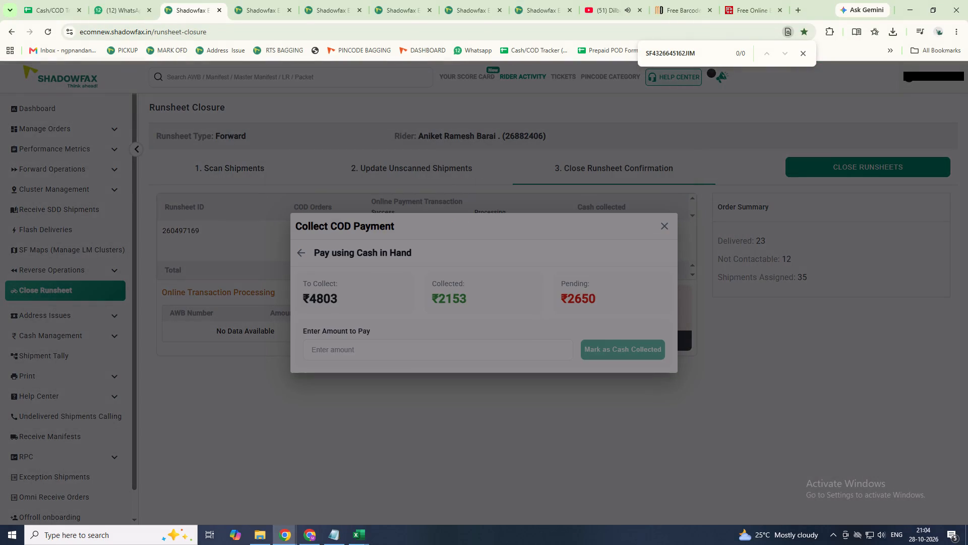
left_click(518, 351)
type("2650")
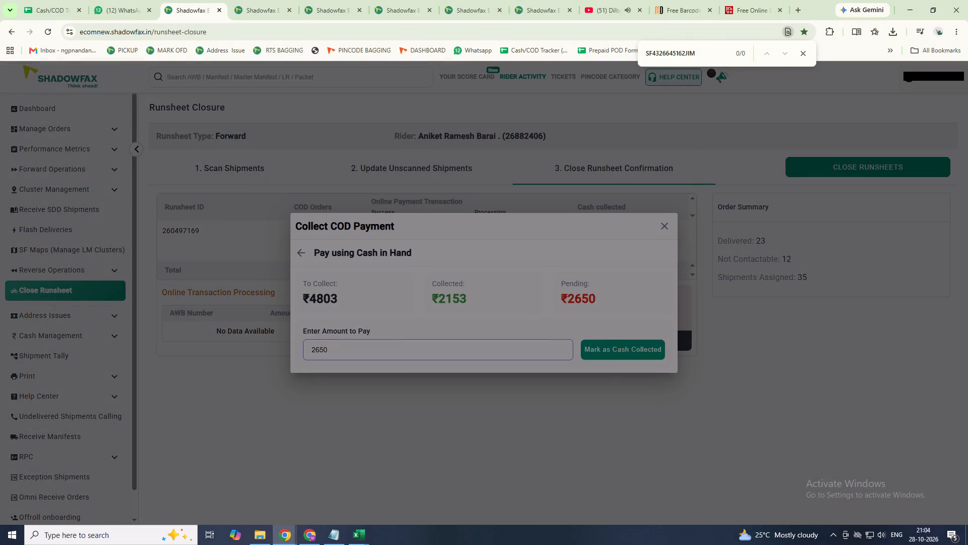
left_click(596, 344)
left_click(663, 173)
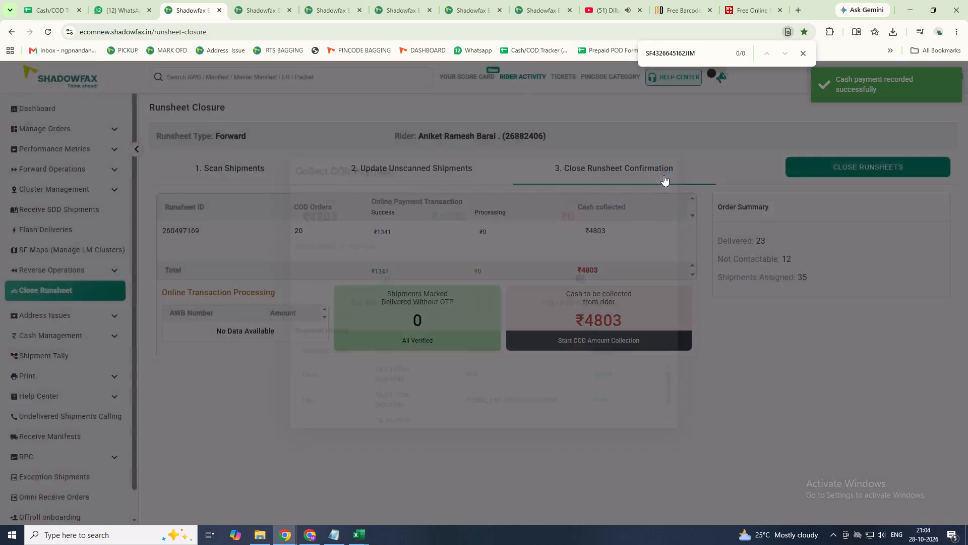
left_click(668, 342)
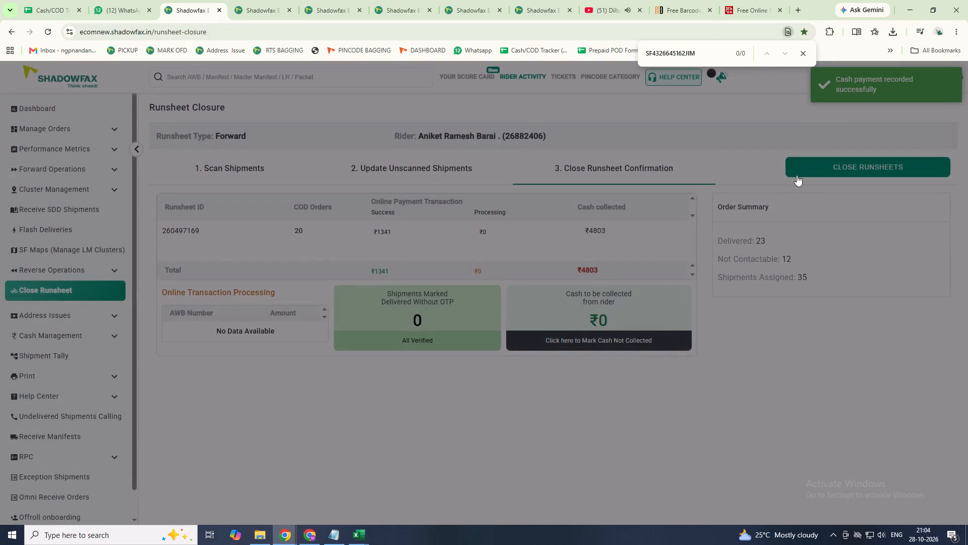
Close Aniket's forward runsheet from the closure confirmation stage.
left_click(798, 173)
Switch to the Cash/COD Tracker and enter BARAI's UPI collection of 2153 in the ONLINE row.
left_click(54, 5)
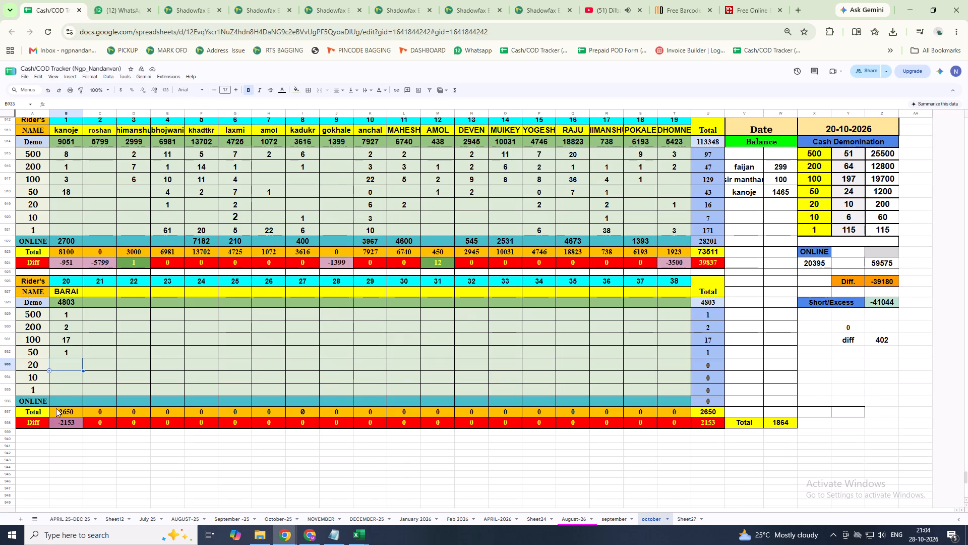
left_click(69, 398)
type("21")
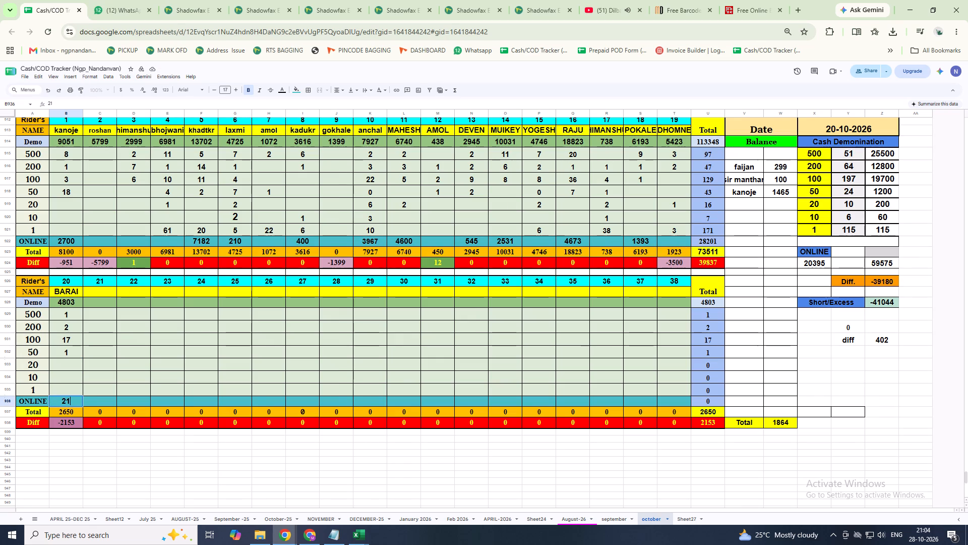
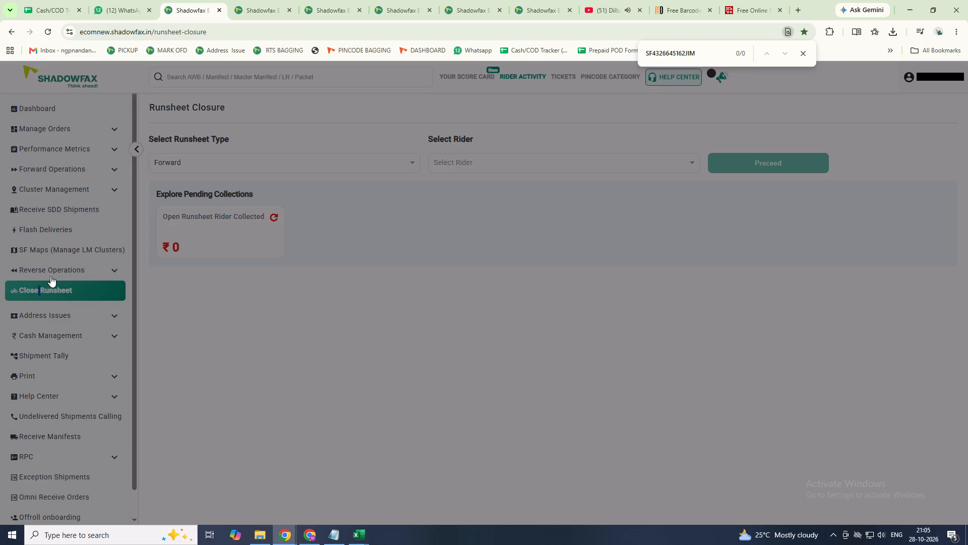
left_click(38, 437)
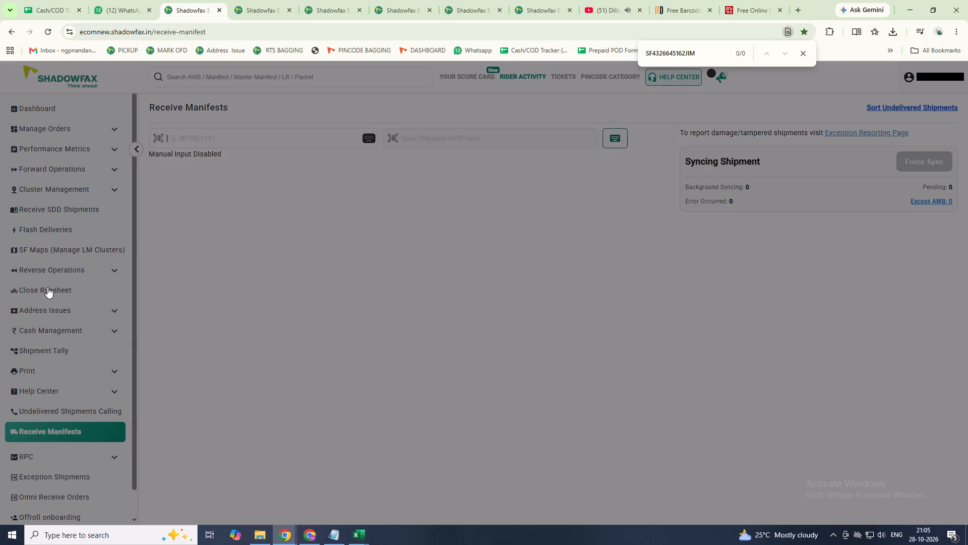
left_click(52, 267)
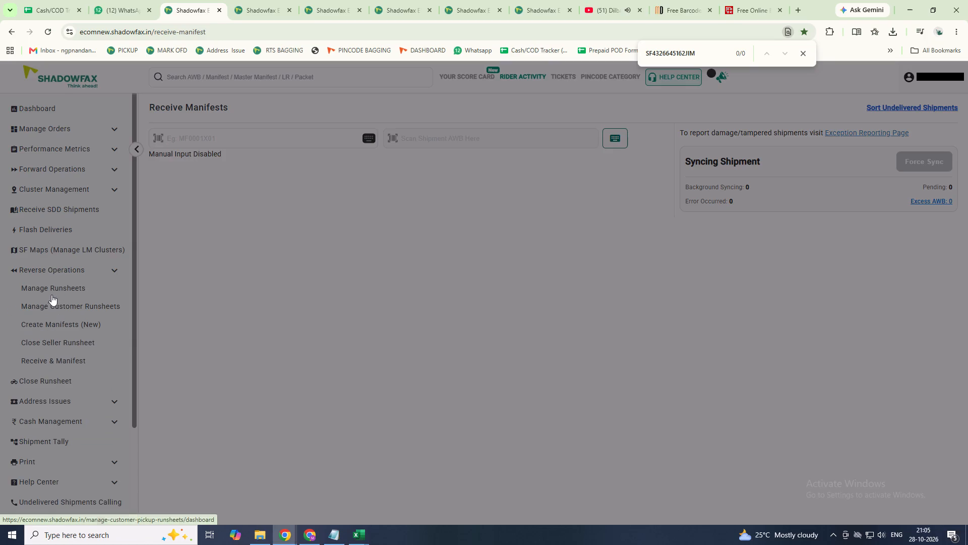
left_click(52, 363)
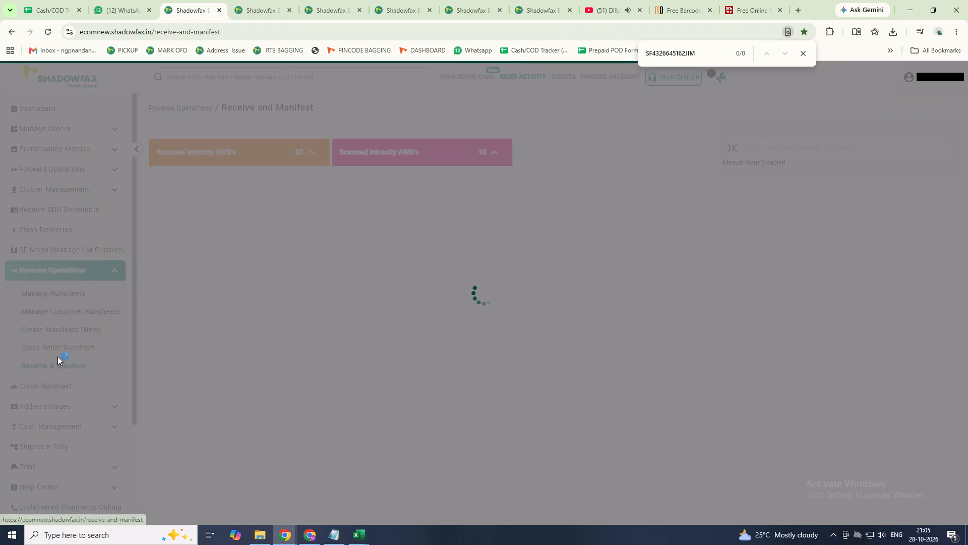
left_click(762, 150)
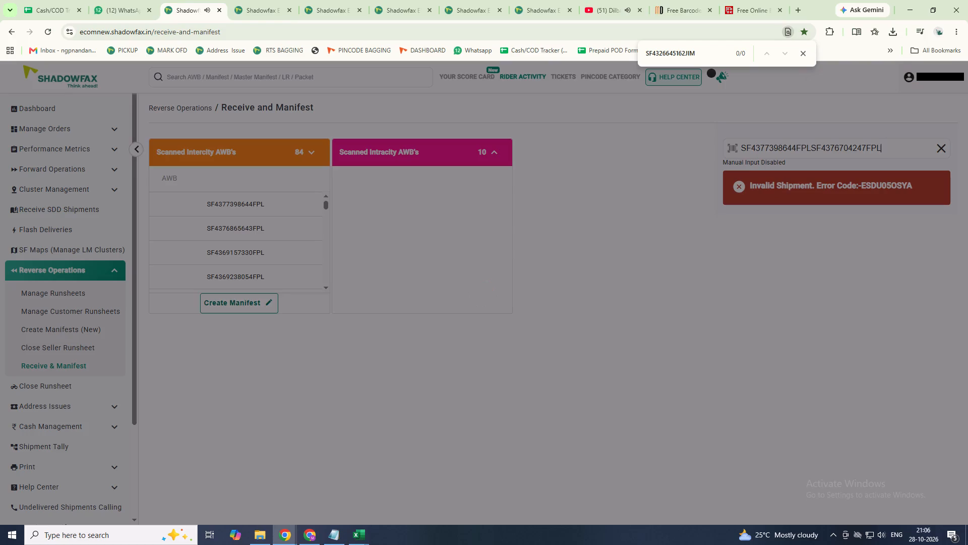
left_click(944, 149)
key("space")
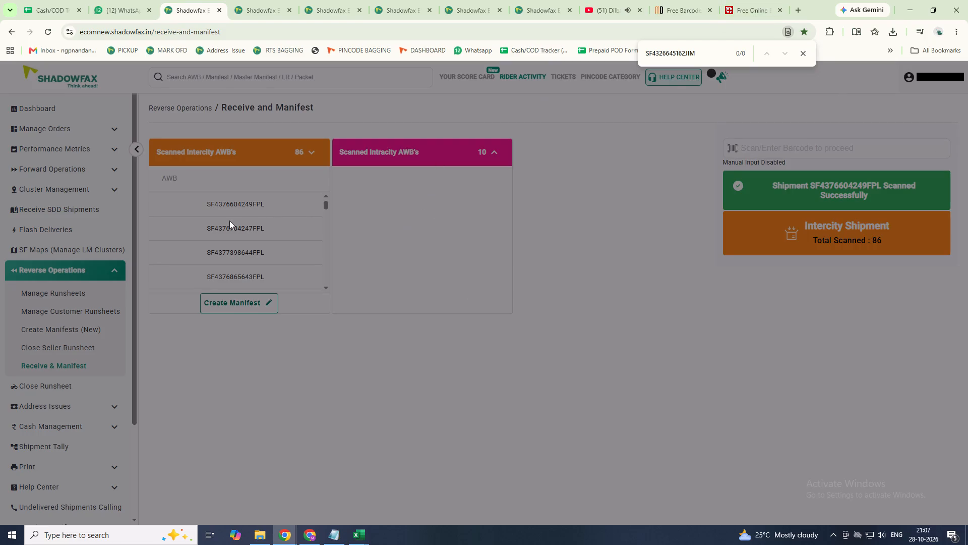
Close all of rider Aniket's eligible seller runsheets under Reverse Operations.
left_click(54, 346)
left_click(426, 155)
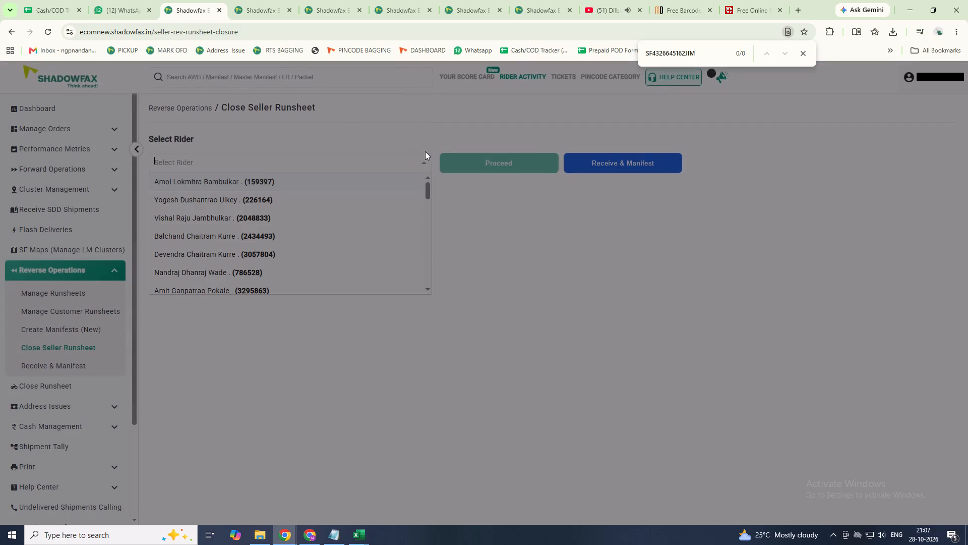
key("a")
type("NI")
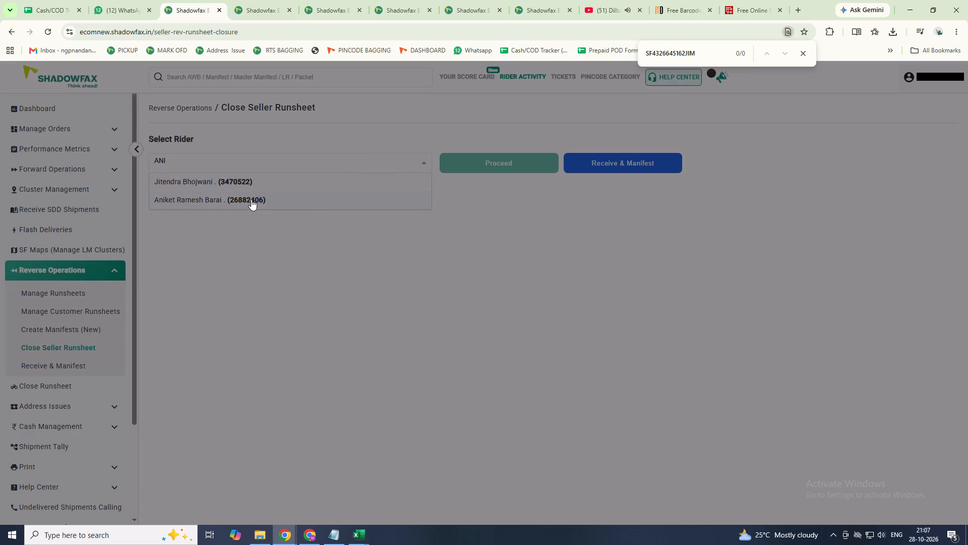
left_click(252, 200)
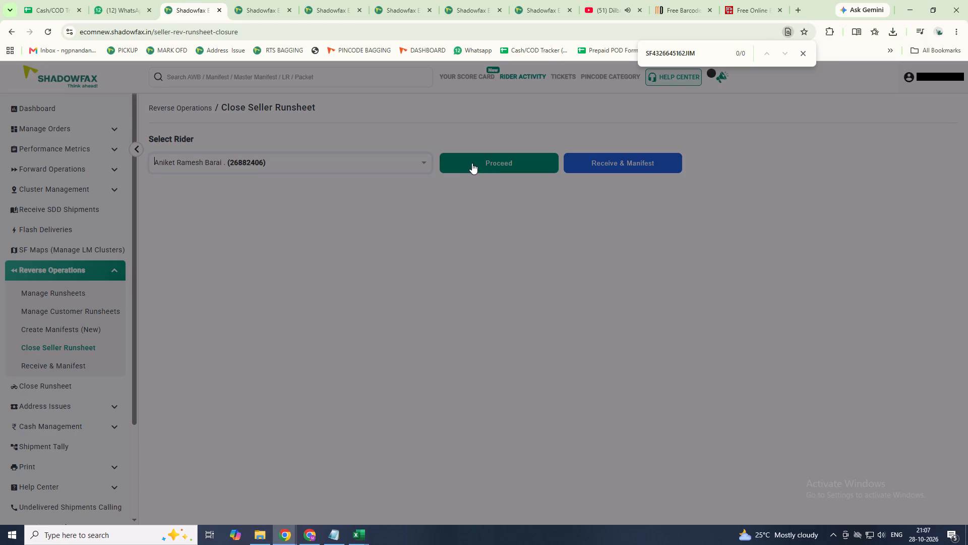
left_click(478, 162)
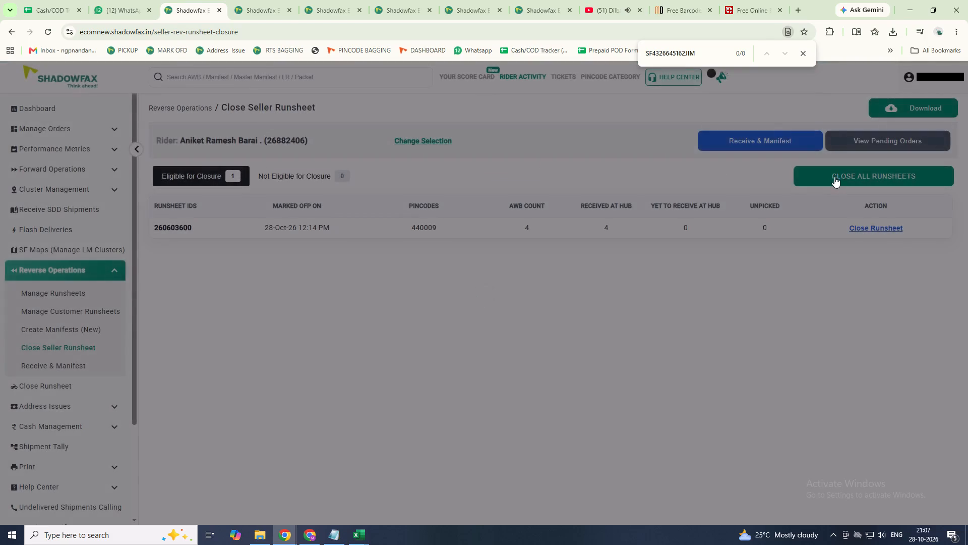
left_click(835, 176)
left_click(612, 361)
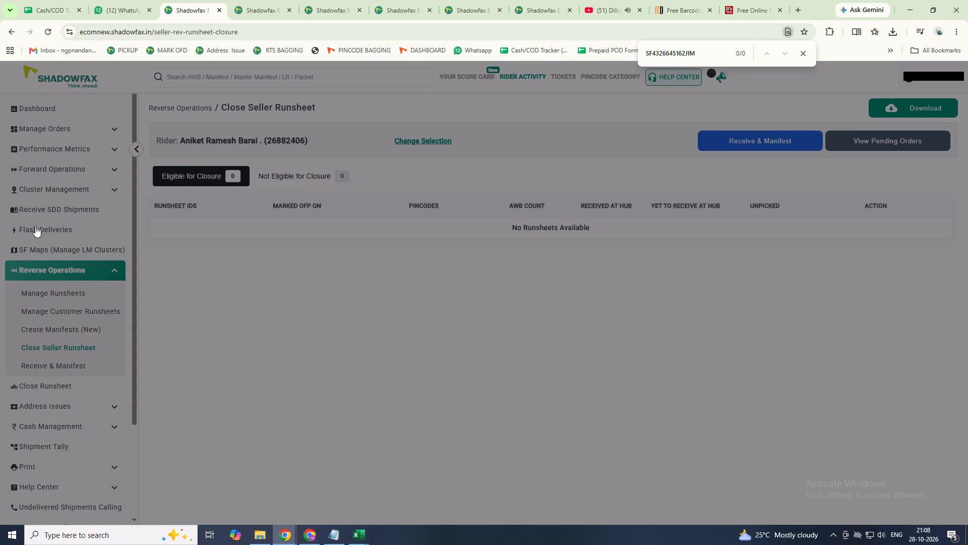
left_click(72, 168)
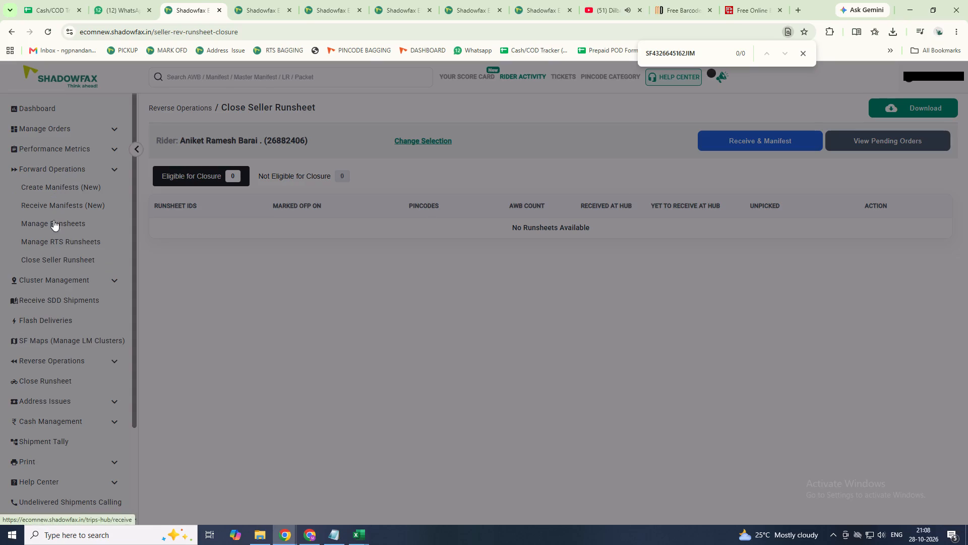
left_click(52, 260)
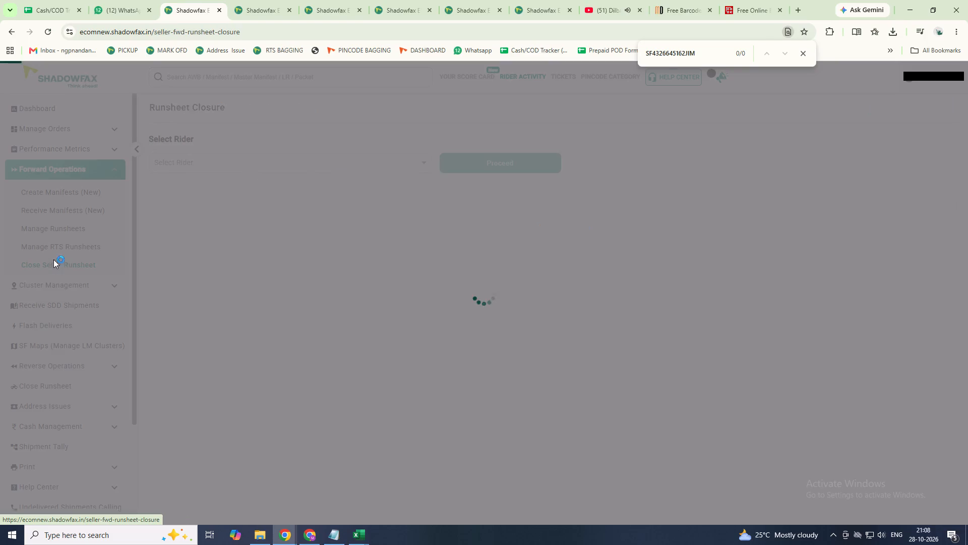
double_click(422, 163)
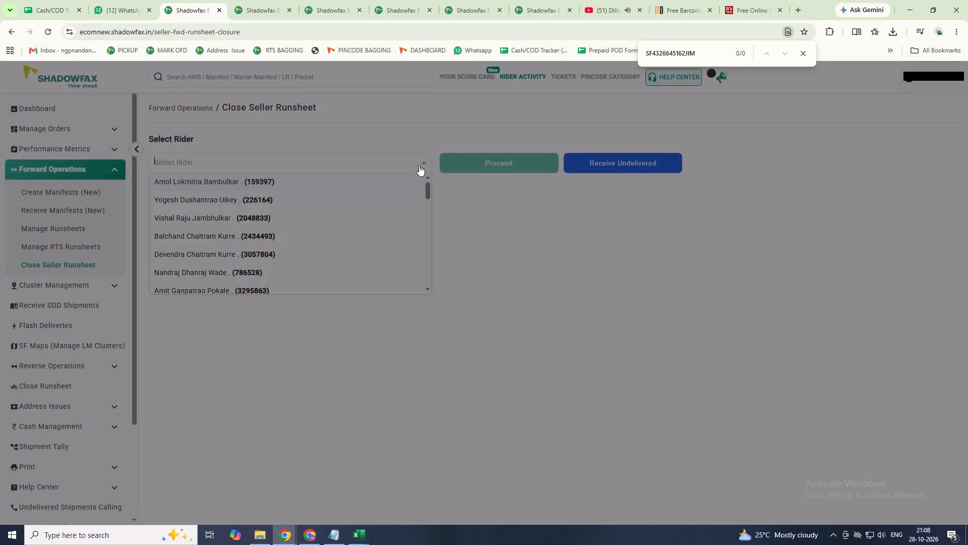
type("ANI")
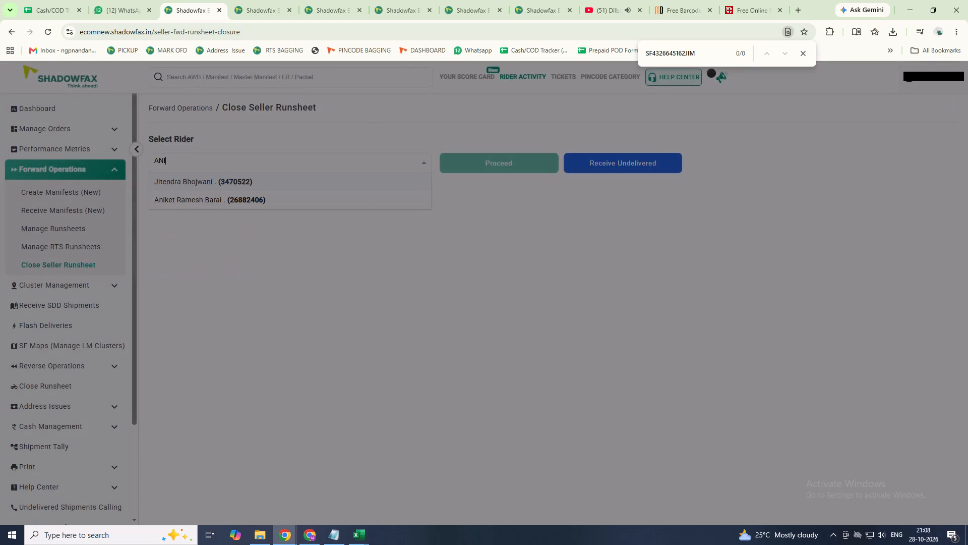
left_click(263, 196)
left_click(504, 161)
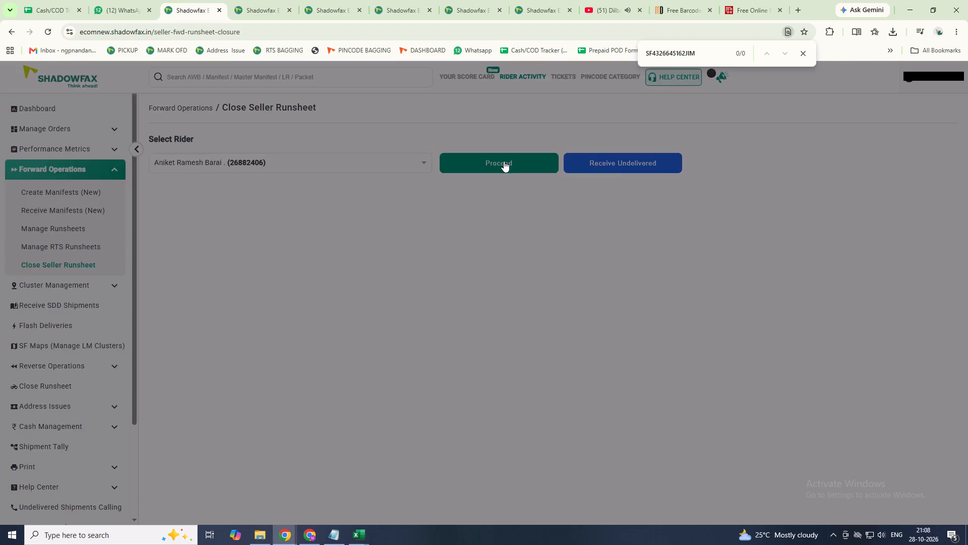
left_click(771, 212)
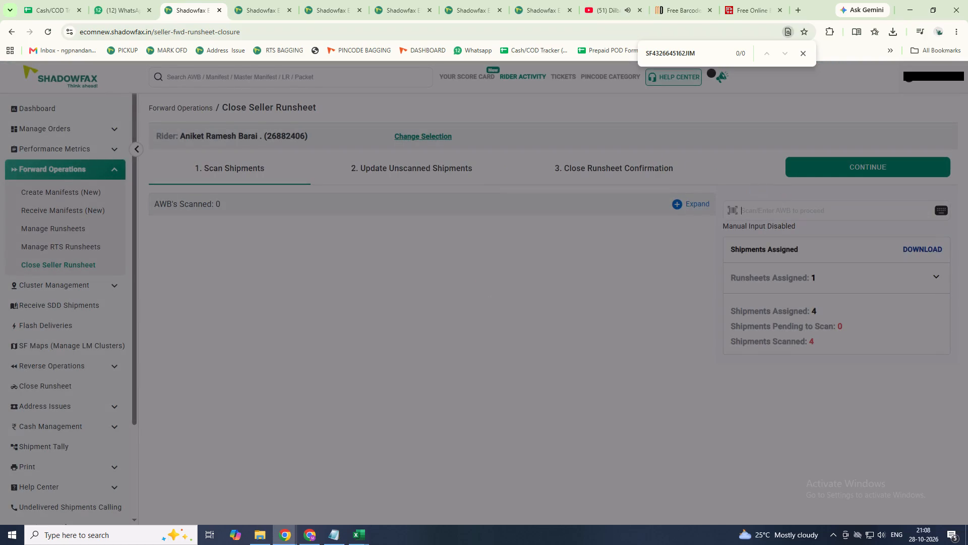
left_click(837, 172)
triple_click(829, 171)
left_click(831, 171)
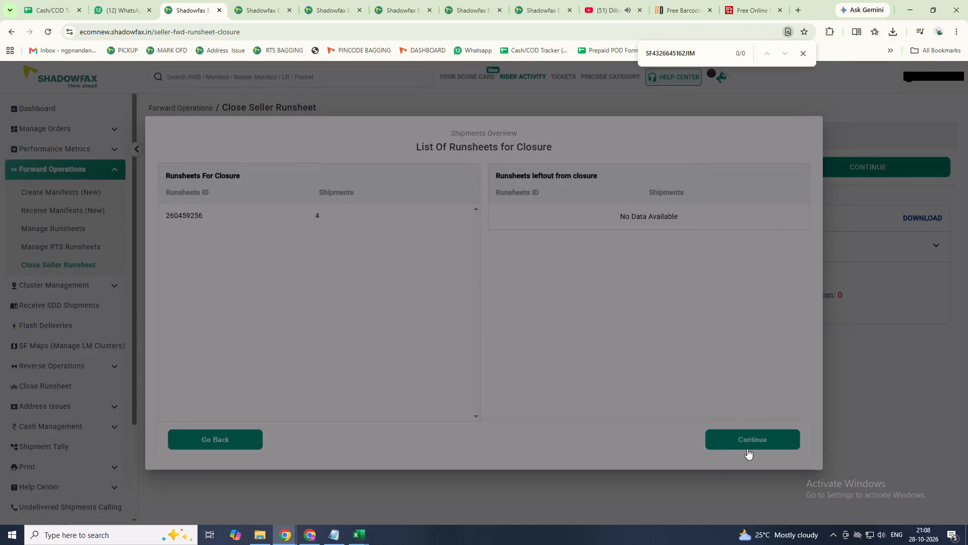
left_click(741, 442)
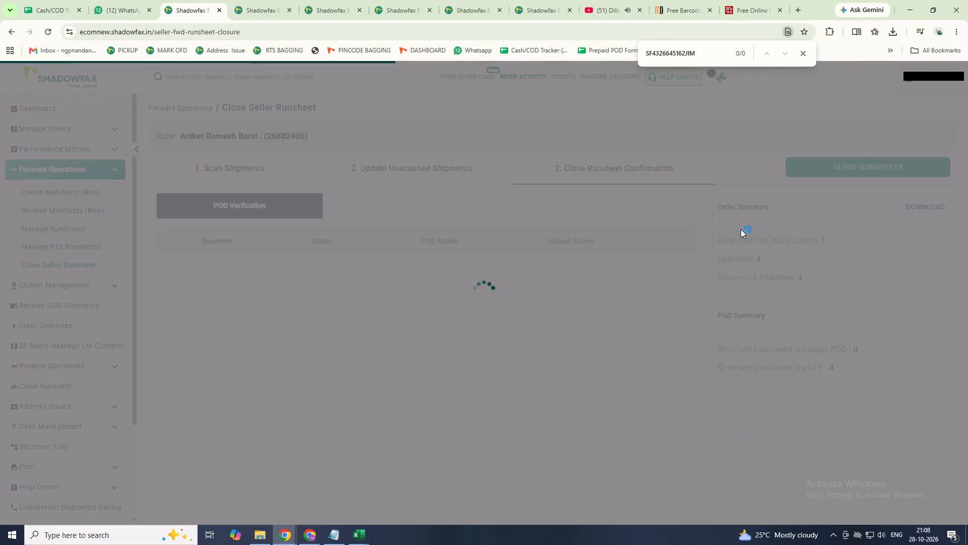
left_click(799, 170)
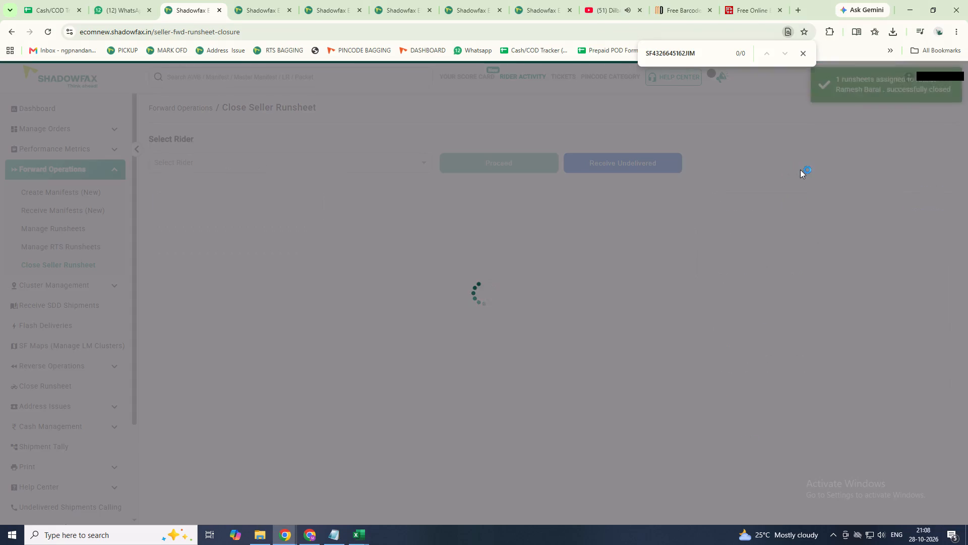